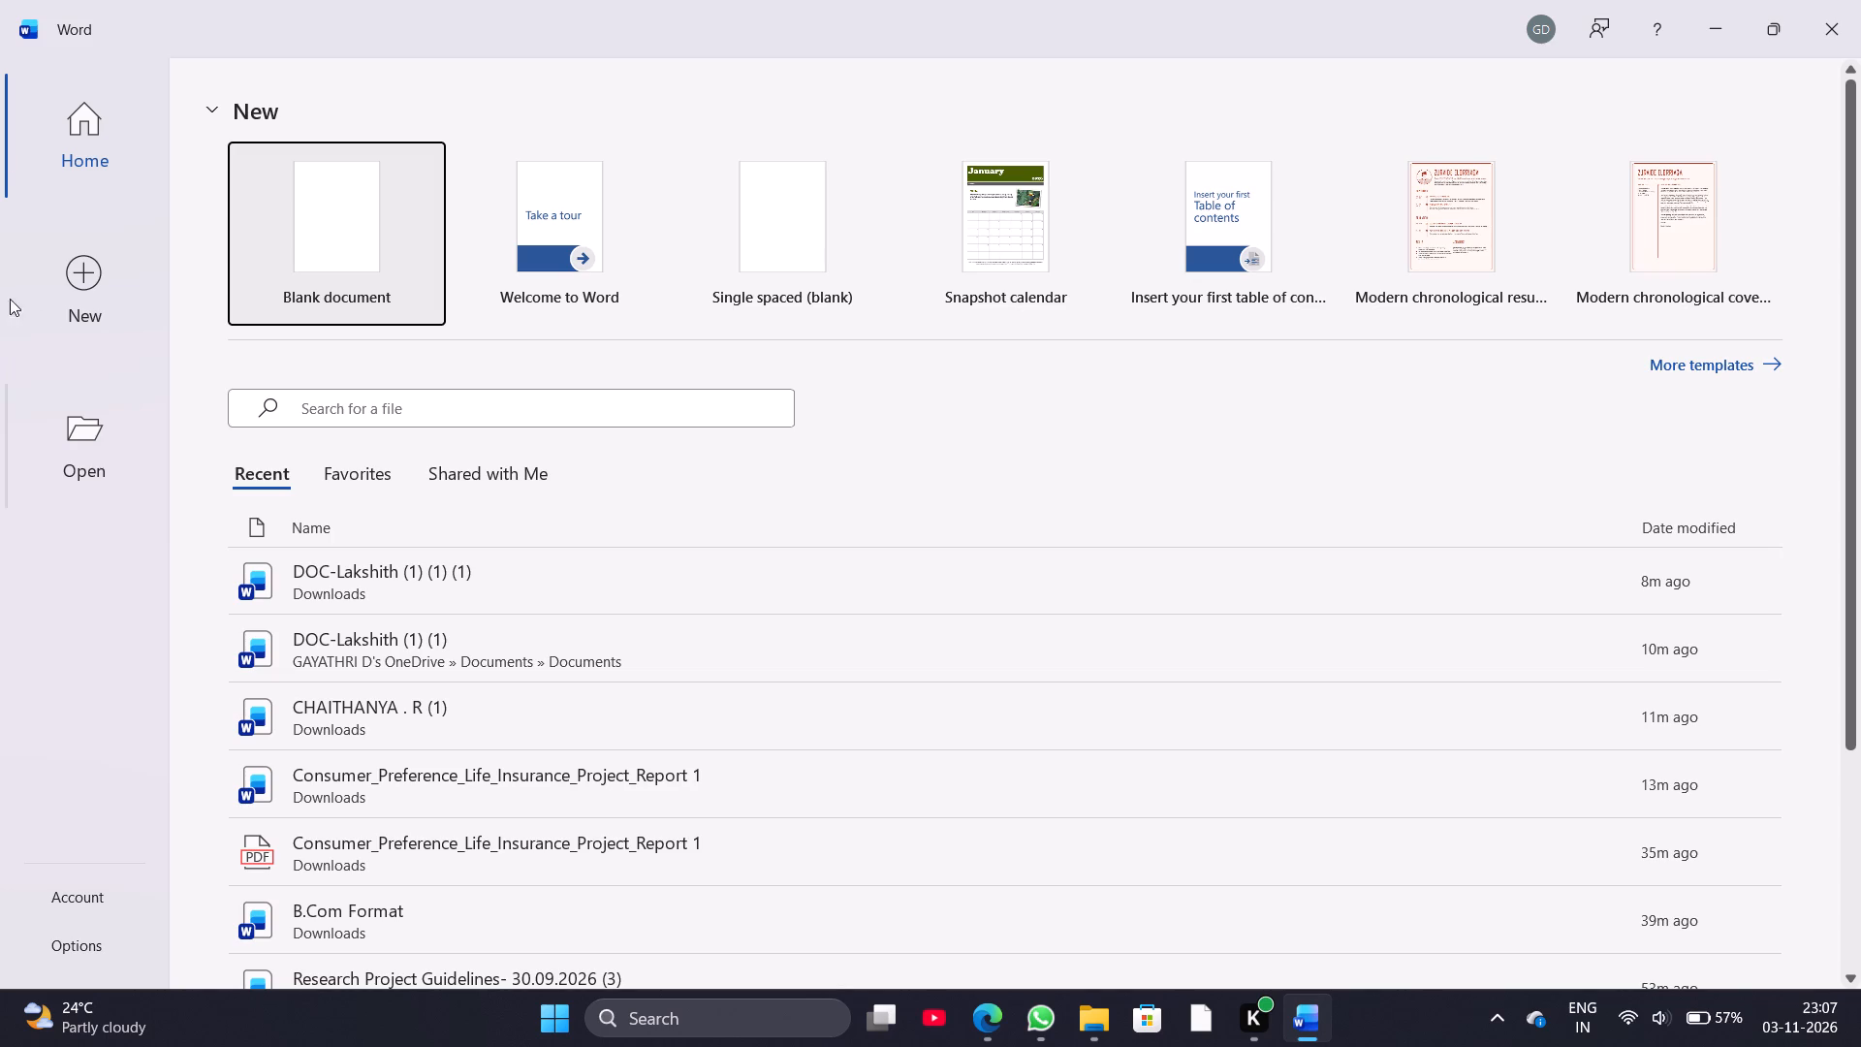
Open the student's survey project document stored in the OneDrive Documents folder from the recent files.
{"action": "scroll", "coordinate": [550, 961], "scroll_direction": "down", "scroll_amount": 2}
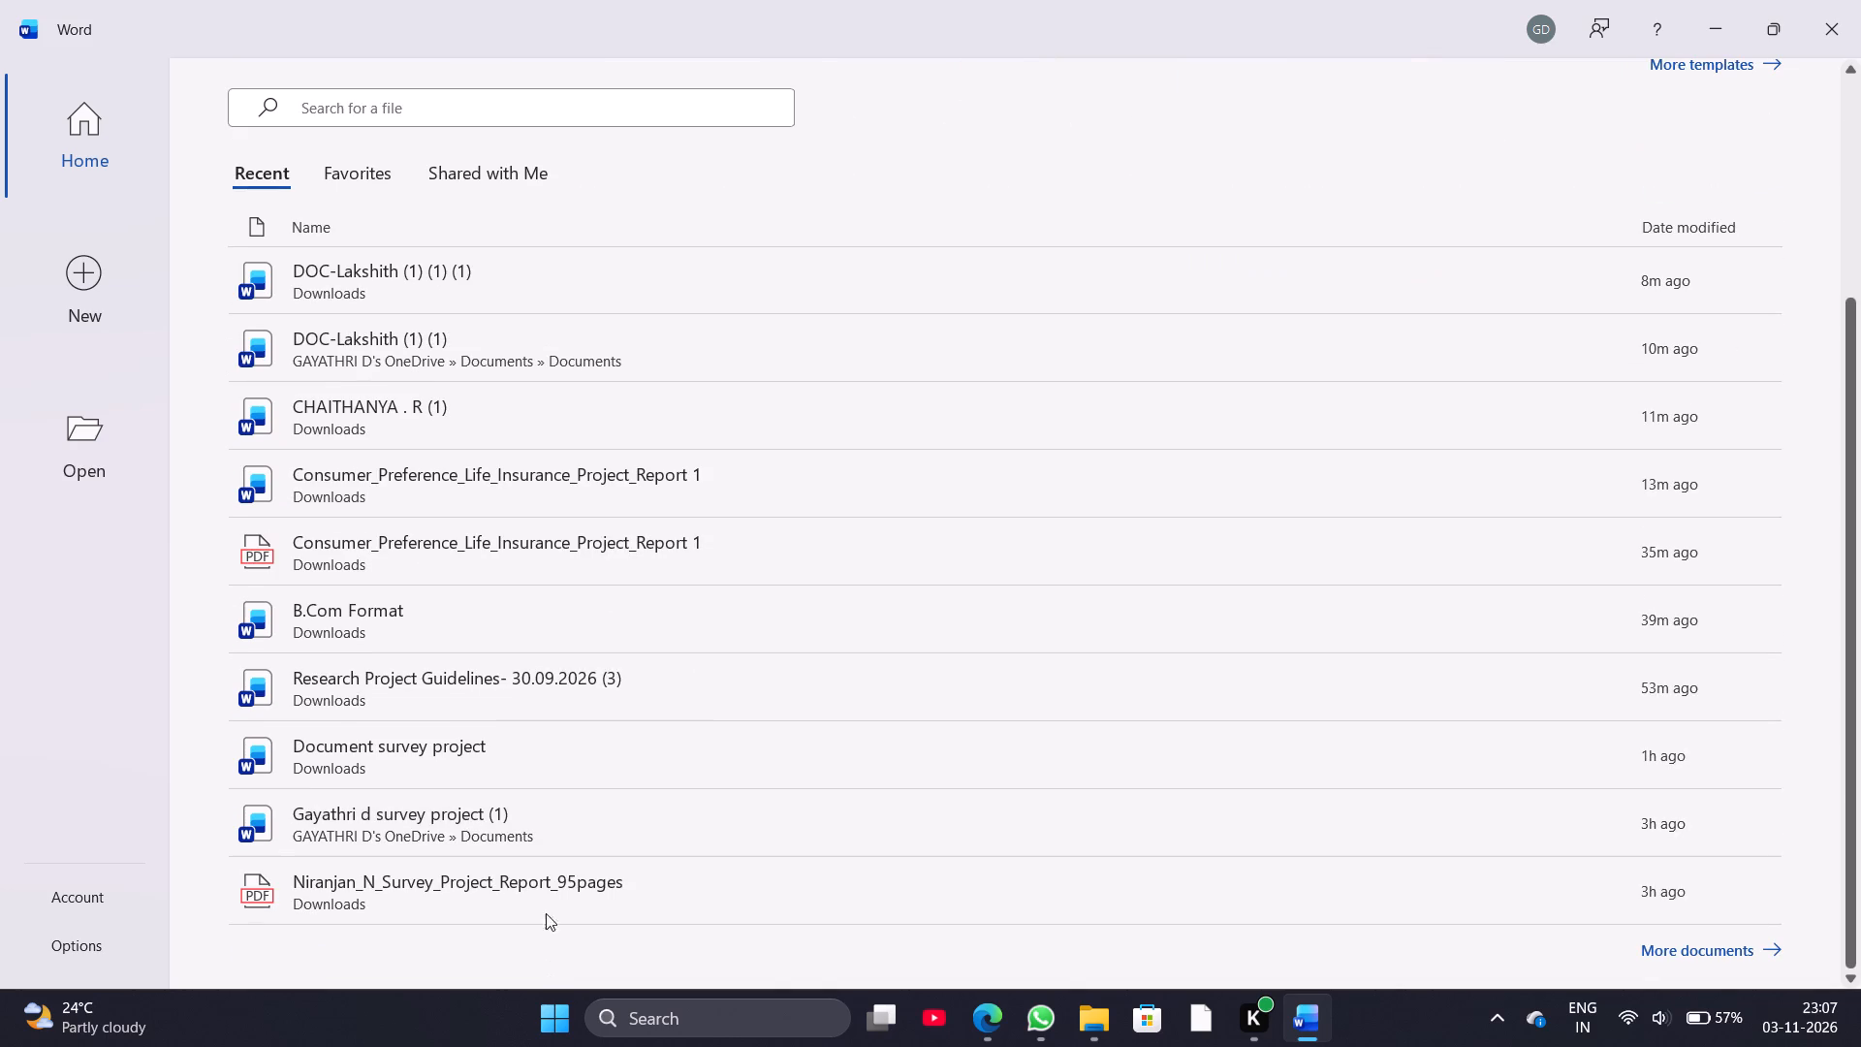
{"action": "left_click", "coordinate": [533, 846]}
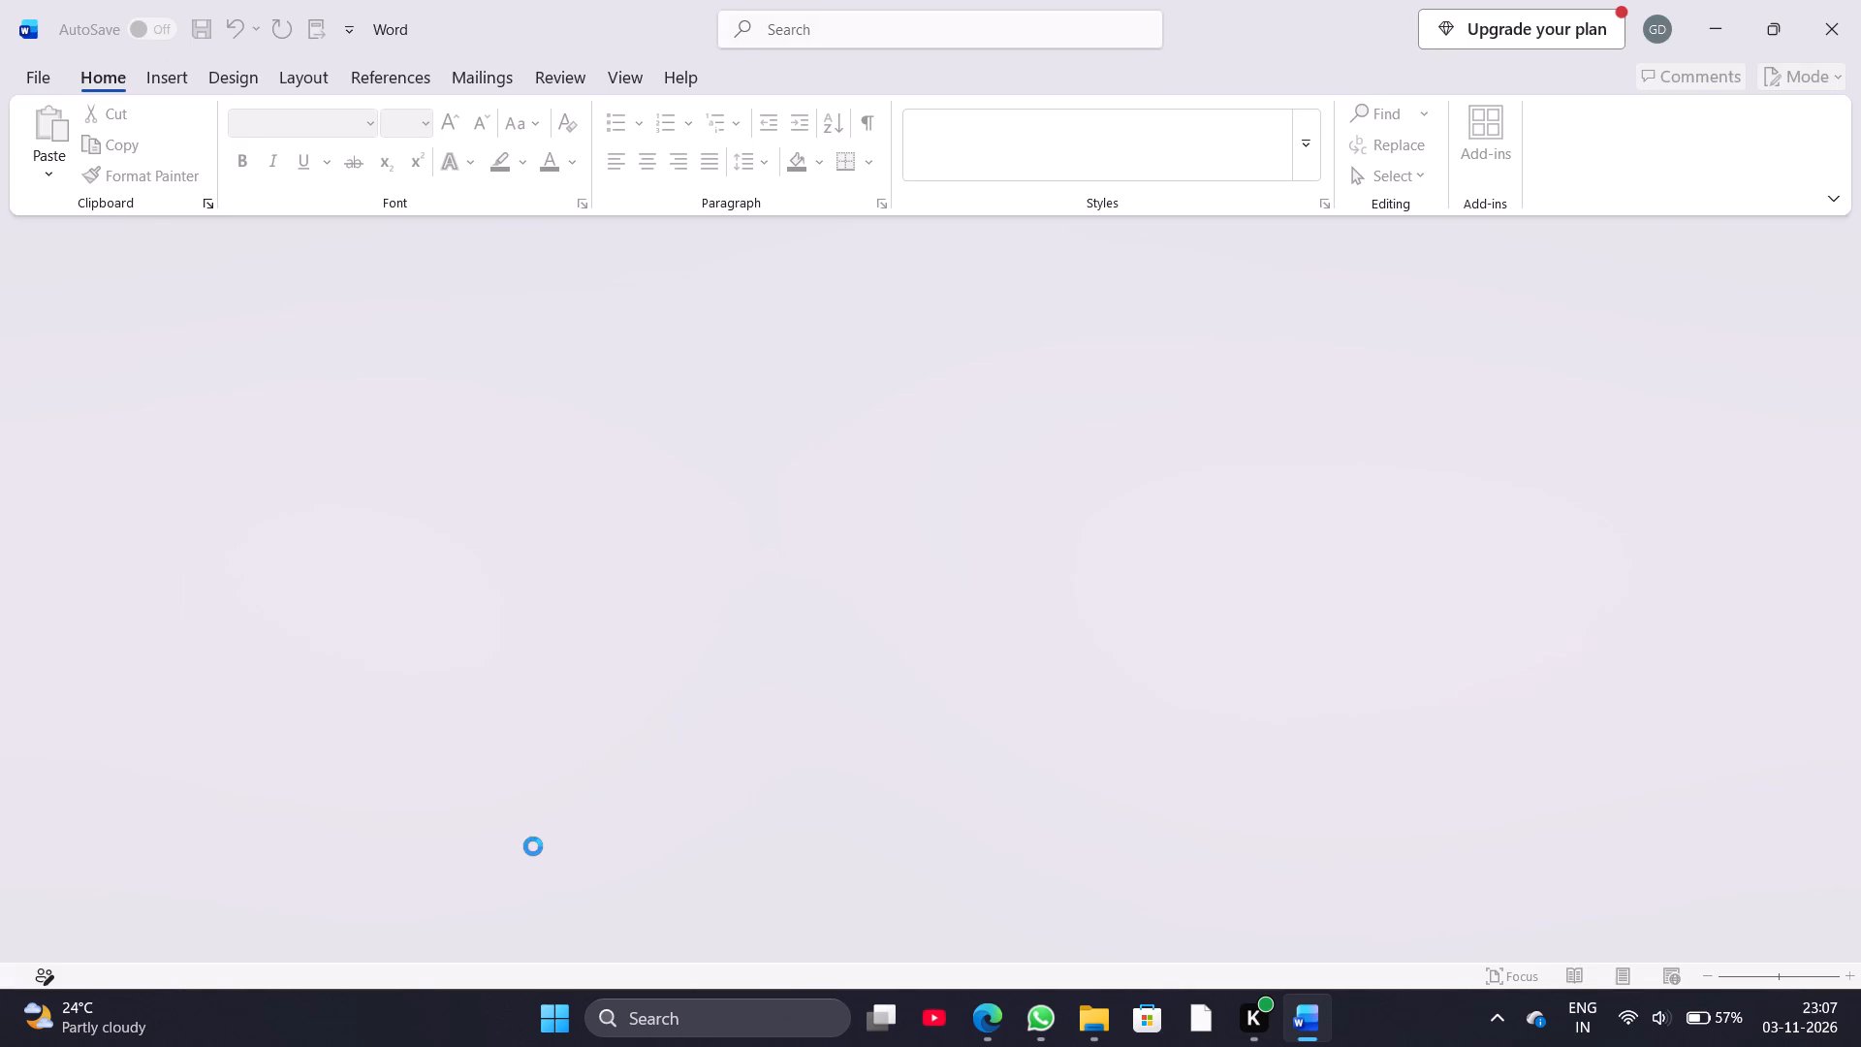
Enter the student's name with its initial capitalised in the Name of the Student cell of the Survey Project Report Log Book.
{"action": "scroll", "coordinate": [533, 846], "scroll_direction": "down", "scroll_amount": 3}
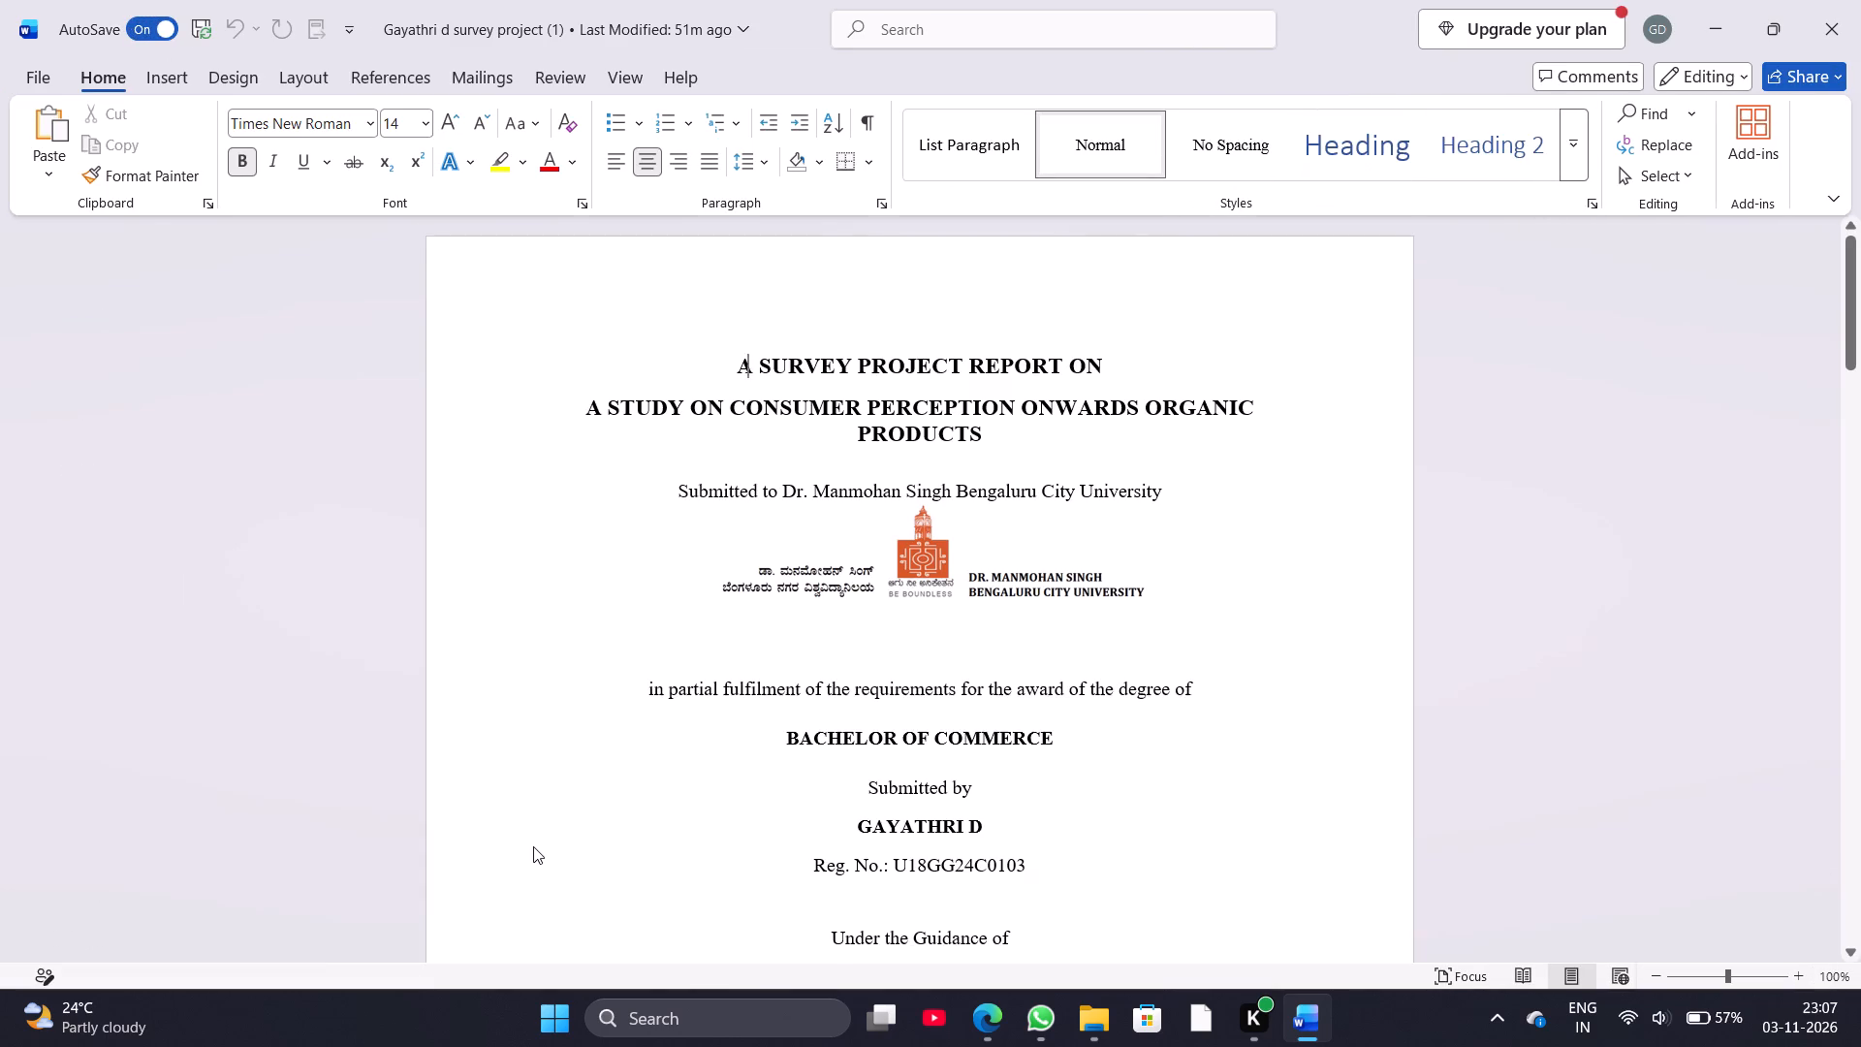
{"action": "scroll", "coordinate": [533, 846], "scroll_direction": "down", "scroll_amount": 7}
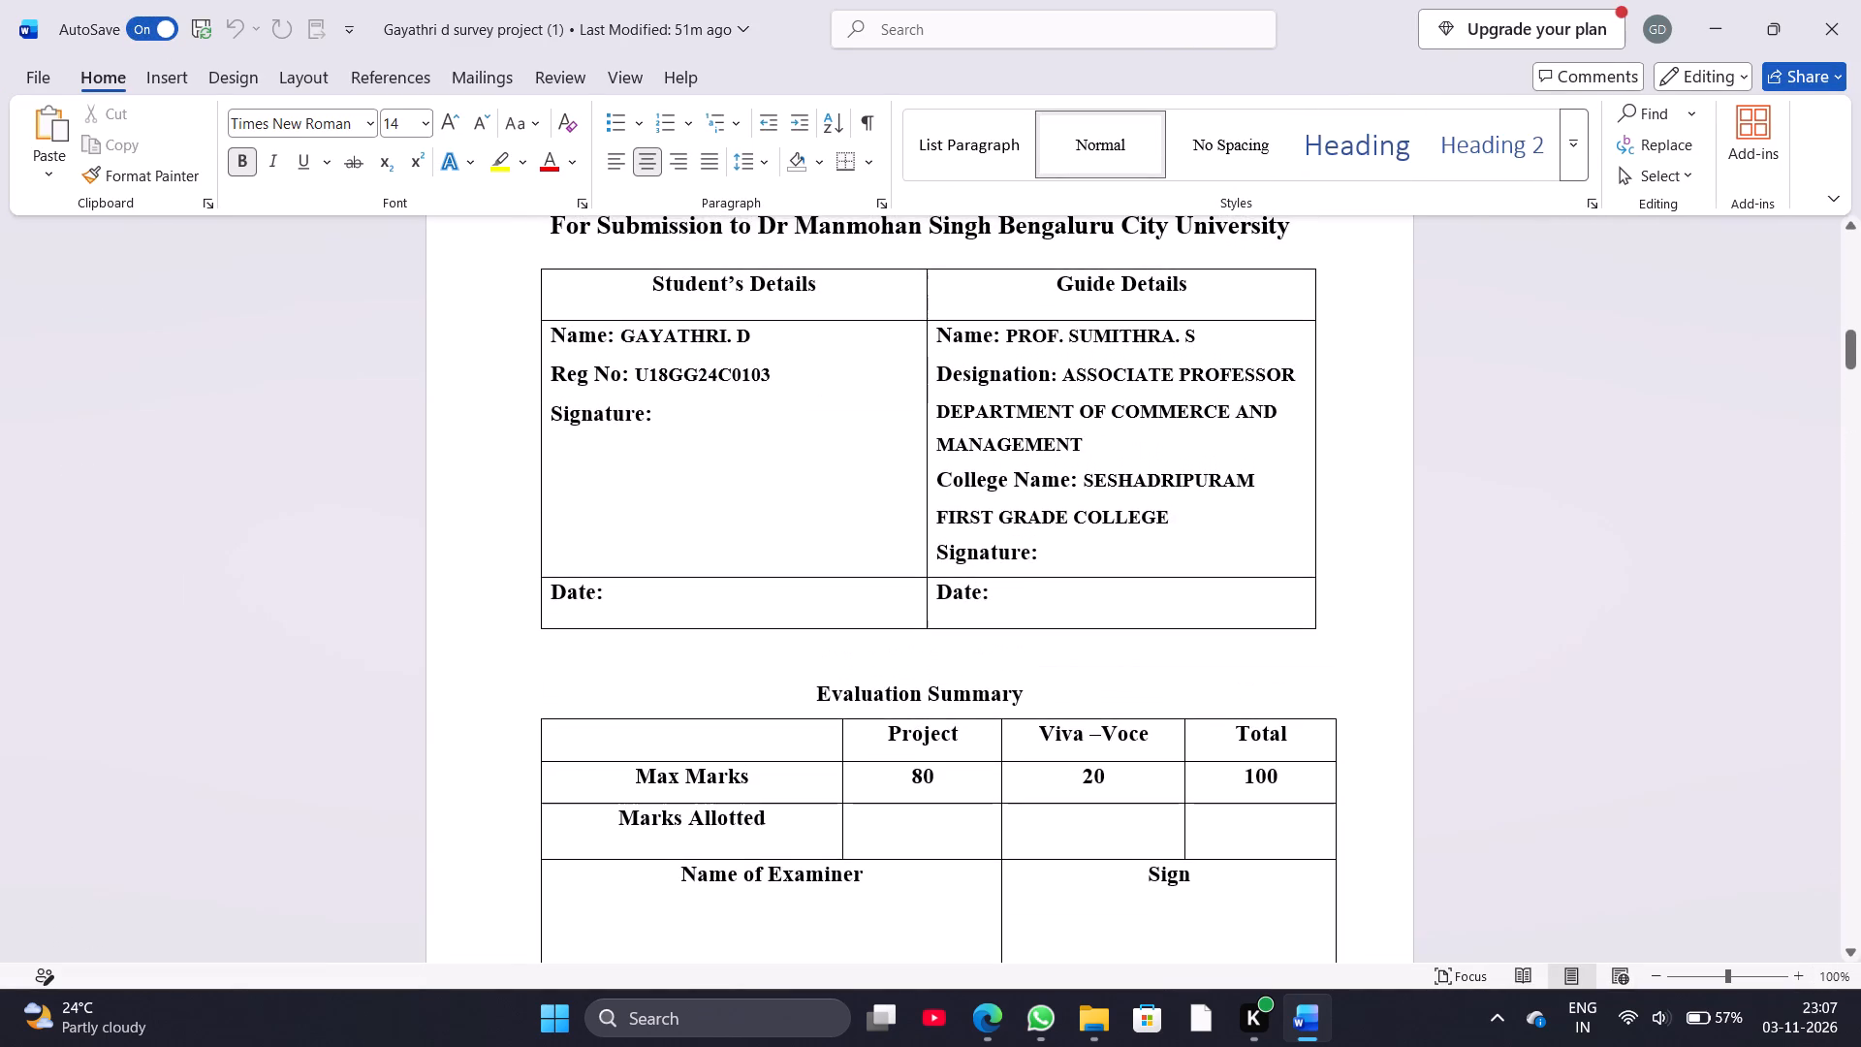
{"action": "scroll", "coordinate": [533, 846], "scroll_direction": "down", "scroll_amount": 7}
{"action": "scroll", "coordinate": [533, 846], "scroll_direction": "down", "scroll_amount": 19}
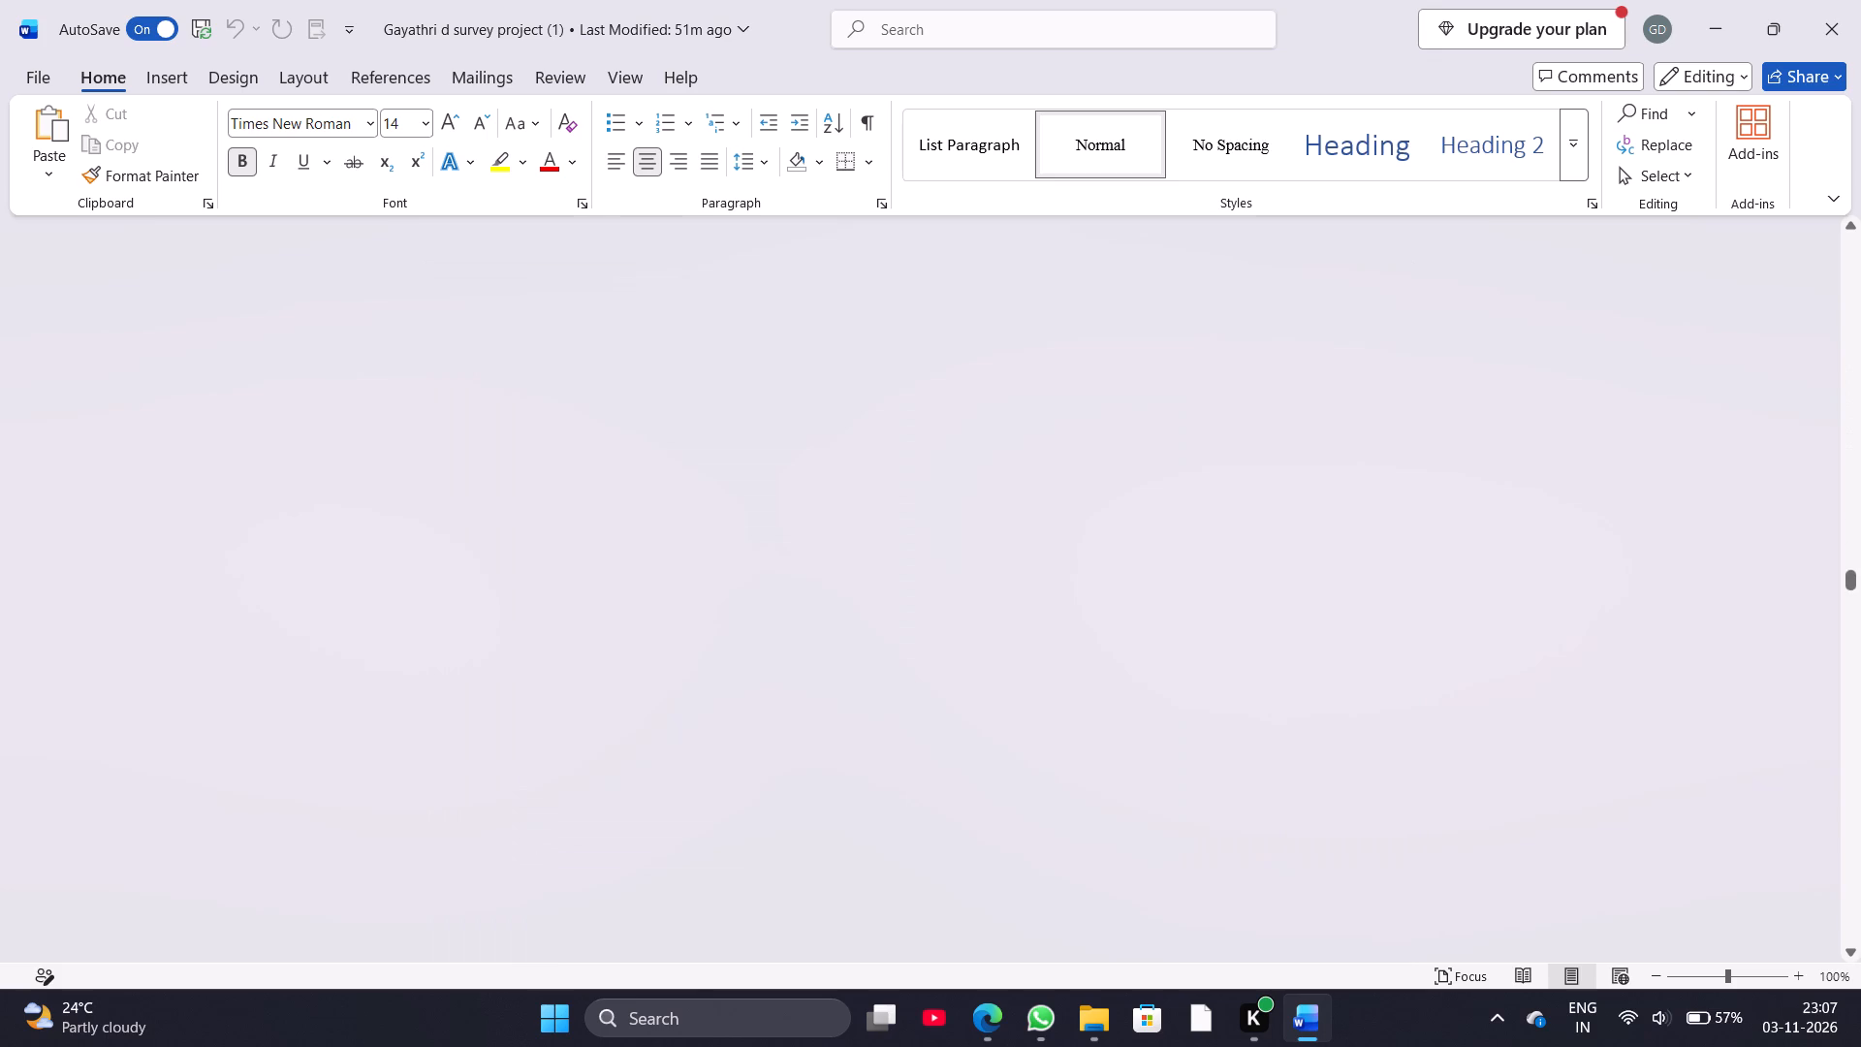
{"action": "scroll", "coordinate": [533, 846], "scroll_direction": "down", "scroll_amount": 9}
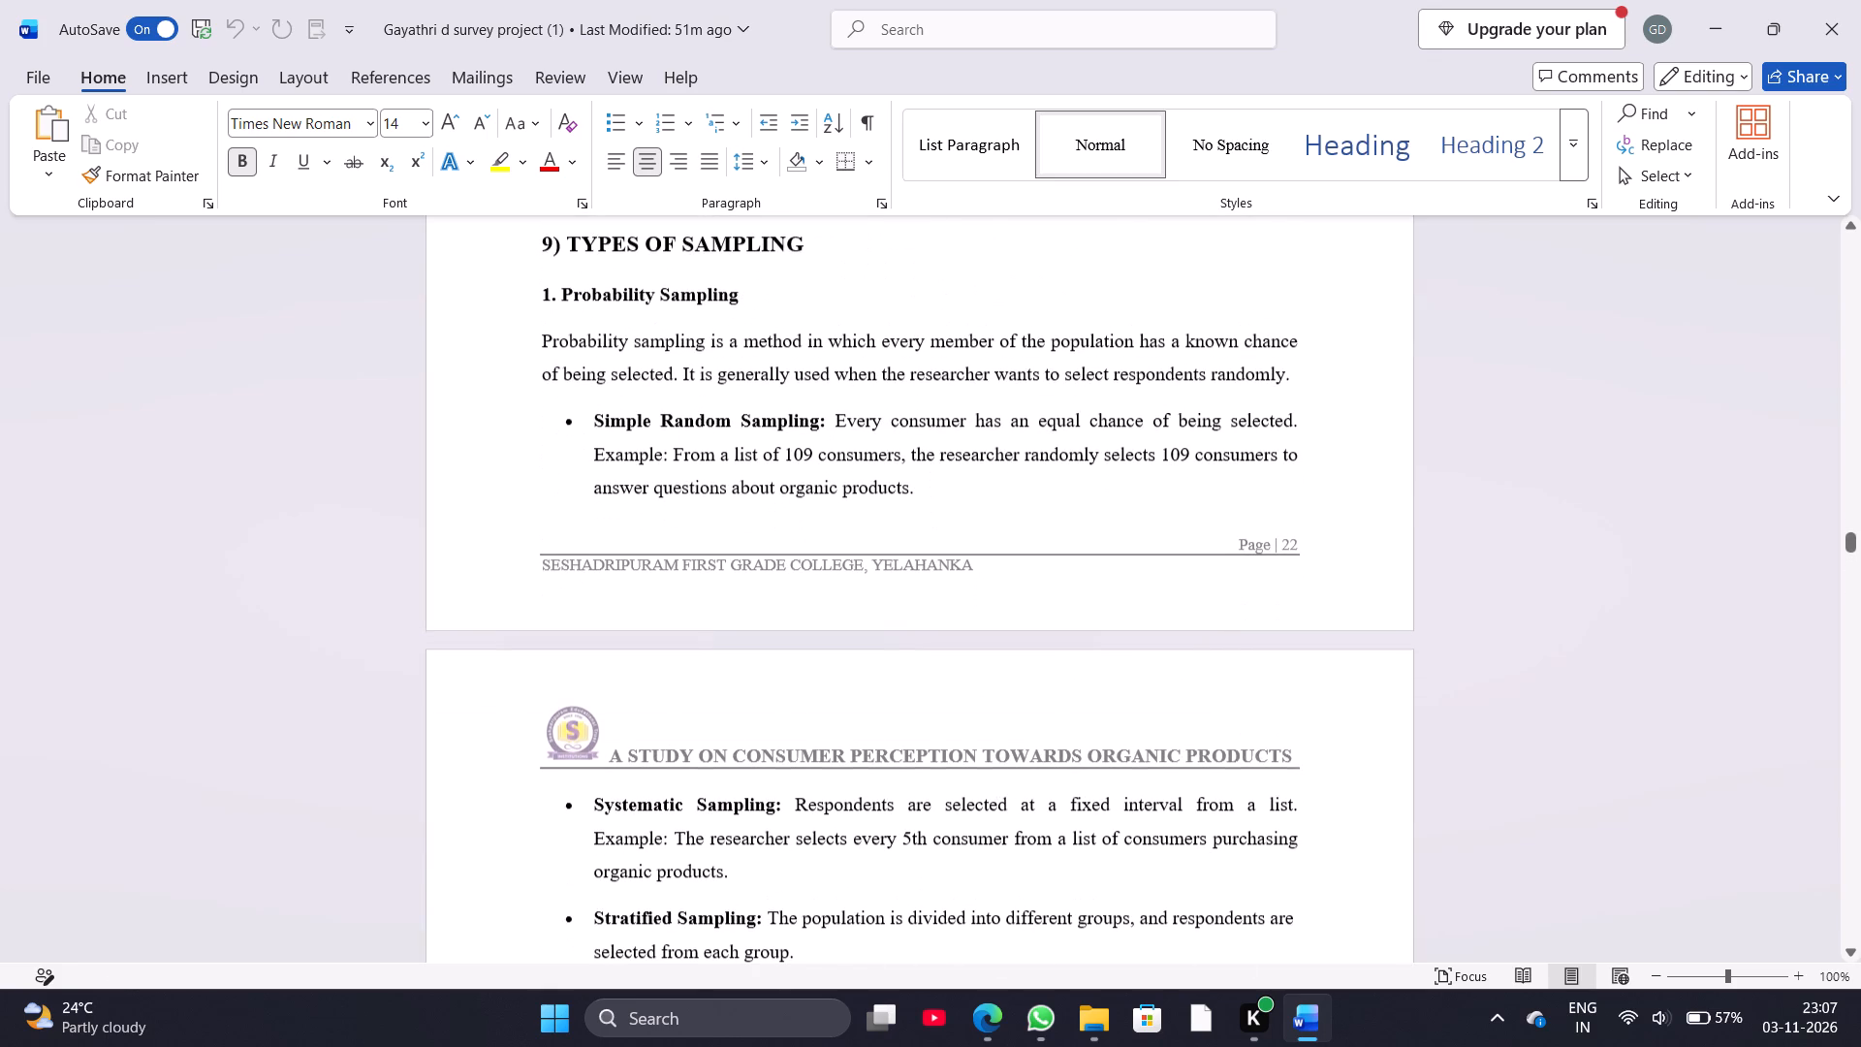
{"action": "scroll", "coordinate": [533, 846], "scroll_direction": "down", "scroll_amount": 16}
{"action": "scroll", "coordinate": [533, 846], "scroll_direction": "down", "scroll_amount": 9}
{"action": "scroll", "coordinate": [533, 846], "scroll_direction": "down", "scroll_amount": 20}
{"action": "scroll", "coordinate": [533, 846], "scroll_direction": "down", "scroll_amount": 20}
{"action": "scroll", "coordinate": [533, 846], "scroll_direction": "down", "scroll_amount": 20}
{"action": "scroll", "coordinate": [533, 846], "scroll_direction": "up", "scroll_amount": 6}
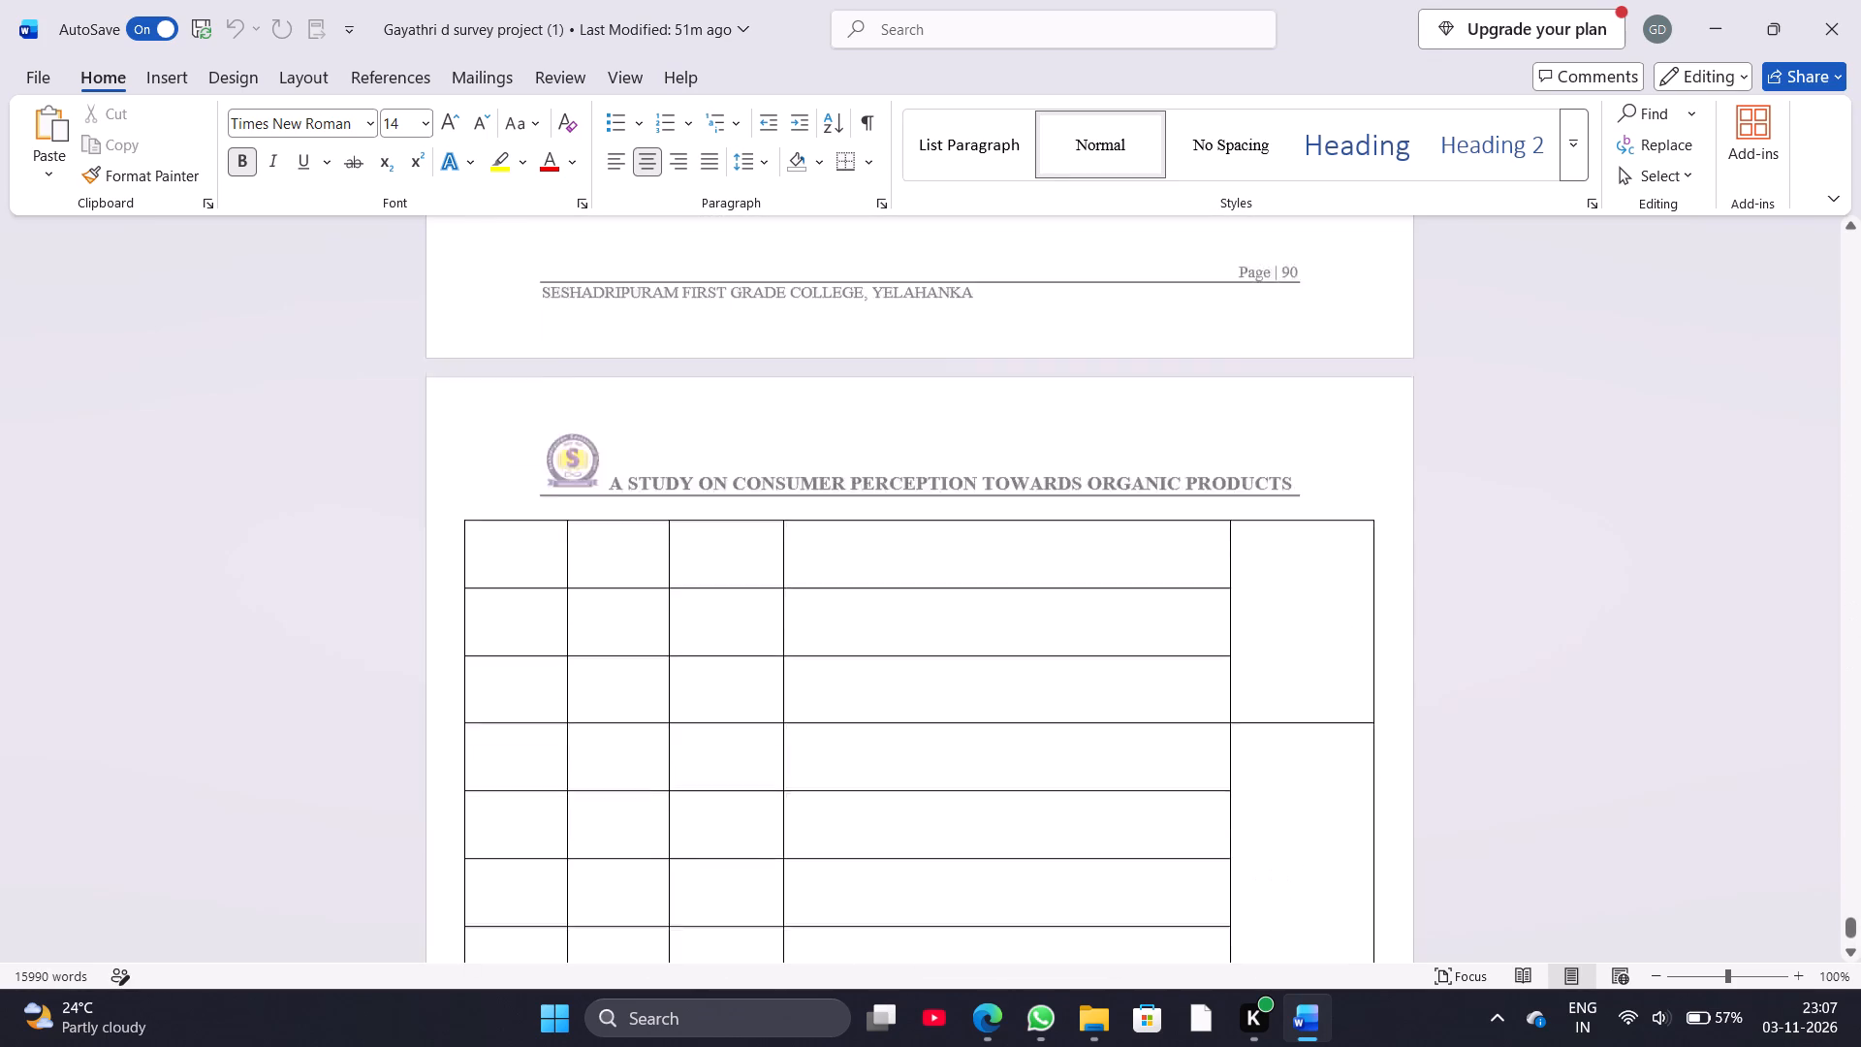
{"action": "scroll", "coordinate": [533, 846], "scroll_direction": "up", "scroll_amount": 2}
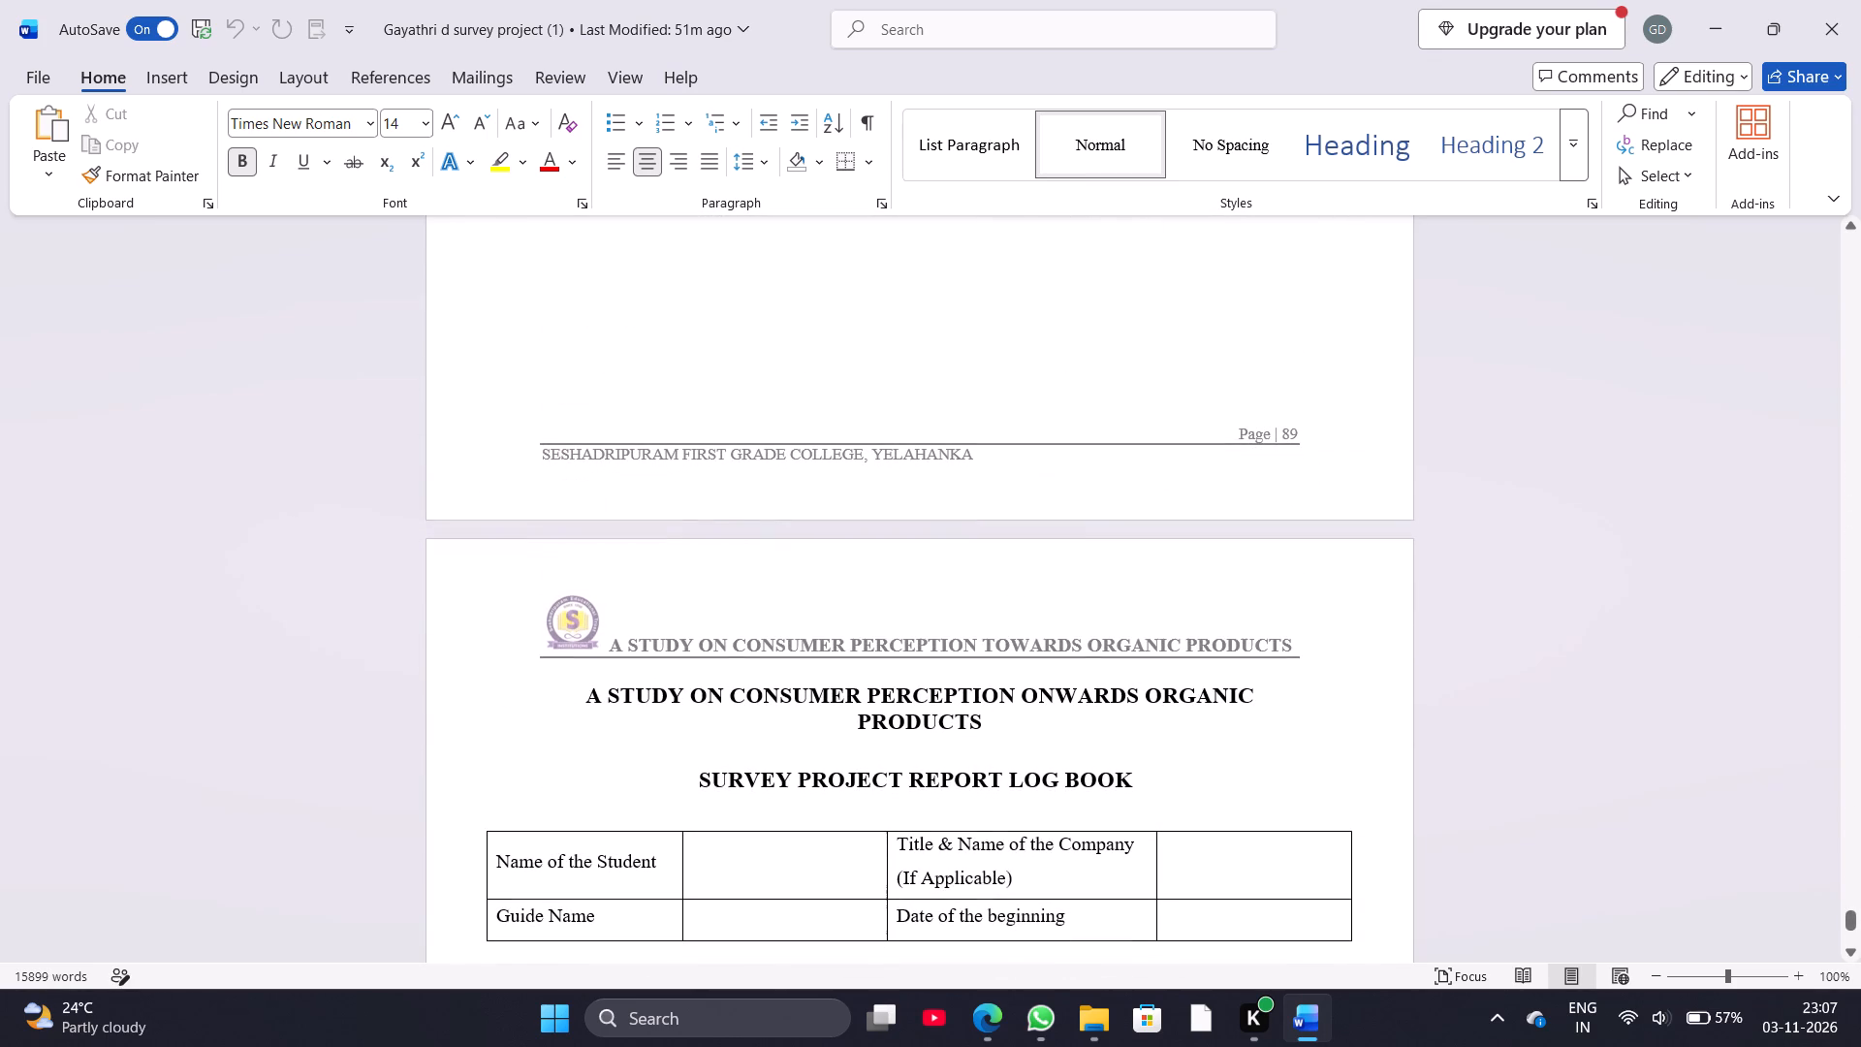
{"action": "left_click", "coordinate": [728, 868]}
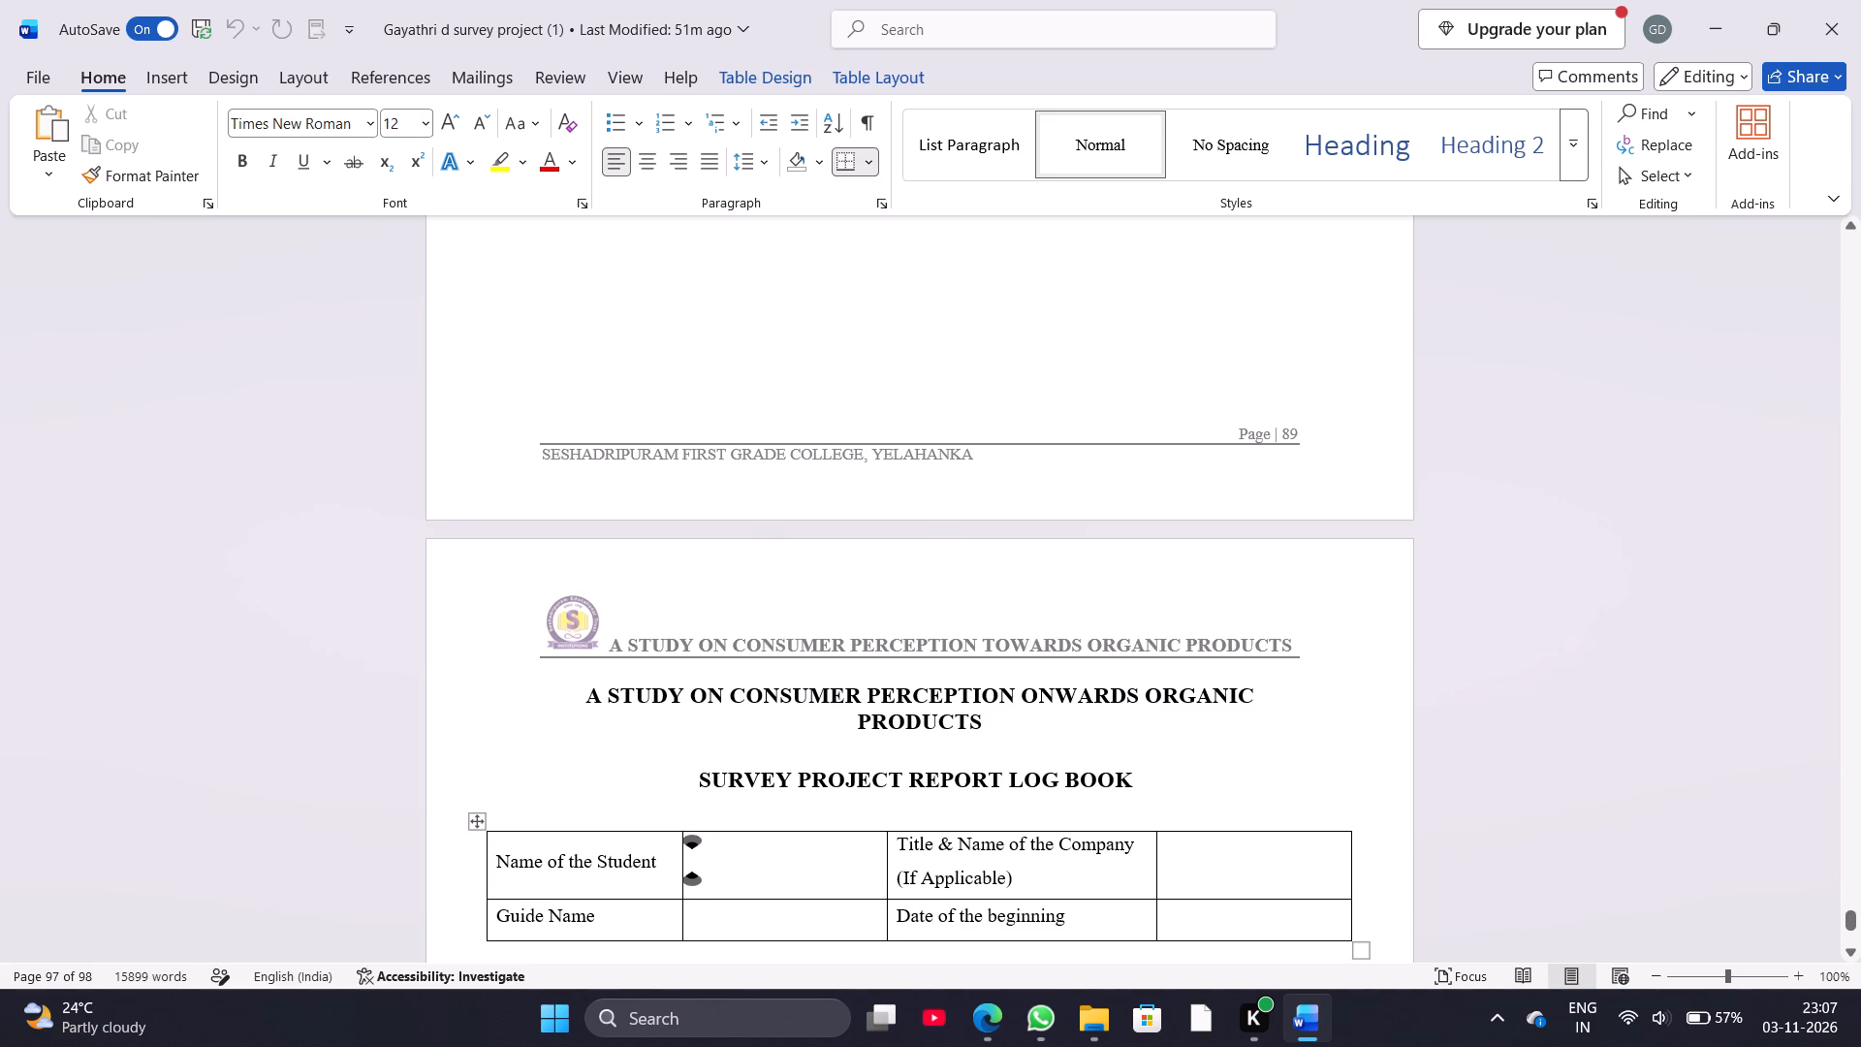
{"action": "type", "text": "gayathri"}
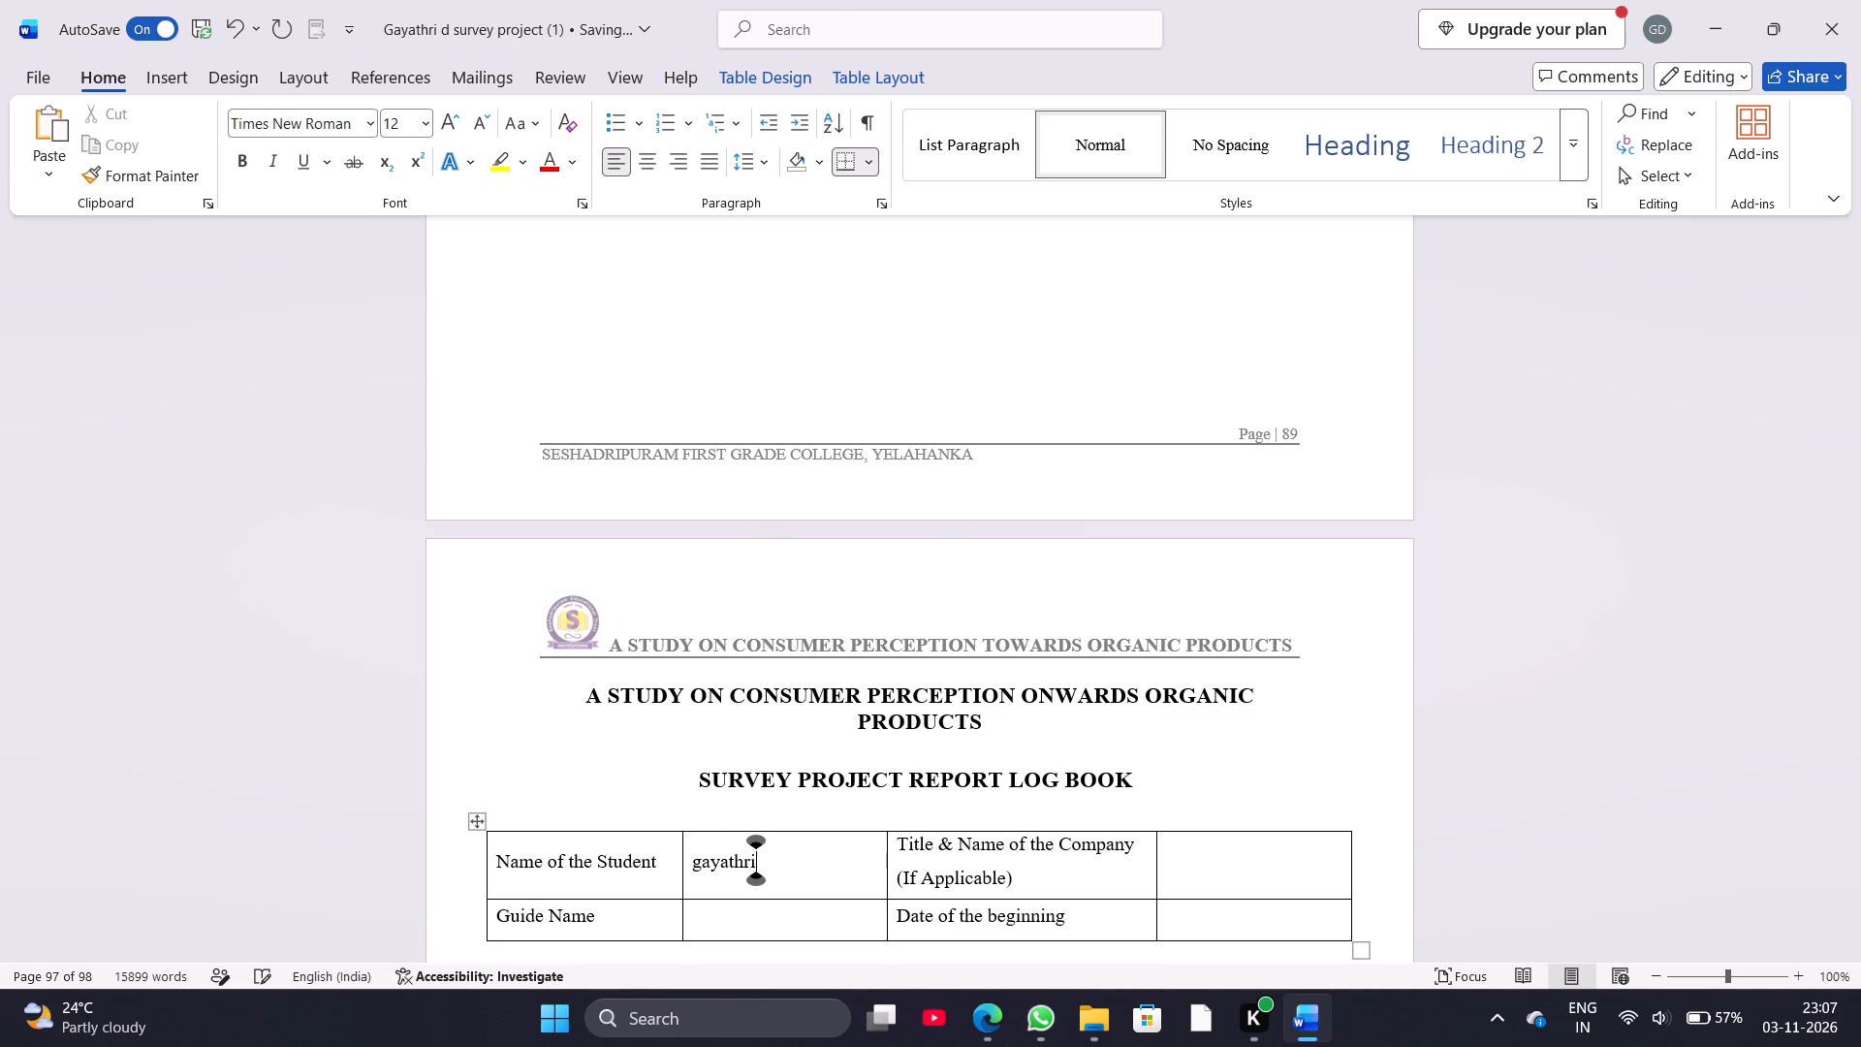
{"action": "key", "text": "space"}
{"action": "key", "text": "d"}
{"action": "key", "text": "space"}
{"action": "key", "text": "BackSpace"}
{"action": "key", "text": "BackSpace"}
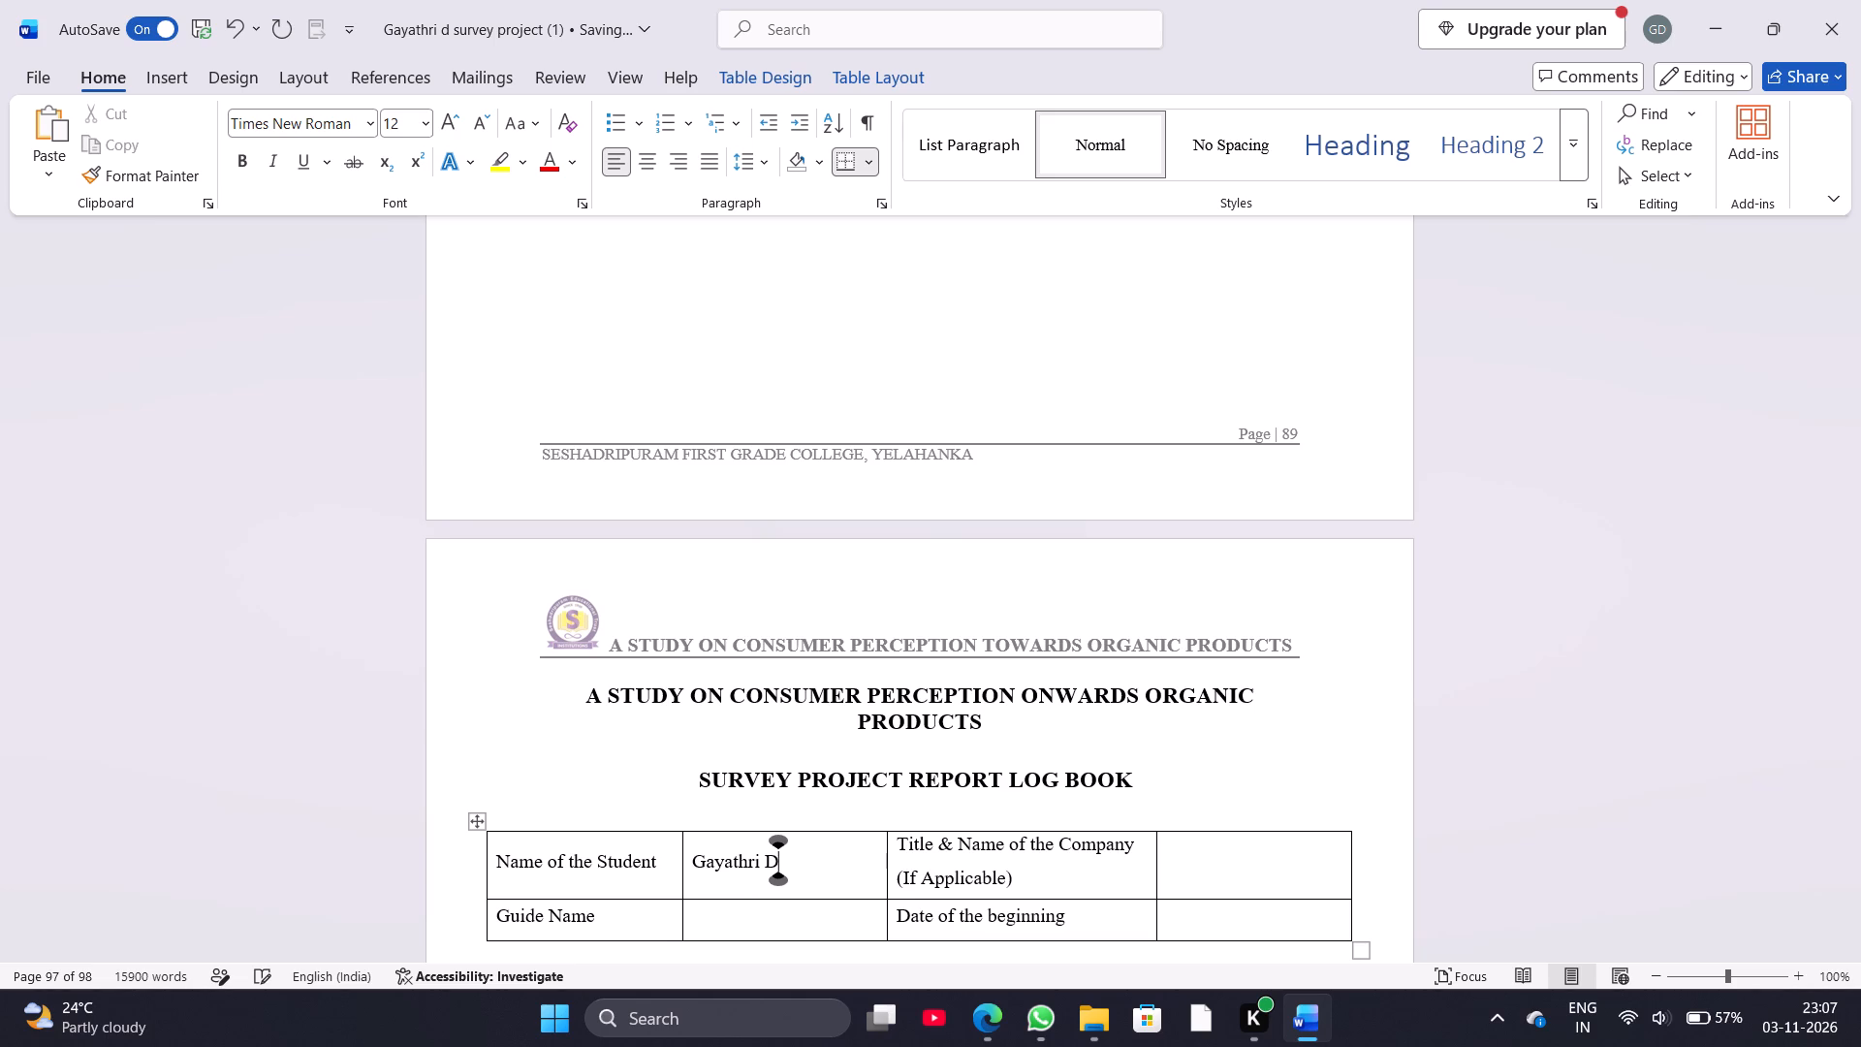
Enter the guide's name in the Guide Name cell, with the title Prof., a capitalised name and the initial.
{"action": "left_click", "coordinate": [729, 923]}
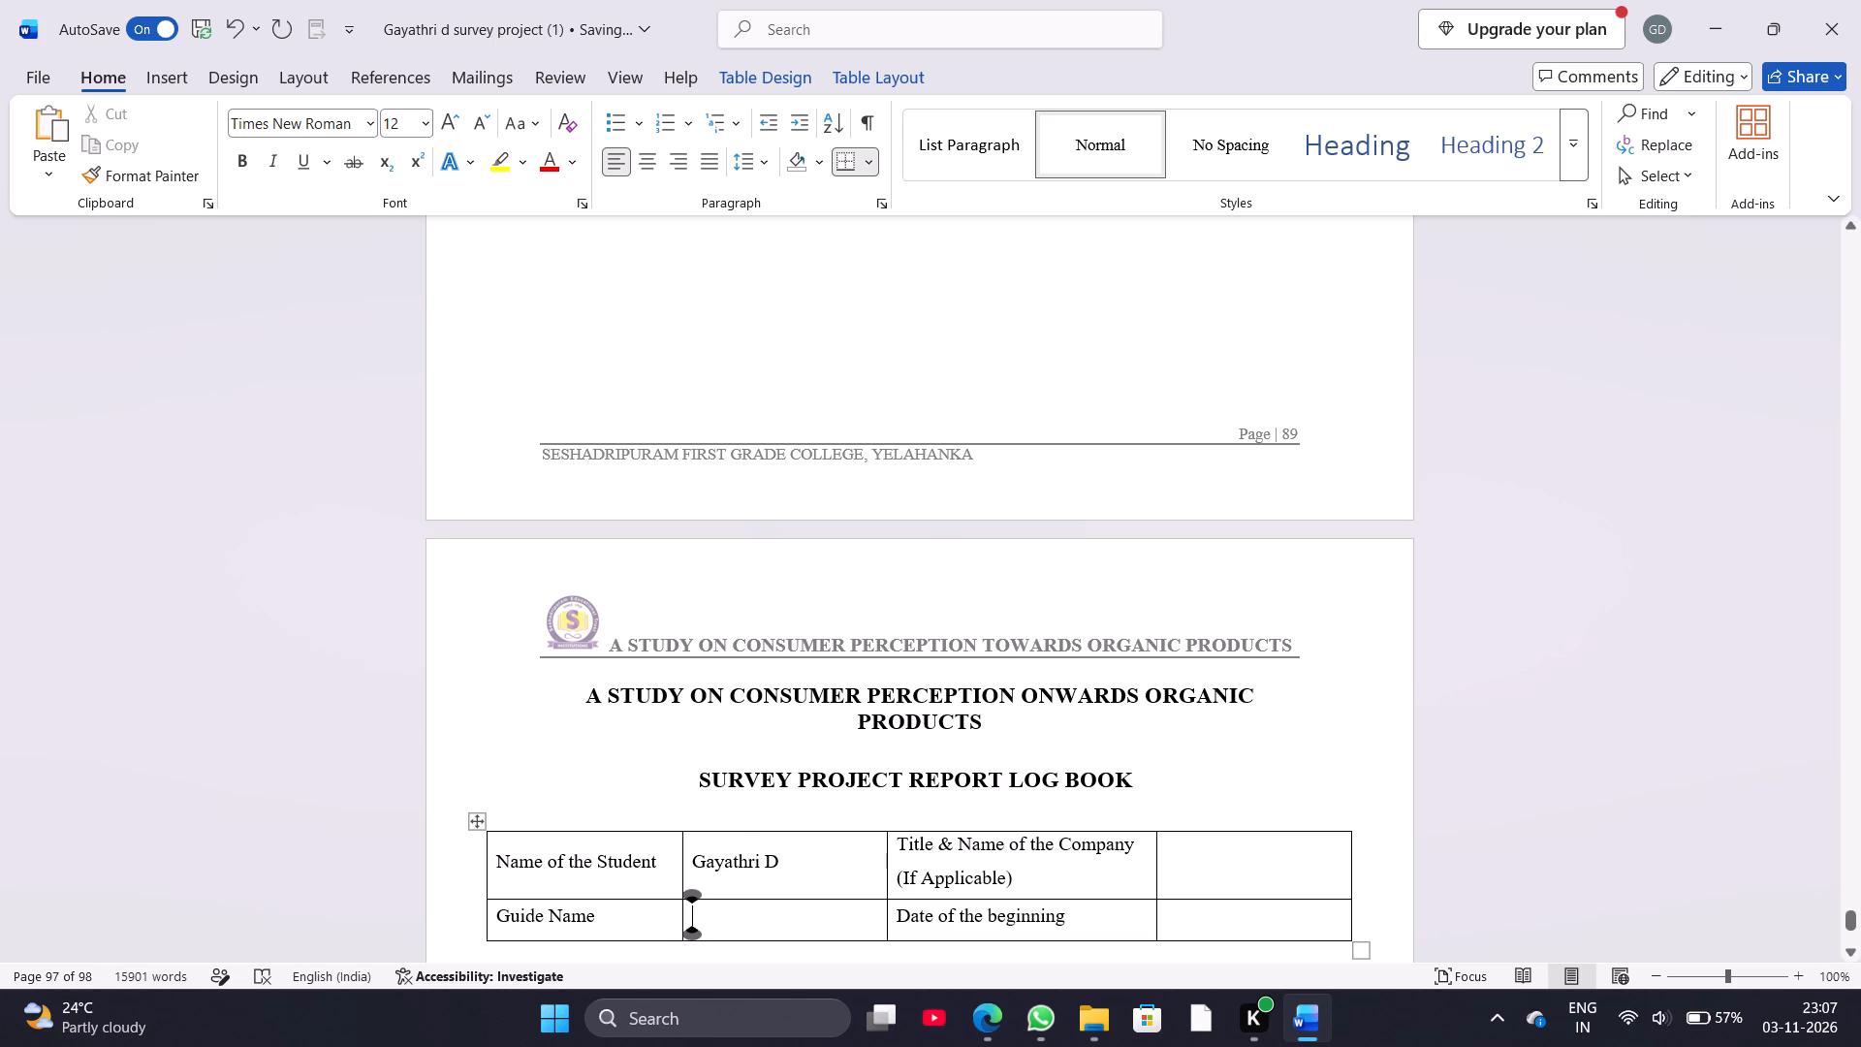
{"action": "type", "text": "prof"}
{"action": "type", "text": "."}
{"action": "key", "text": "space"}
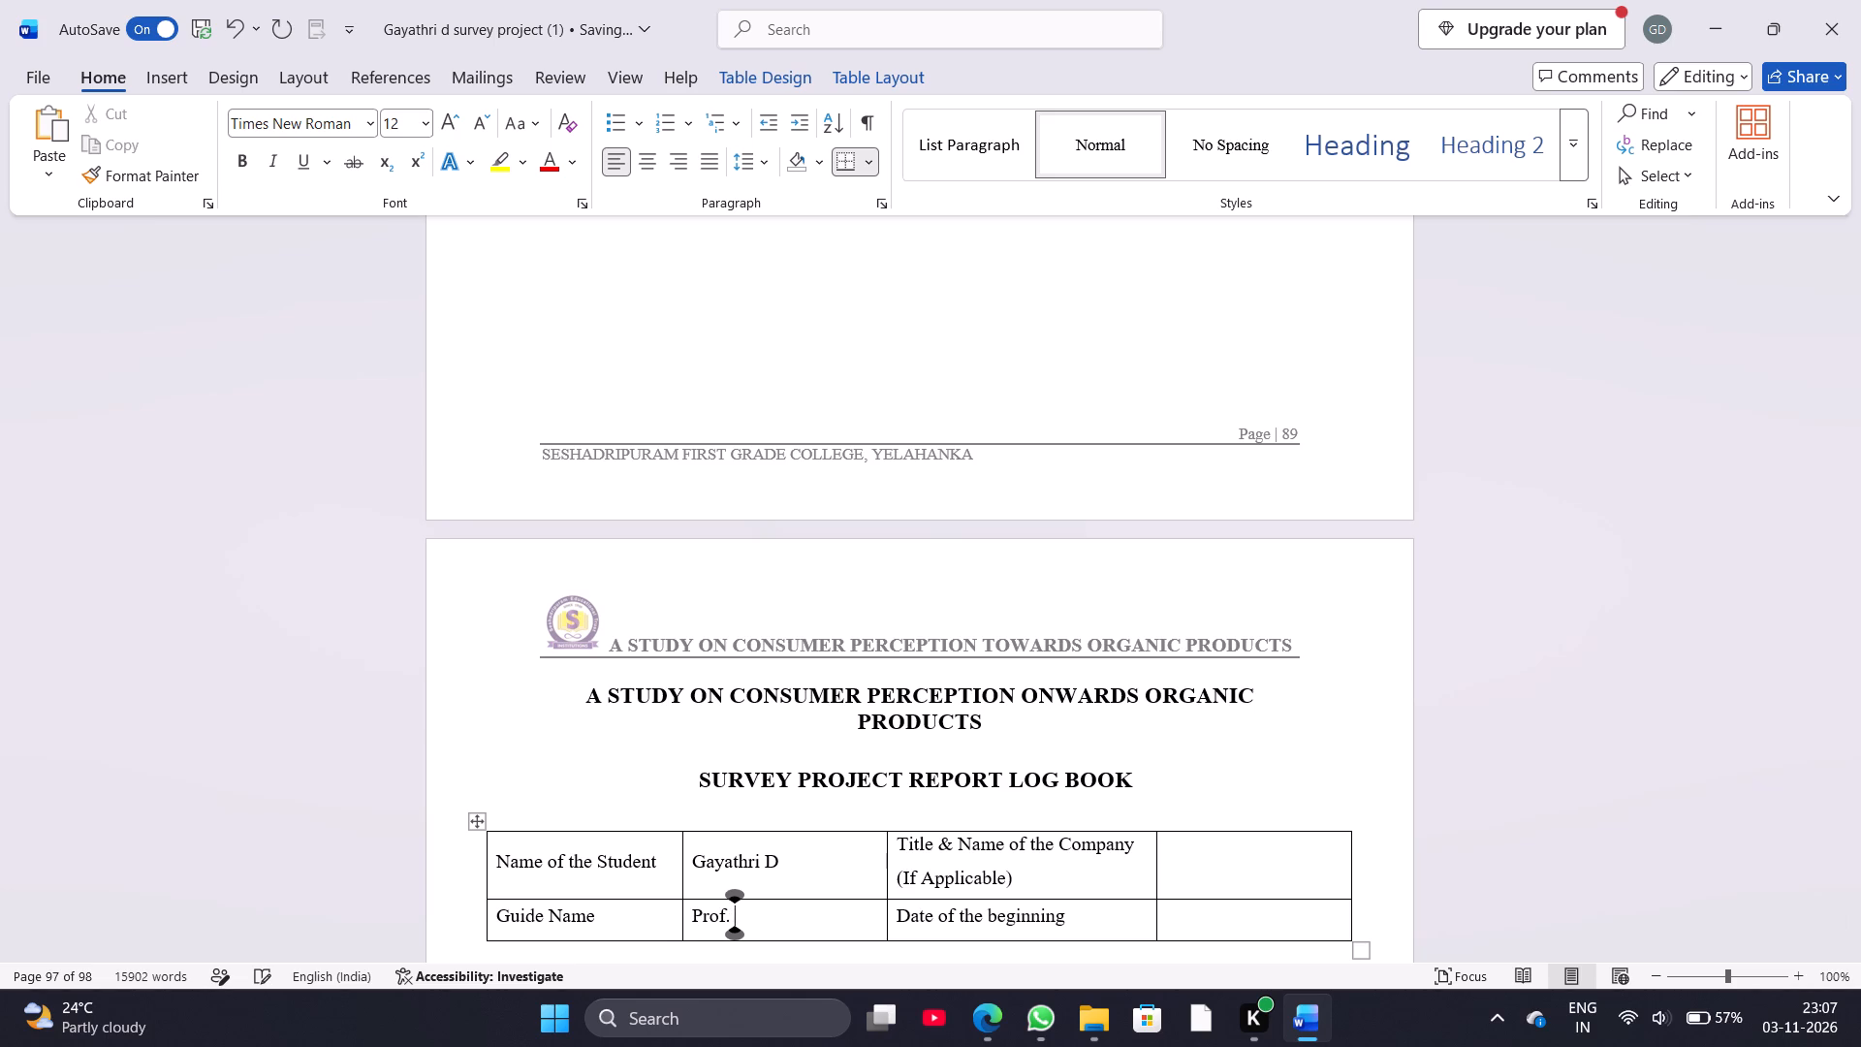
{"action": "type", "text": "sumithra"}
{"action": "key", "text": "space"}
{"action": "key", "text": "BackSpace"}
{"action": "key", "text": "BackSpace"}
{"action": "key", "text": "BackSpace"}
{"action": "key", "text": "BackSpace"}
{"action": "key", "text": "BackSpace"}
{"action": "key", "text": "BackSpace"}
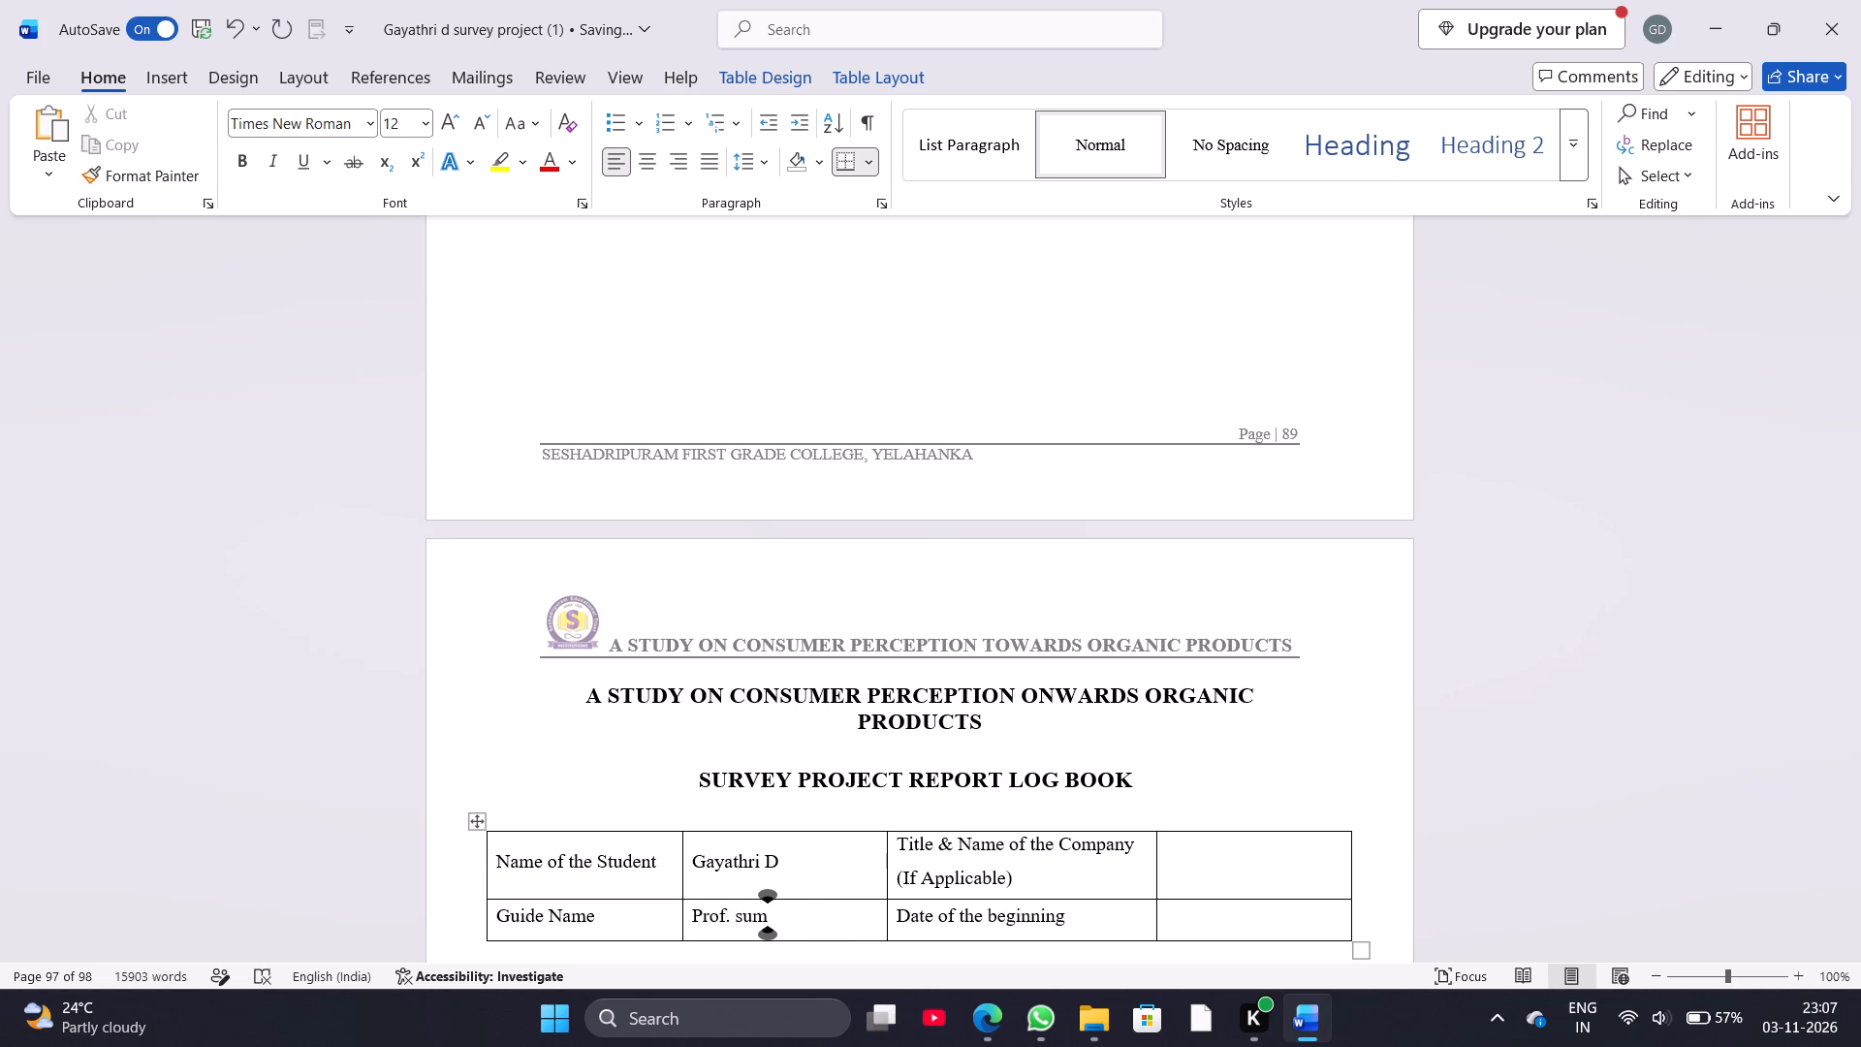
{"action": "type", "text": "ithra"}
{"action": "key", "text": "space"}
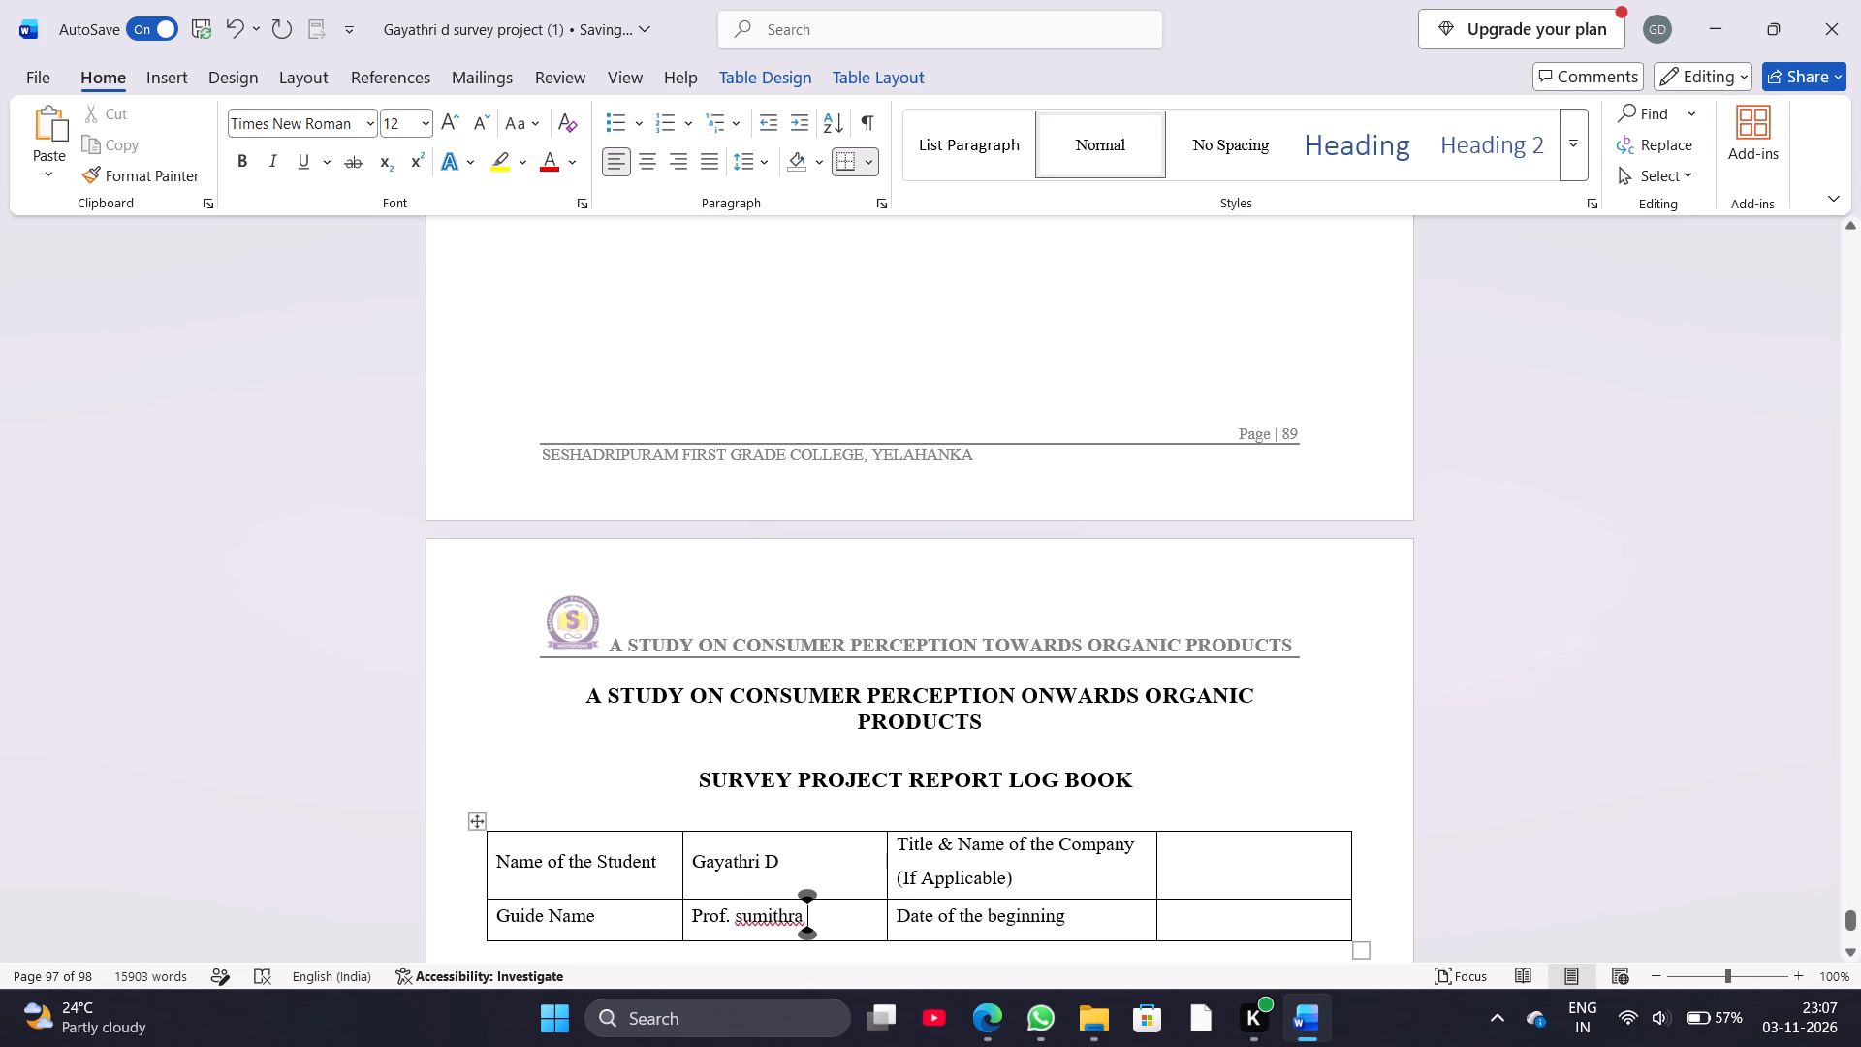
{"action": "left_click", "coordinate": [739, 918]}
{"action": "key", "text": "BackSpace"}
{"action": "key", "text": "s"}
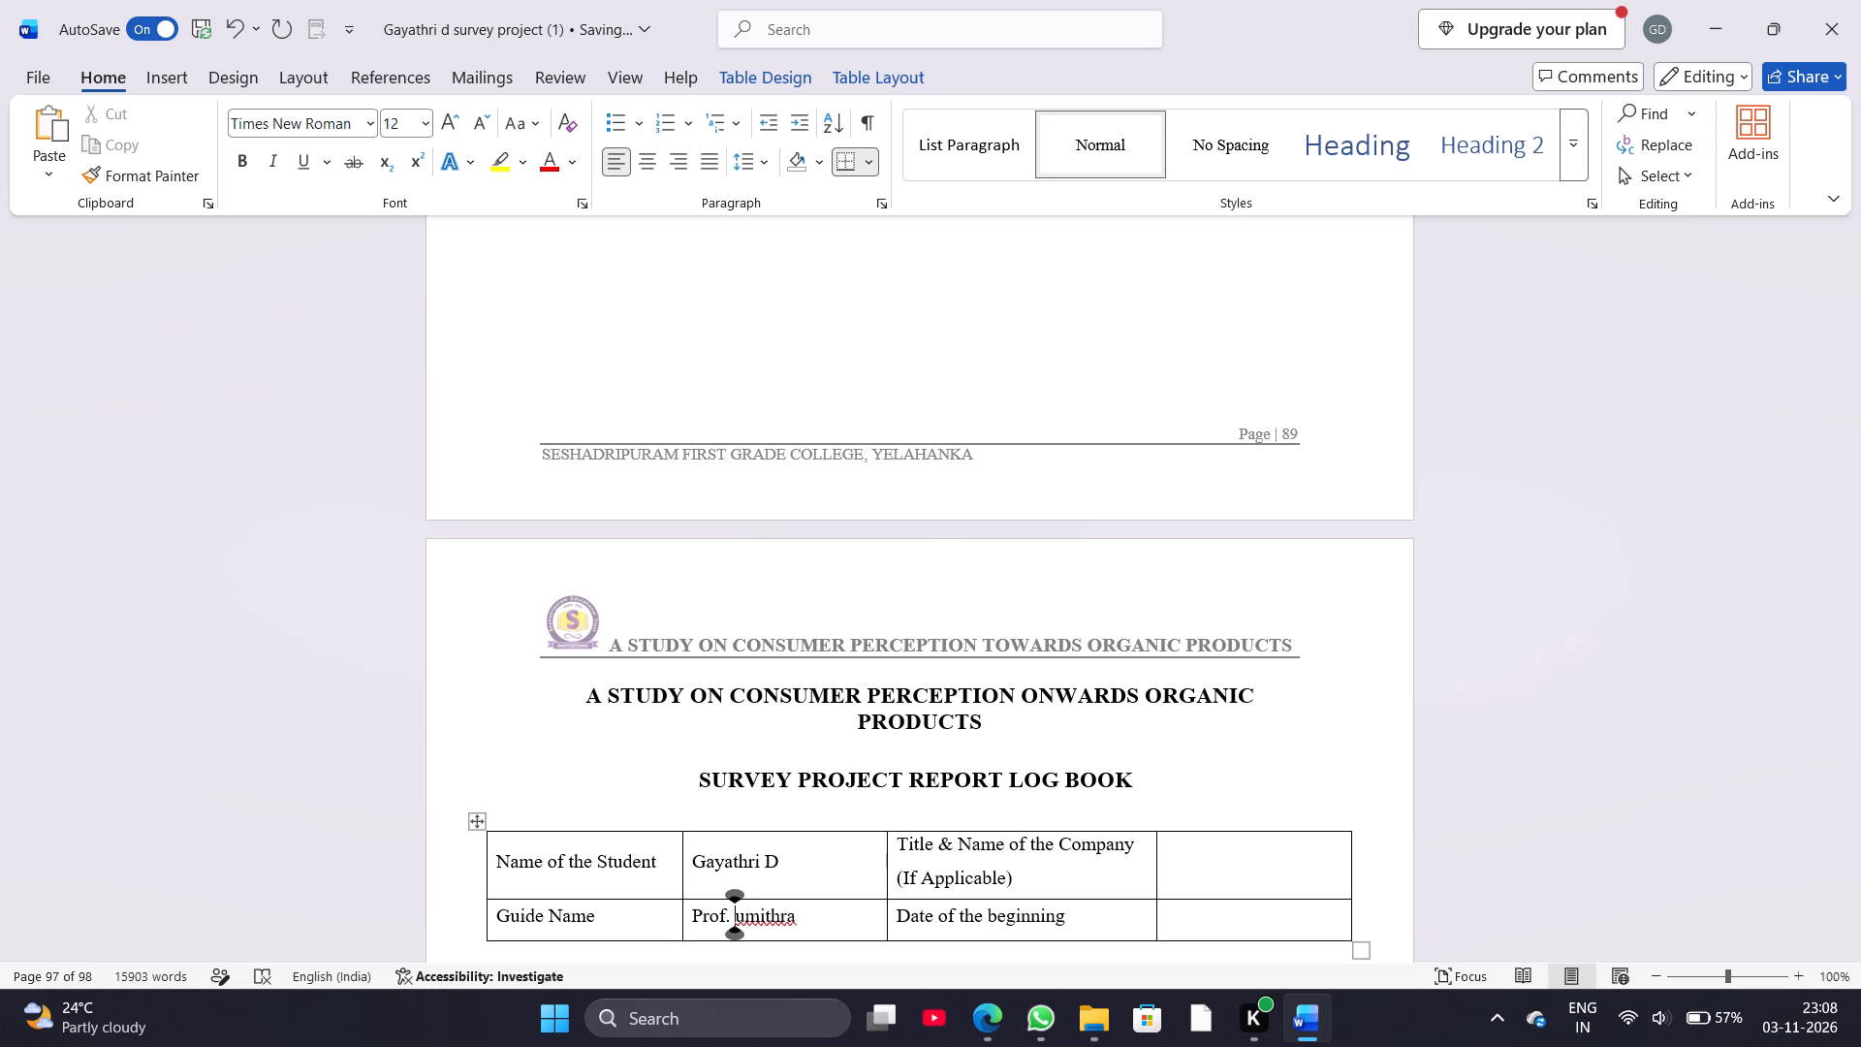
{"action": "left_click", "coordinate": [812, 924]}
{"action": "key", "text": "s"}
Check the student and guide details on the report's cover page, and return to the log book page.
{"action": "scroll", "coordinate": [812, 924], "scroll_direction": "up", "scroll_amount": 10}
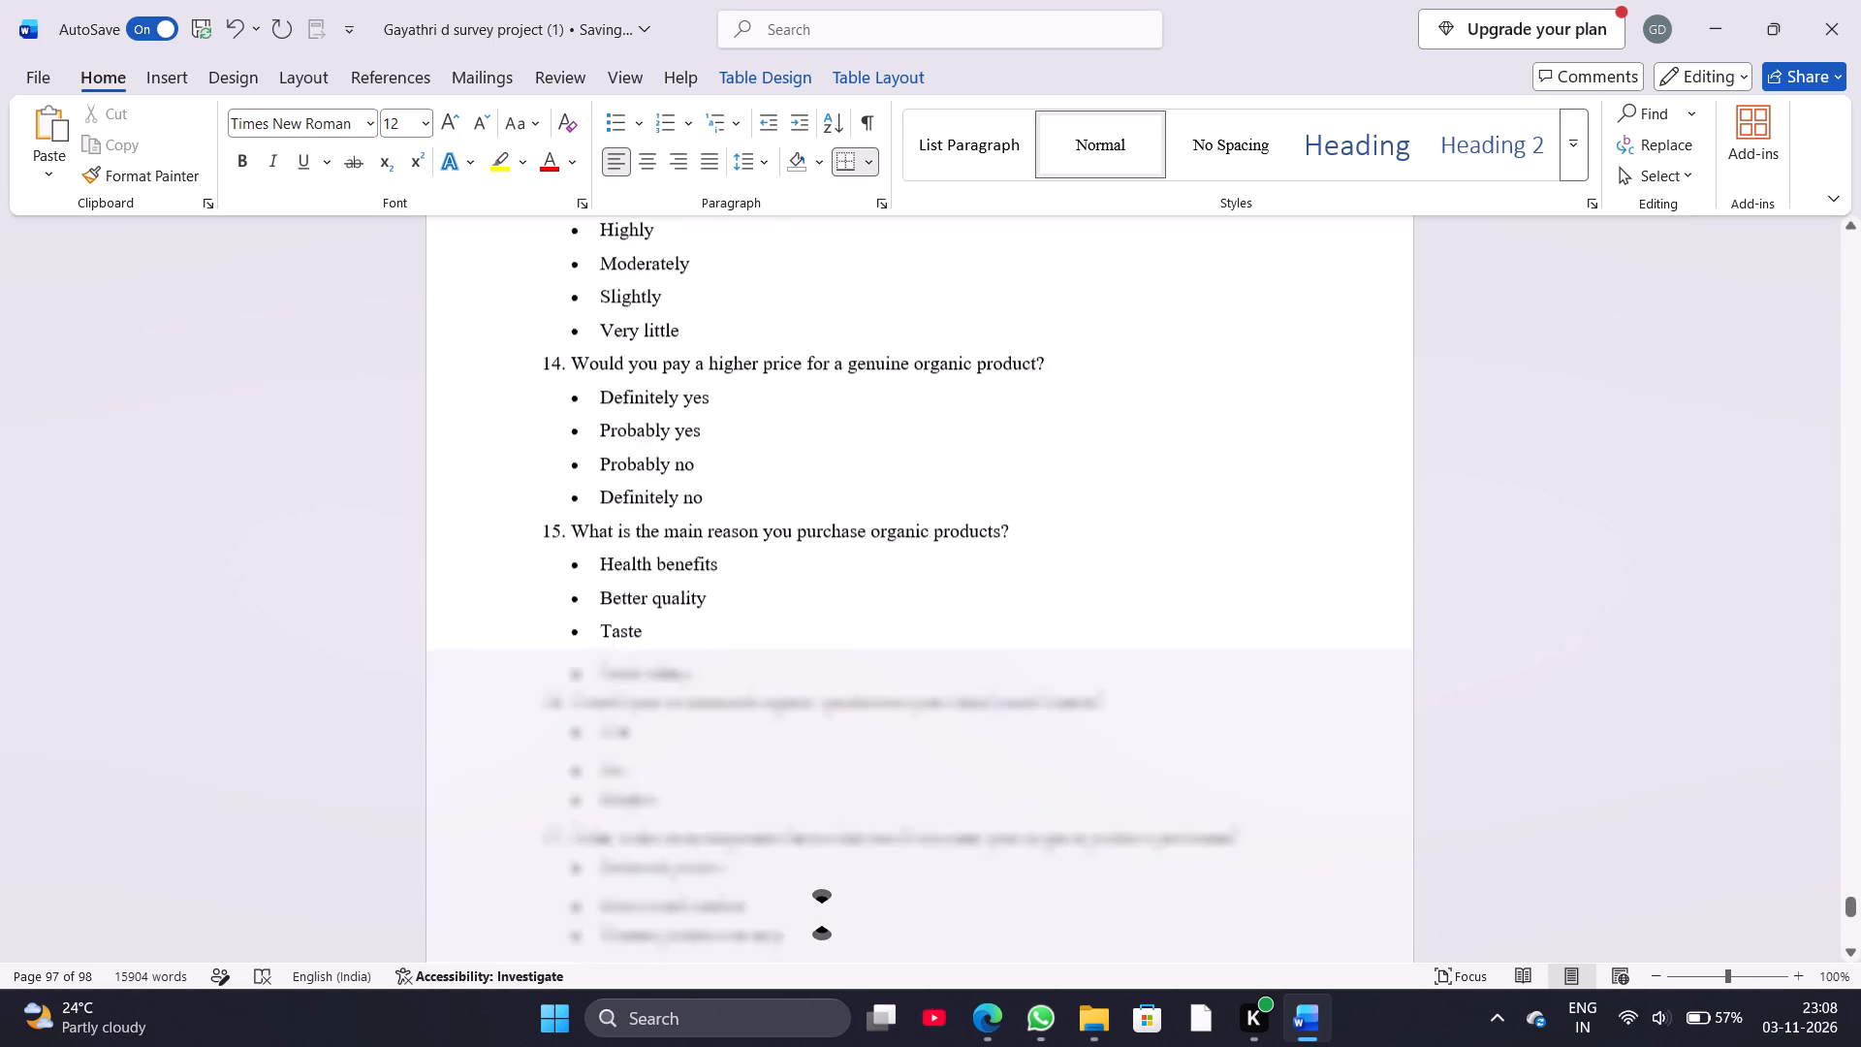
{"action": "scroll", "coordinate": [812, 924], "scroll_direction": "up", "scroll_amount": 20}
{"action": "scroll", "coordinate": [812, 924], "scroll_direction": "up", "scroll_amount": 20}
{"action": "scroll", "coordinate": [812, 924], "scroll_direction": "up", "scroll_amount": 20}
{"action": "scroll", "coordinate": [812, 924], "scroll_direction": "up", "scroll_amount": 20}
{"action": "scroll", "coordinate": [812, 924], "scroll_direction": "up", "scroll_amount": 20}
{"action": "scroll", "coordinate": [812, 924], "scroll_direction": "up", "scroll_amount": 20}
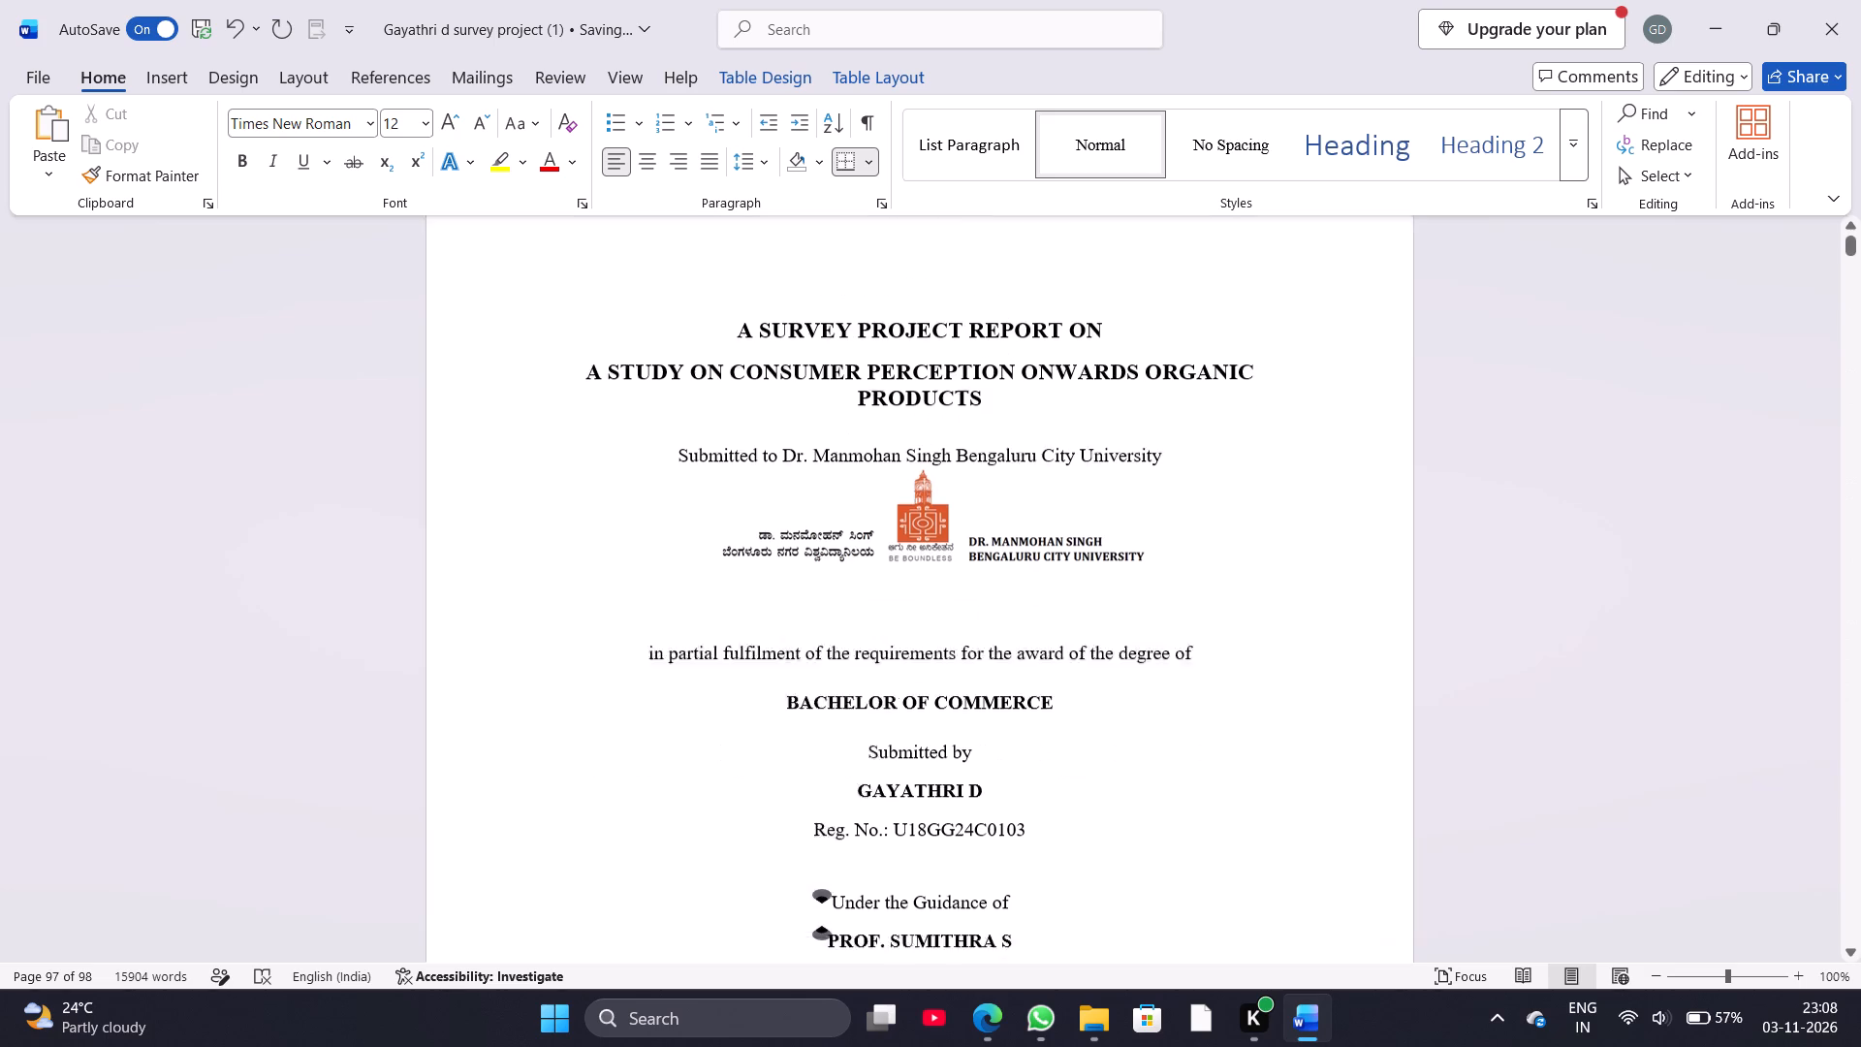
{"action": "scroll", "coordinate": [812, 924], "scroll_direction": "down", "scroll_amount": 2}
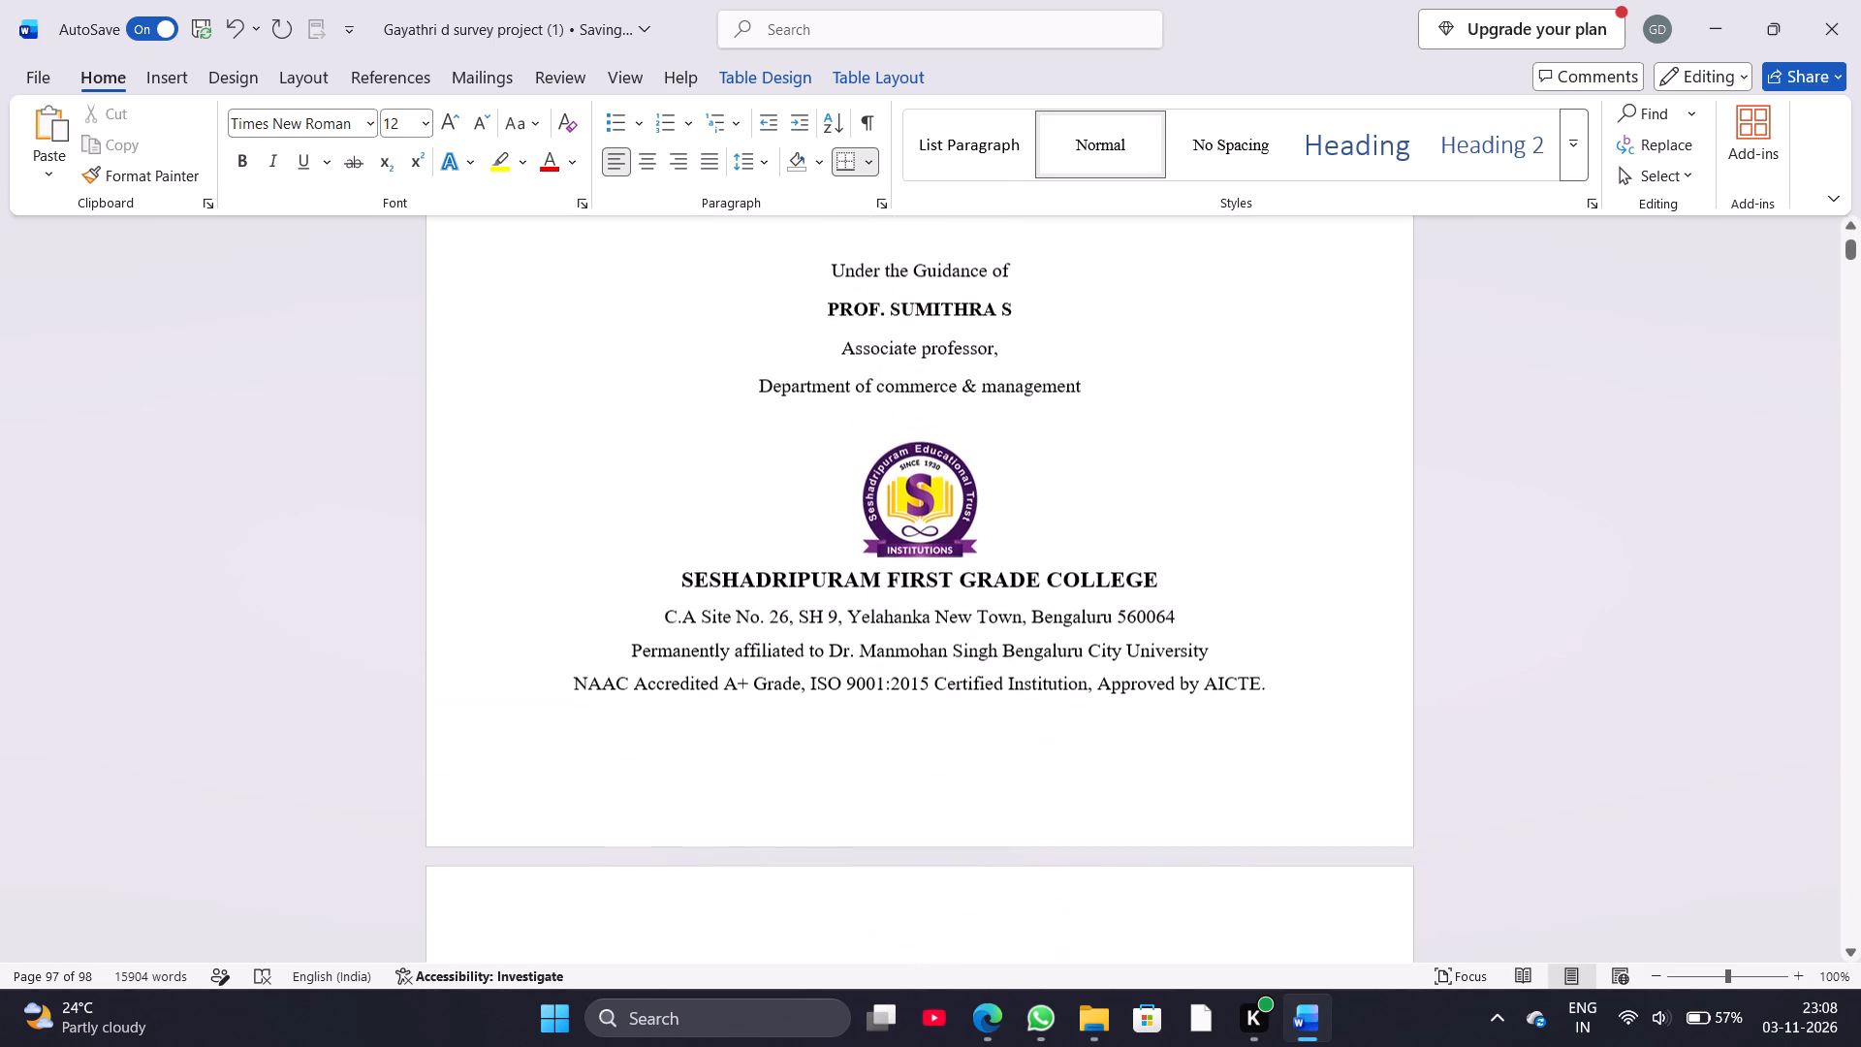
{"action": "scroll", "coordinate": [812, 924], "scroll_direction": "down", "scroll_amount": 20}
{"action": "scroll", "coordinate": [812, 924], "scroll_direction": "down", "scroll_amount": 7}
{"action": "scroll", "coordinate": [812, 924], "scroll_direction": "down", "scroll_amount": 20}
{"action": "scroll", "coordinate": [812, 924], "scroll_direction": "down", "scroll_amount": 20}
{"action": "scroll", "coordinate": [812, 924], "scroll_direction": "down", "scroll_amount": 20}
{"action": "scroll", "coordinate": [812, 924], "scroll_direction": "down", "scroll_amount": 4}
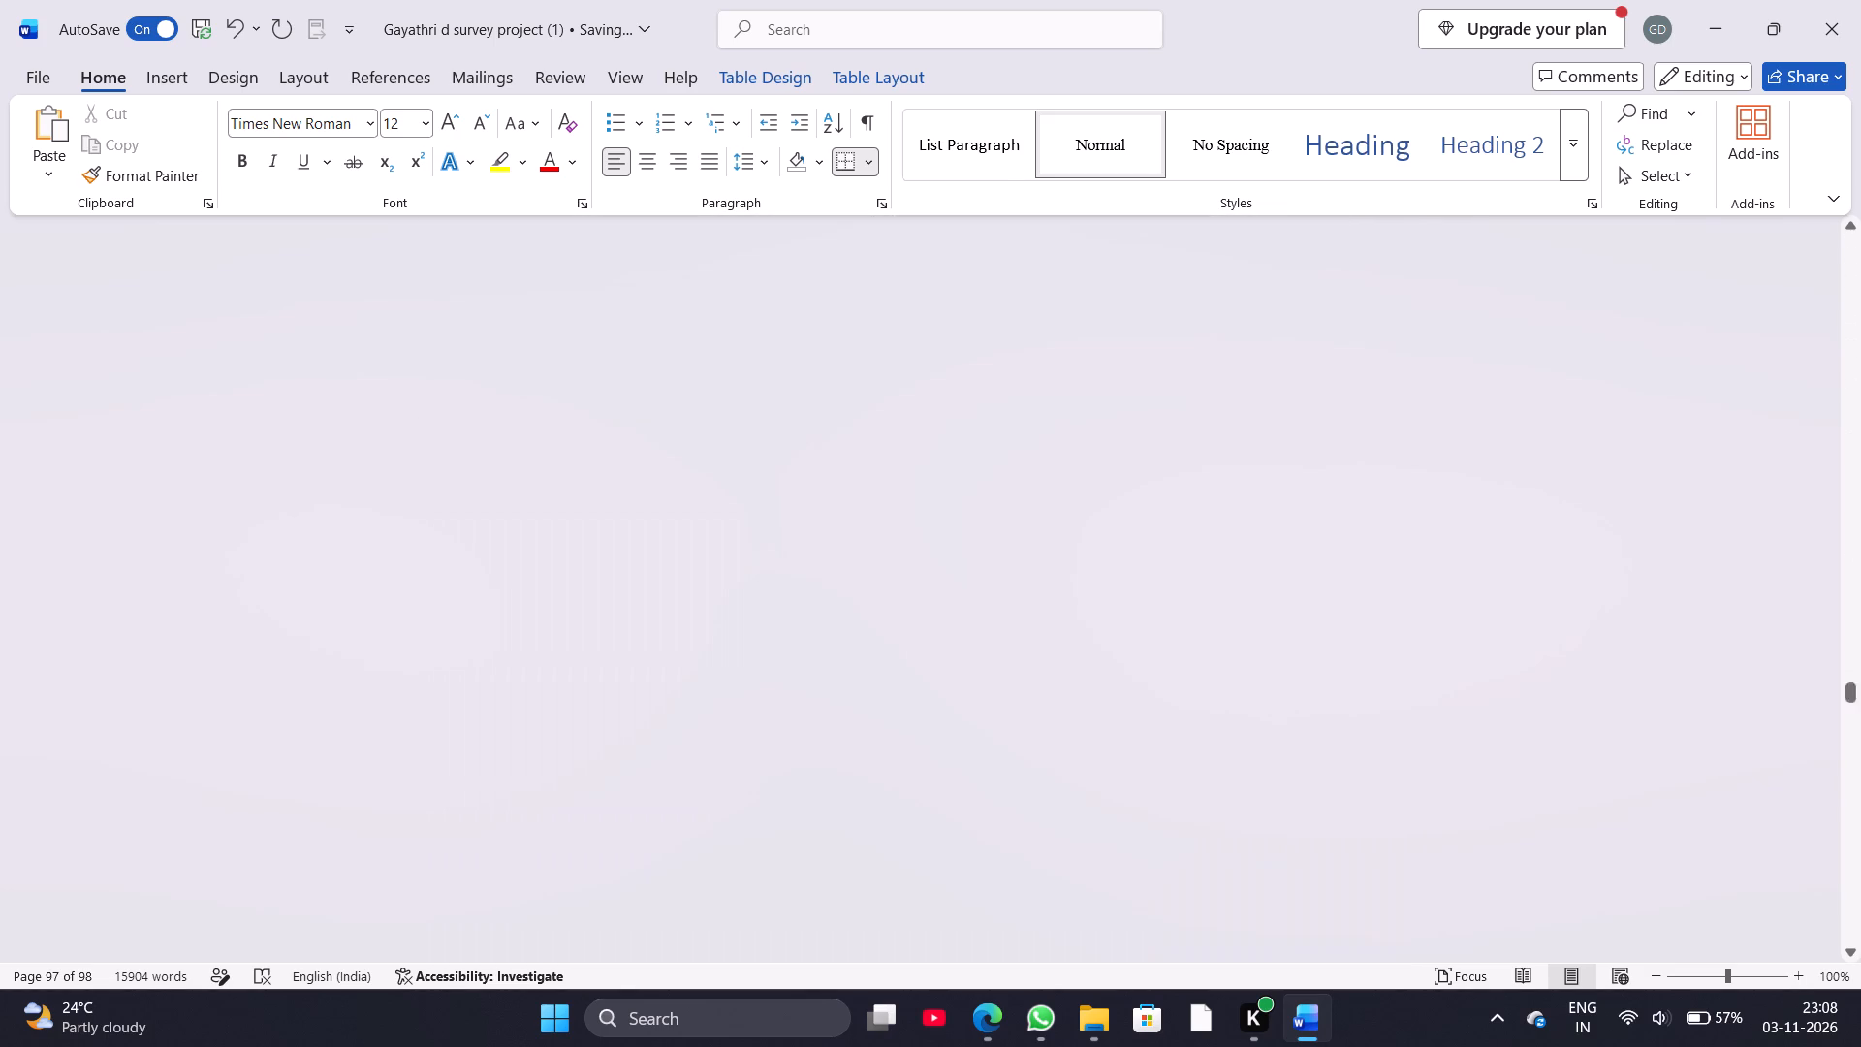
{"action": "scroll", "coordinate": [812, 924], "scroll_direction": "down", "scroll_amount": 7}
{"action": "scroll", "coordinate": [812, 924], "scroll_direction": "up", "scroll_amount": 6}
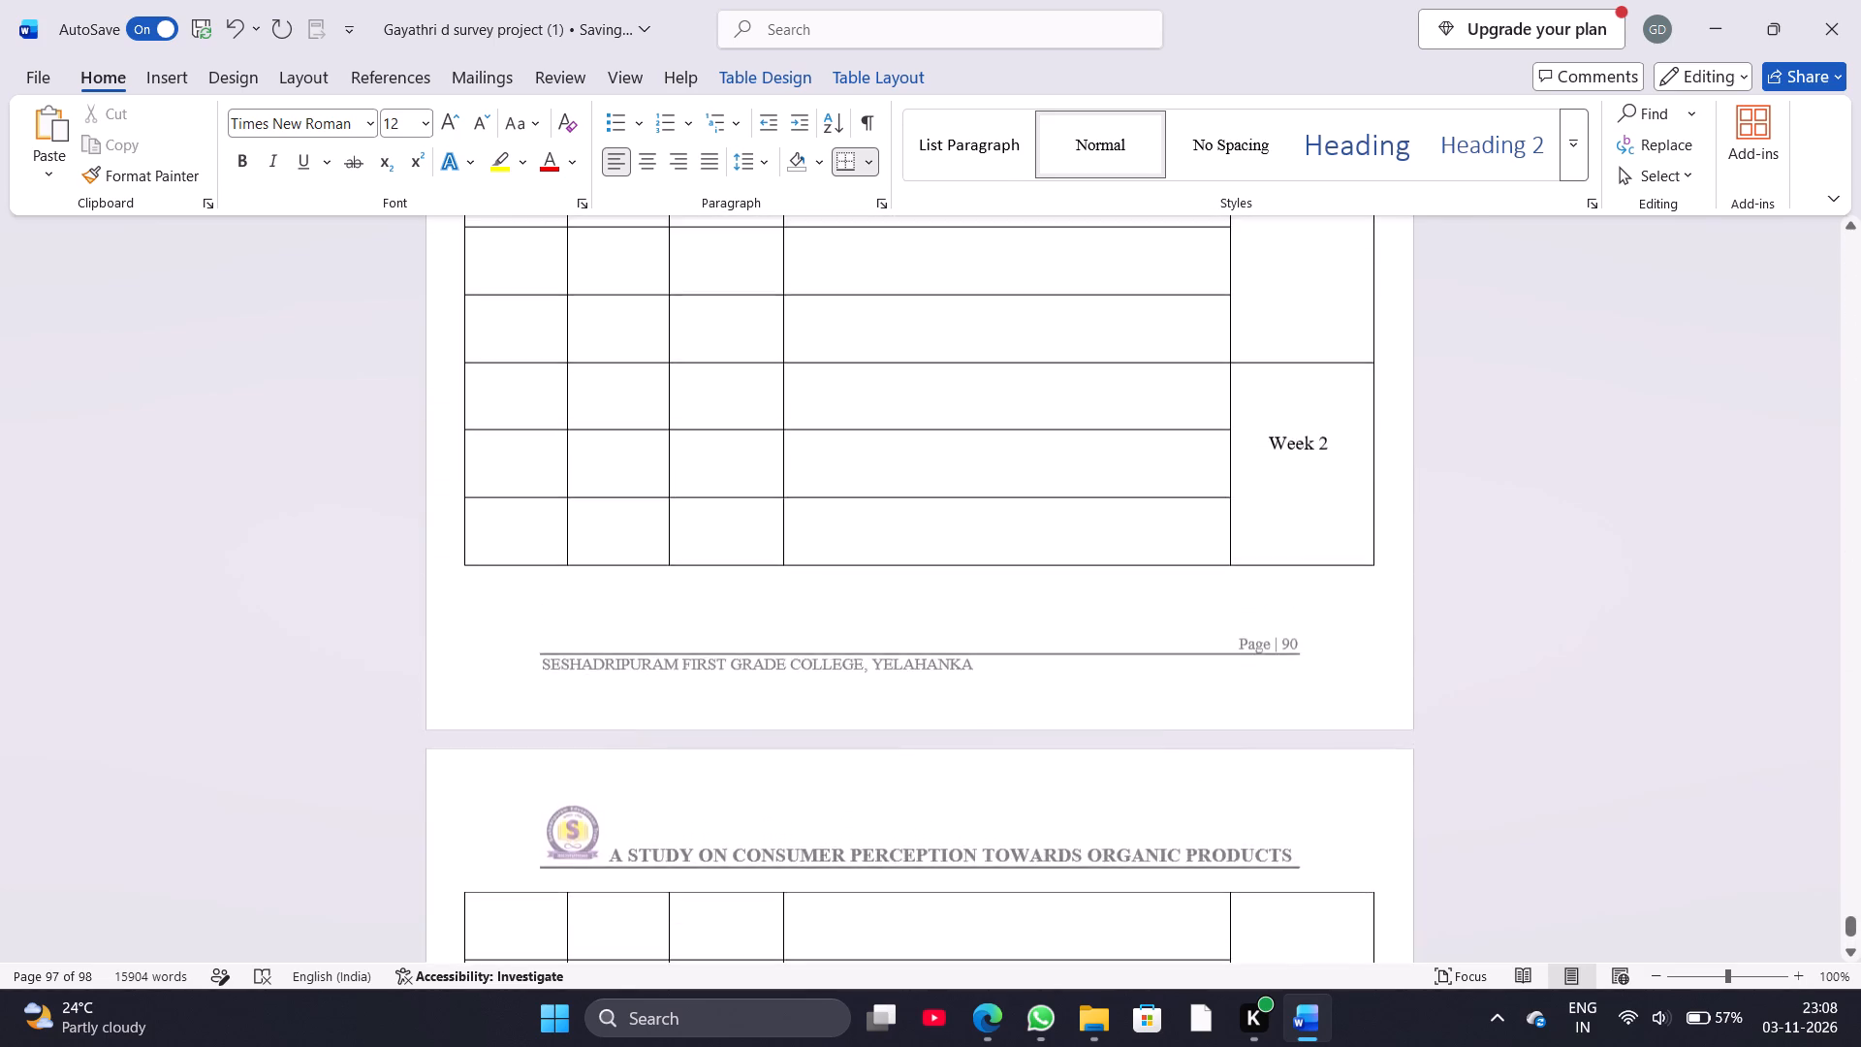
{"action": "scroll", "coordinate": [812, 924], "scroll_direction": "up", "scroll_amount": 2}
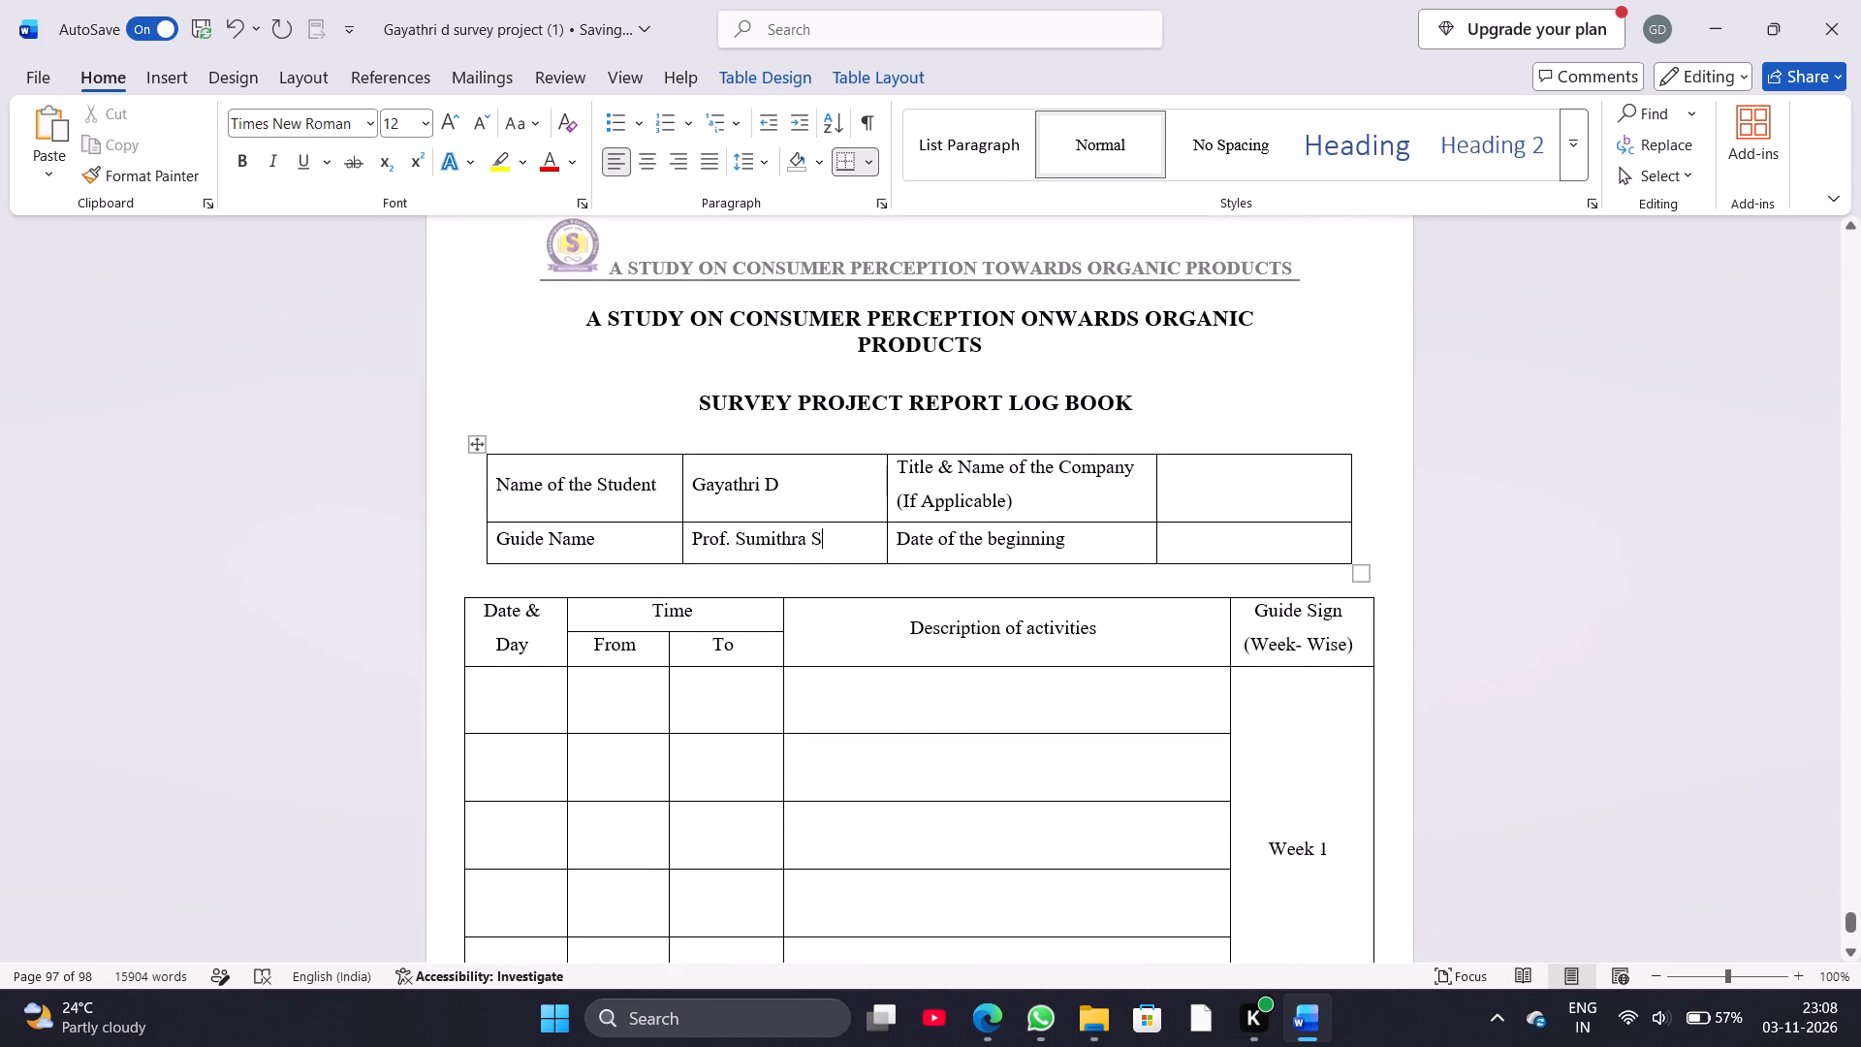
Enter the date 01/09/2026 in the first Week 1 row of the log book's Date & Day column.
{"action": "scroll", "coordinate": [960, 608], "scroll_direction": "down", "scroll_amount": 2}
{"action": "left_click", "coordinate": [537, 454]}
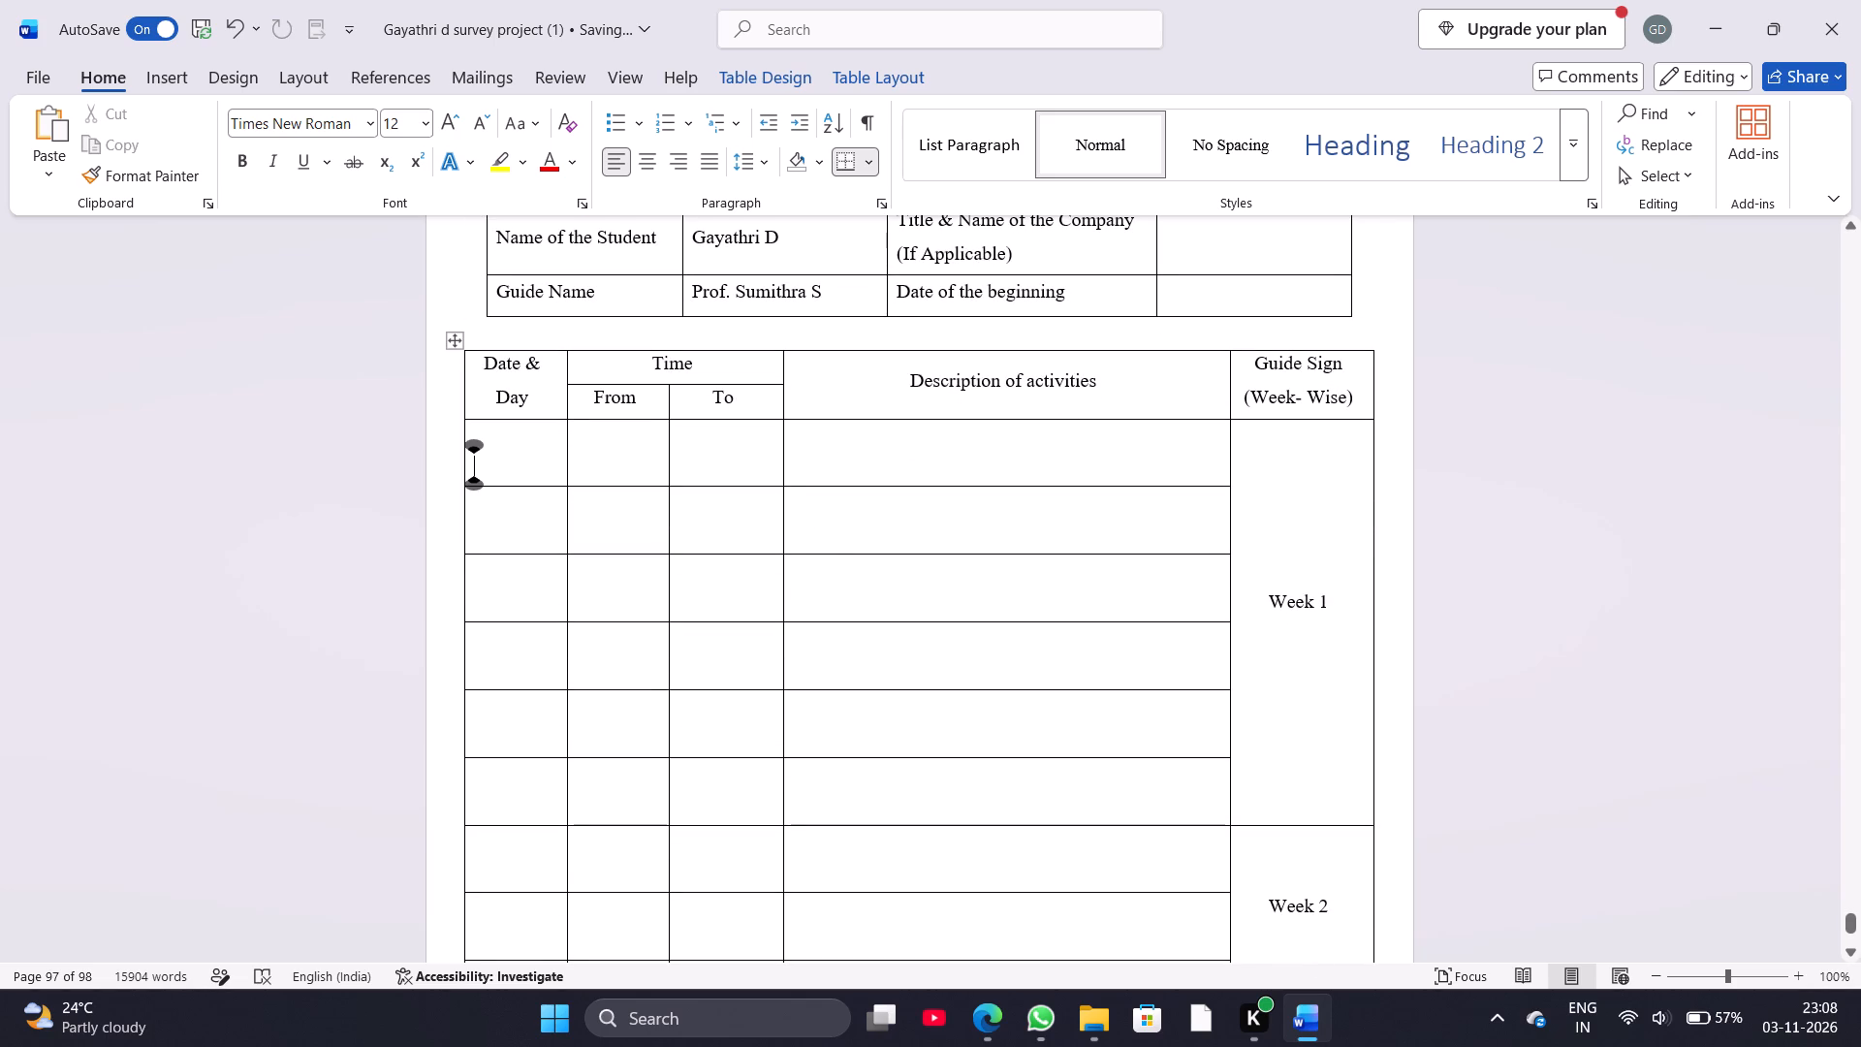
{"action": "key", "text": "1"}
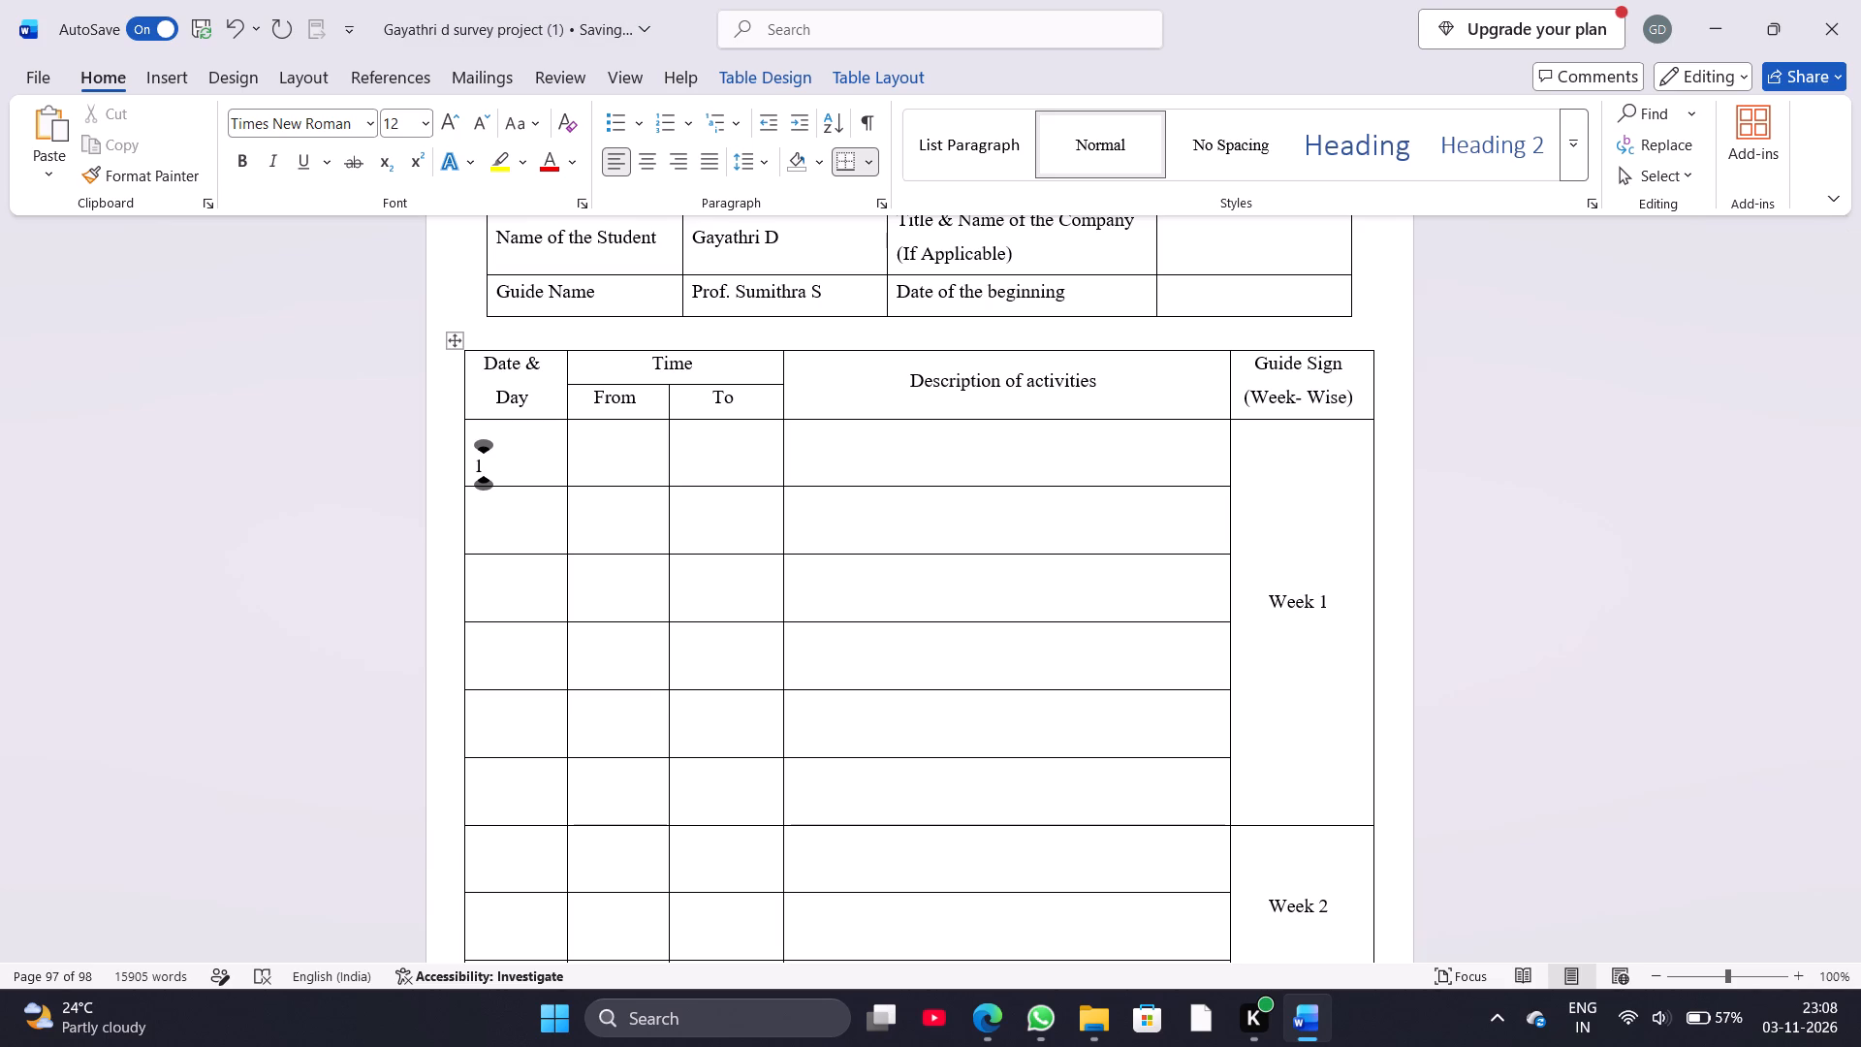
{"action": "key", "text": "slash"}
{"action": "key", "text": "0"}
{"action": "key", "text": "BackSpace"}
{"action": "key", "text": "BackSpace"}
{"action": "key", "text": "BackSpace"}
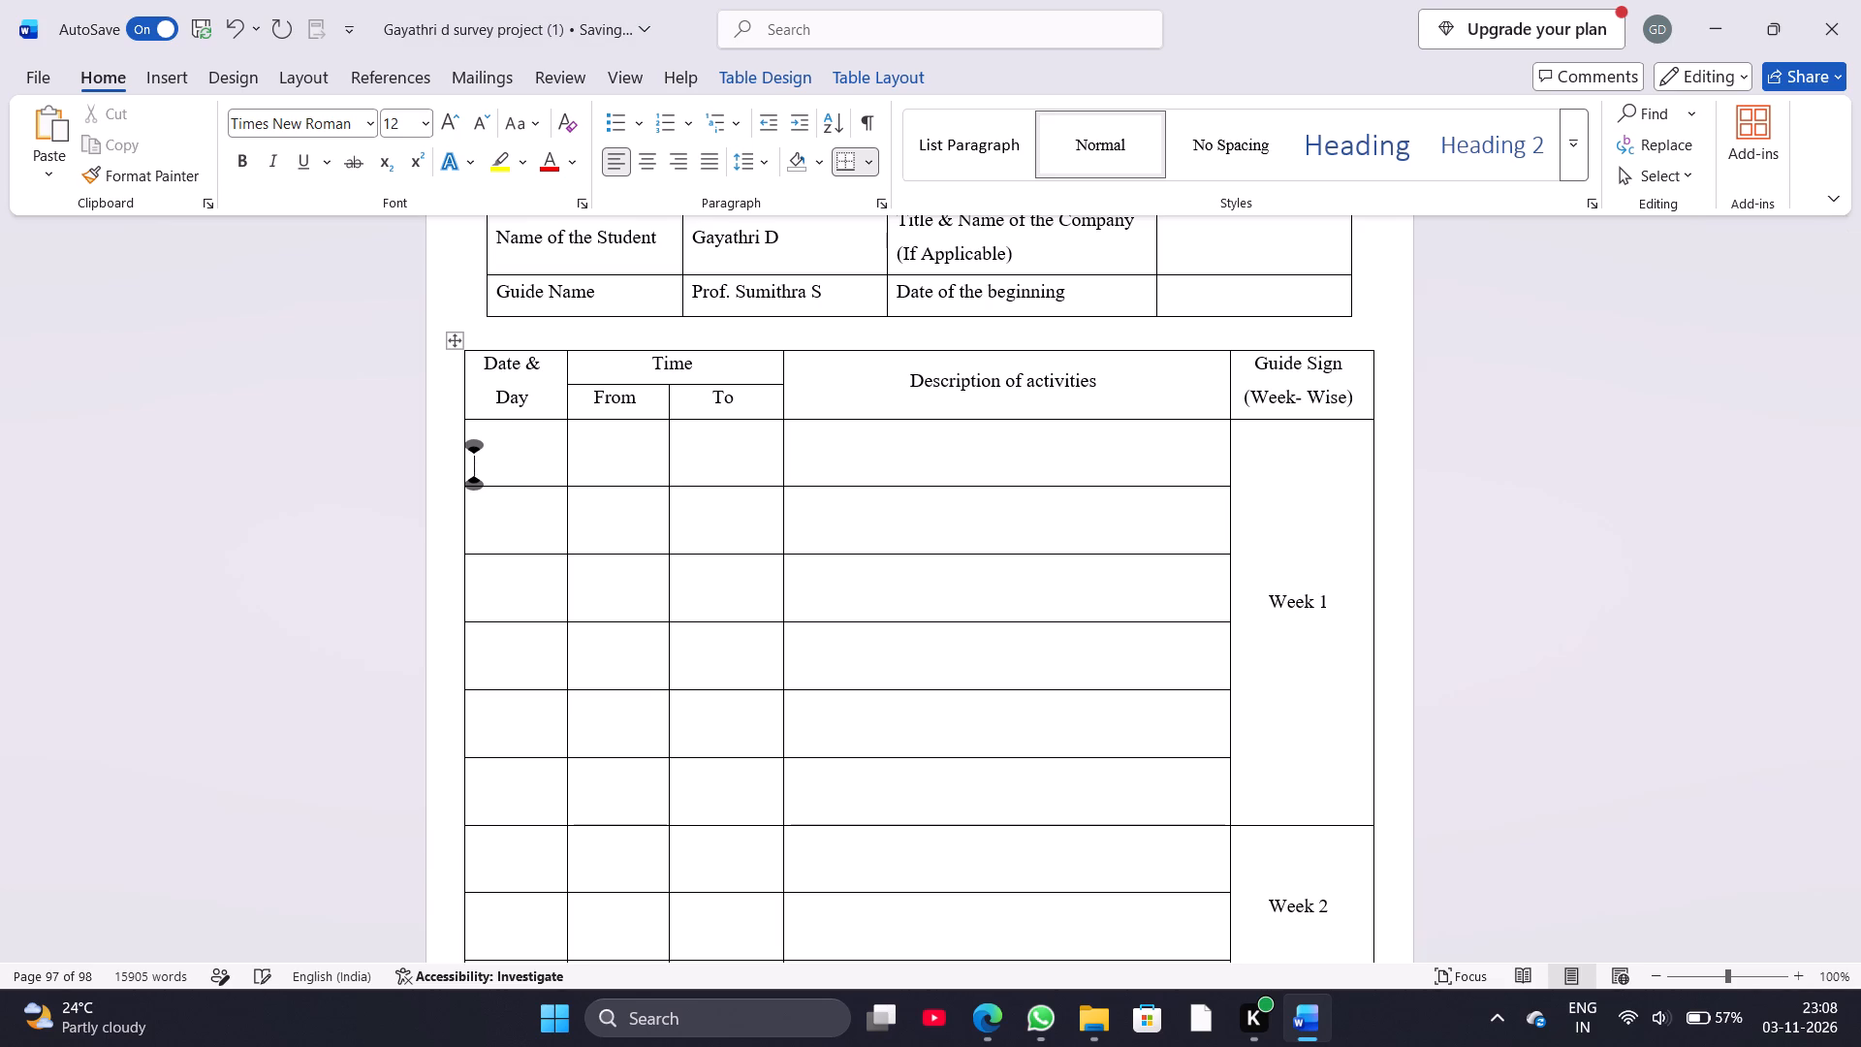
{"action": "type", "text": "01"}
{"action": "key", "text": "slash"}
{"action": "type", "text": "09/"}
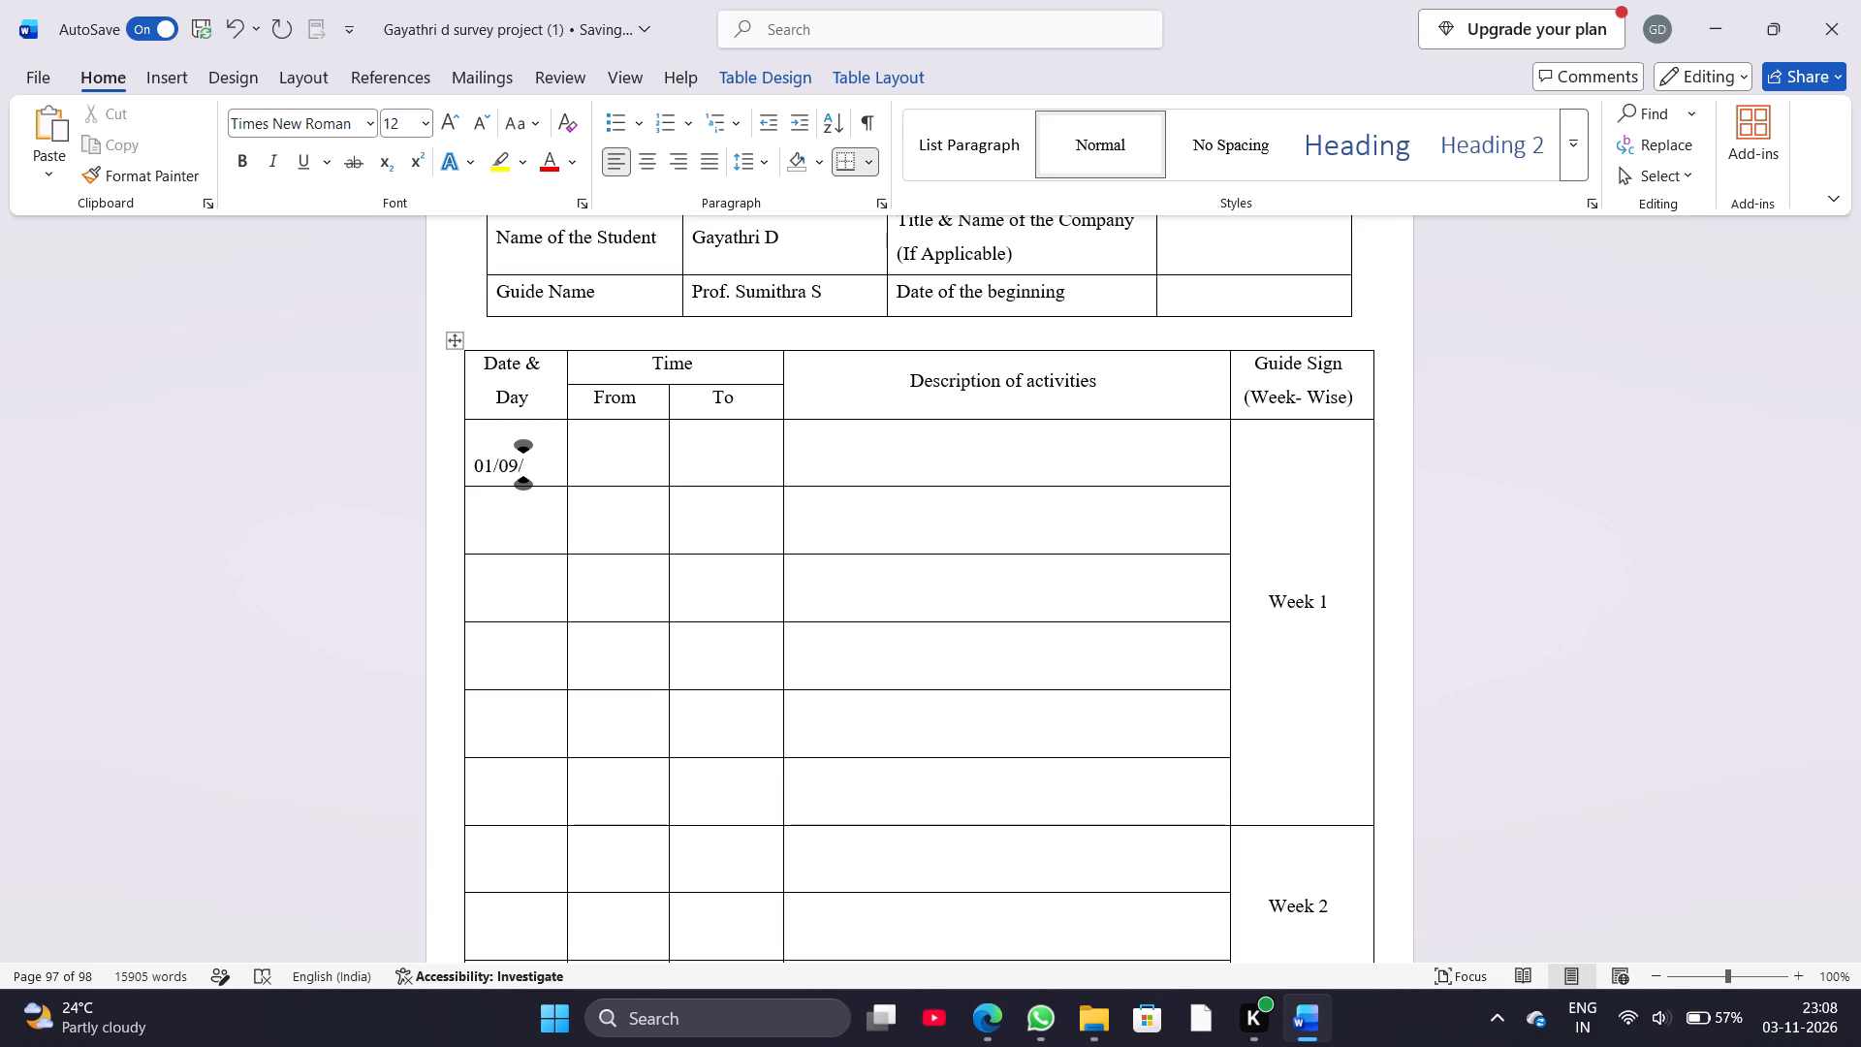
{"action": "type", "text": "2026"}
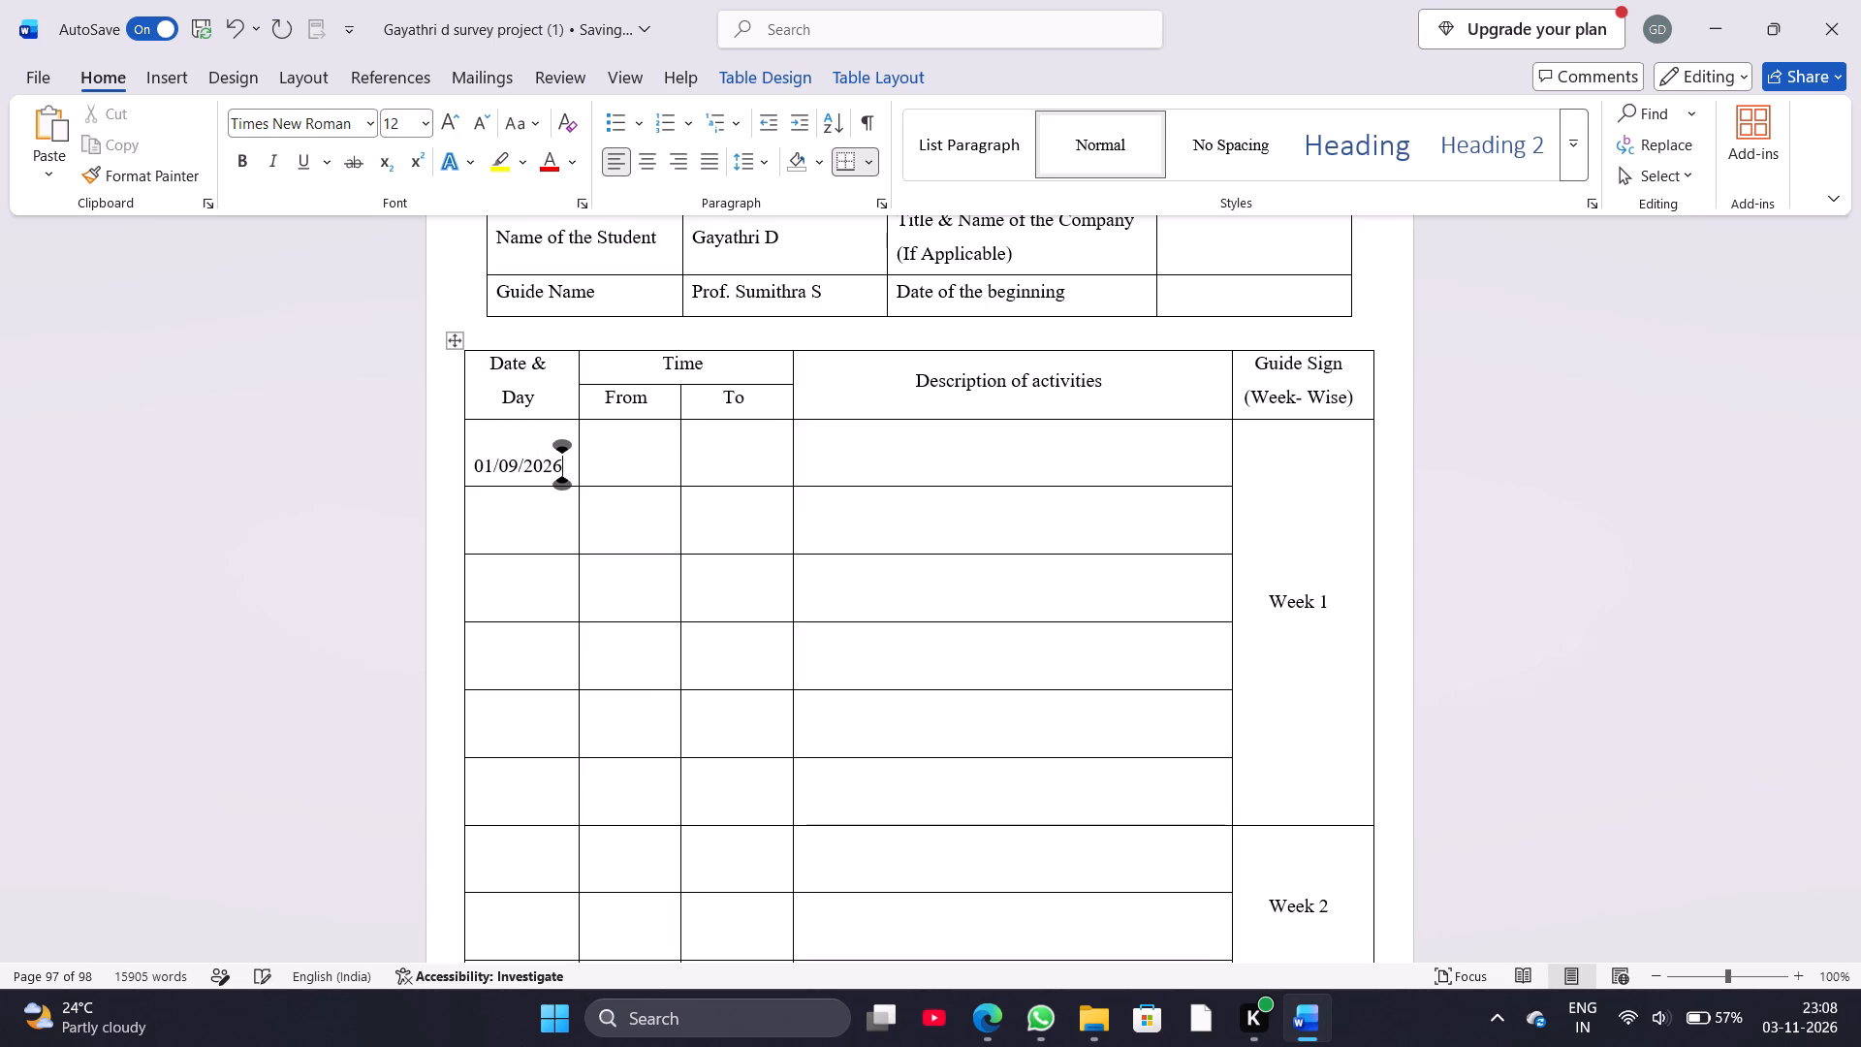
{"action": "key", "text": "Right"}
Enter Tuesday, with only its initial capitalised, in the From cell of the first Week 1 row.
{"action": "type", "text": "TUES"}
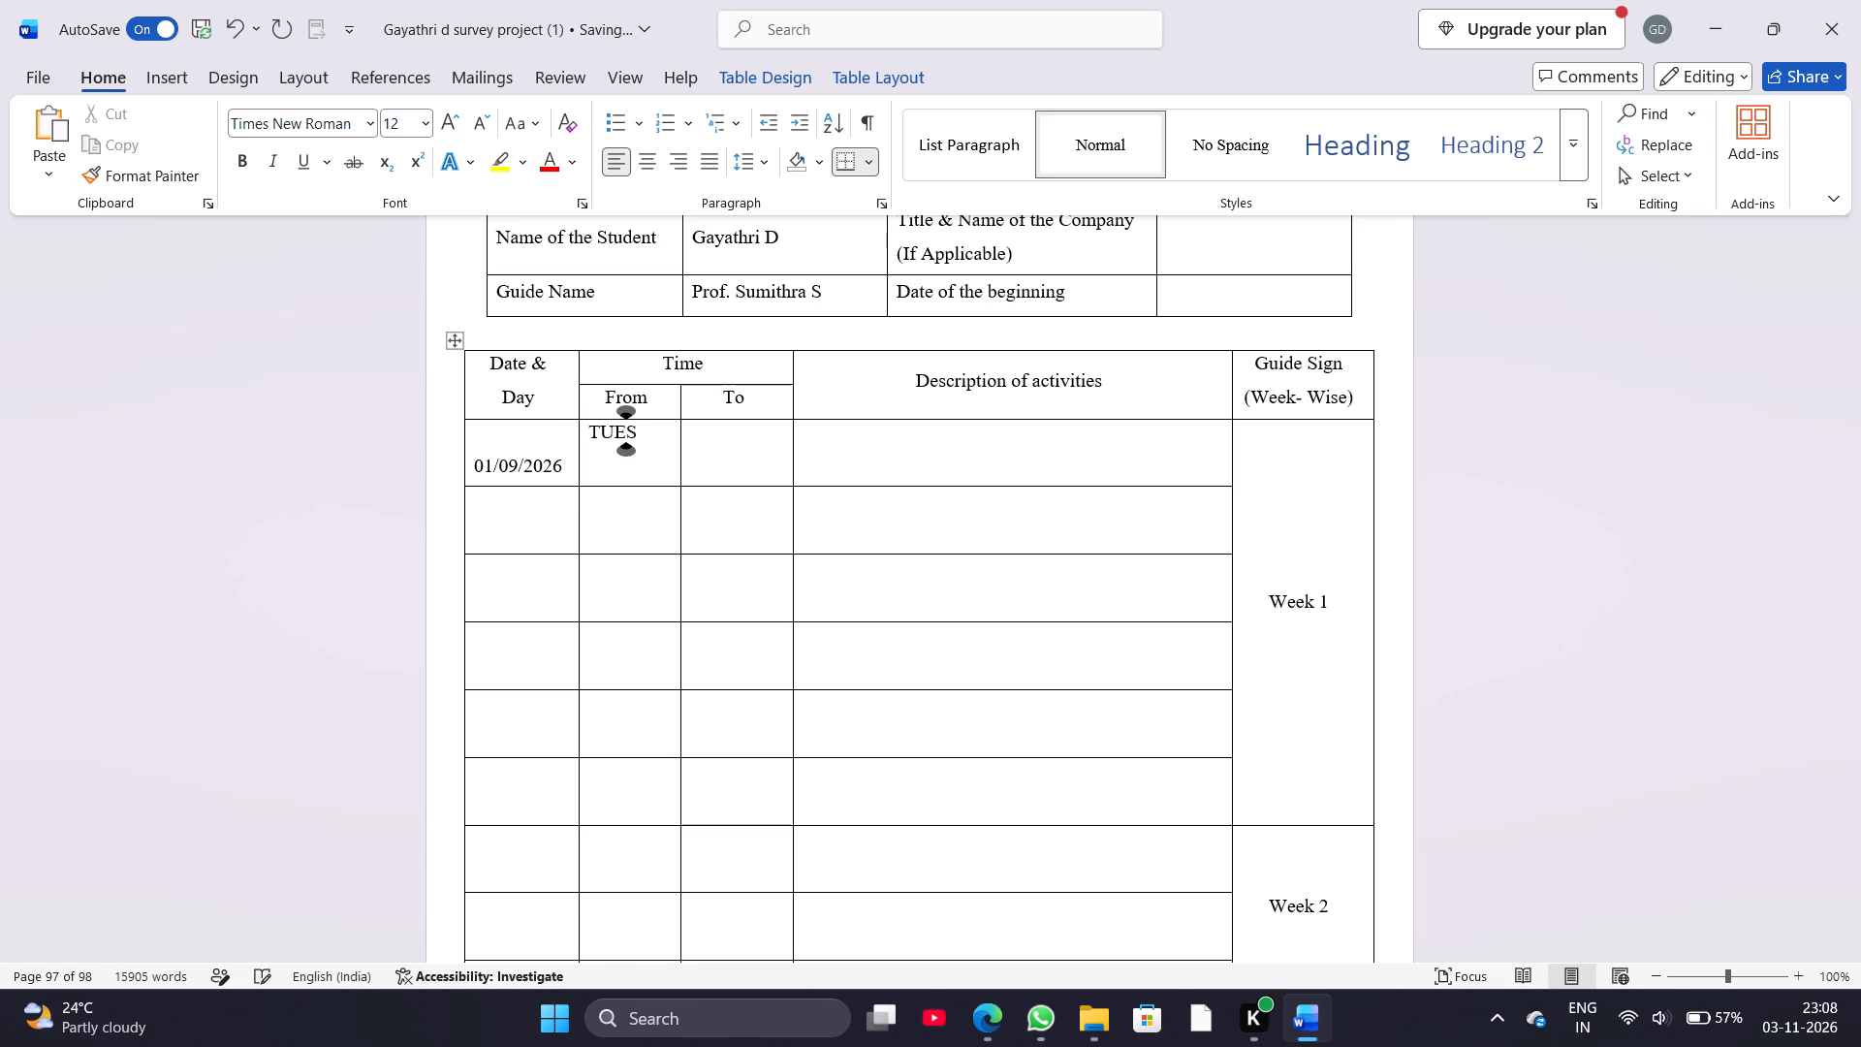
{"action": "key", "text": "BackSpace"}
{"action": "key", "text": "BackSpace"}
{"action": "key", "text": "BackSpace"}
{"action": "key", "text": "BackSpace"}
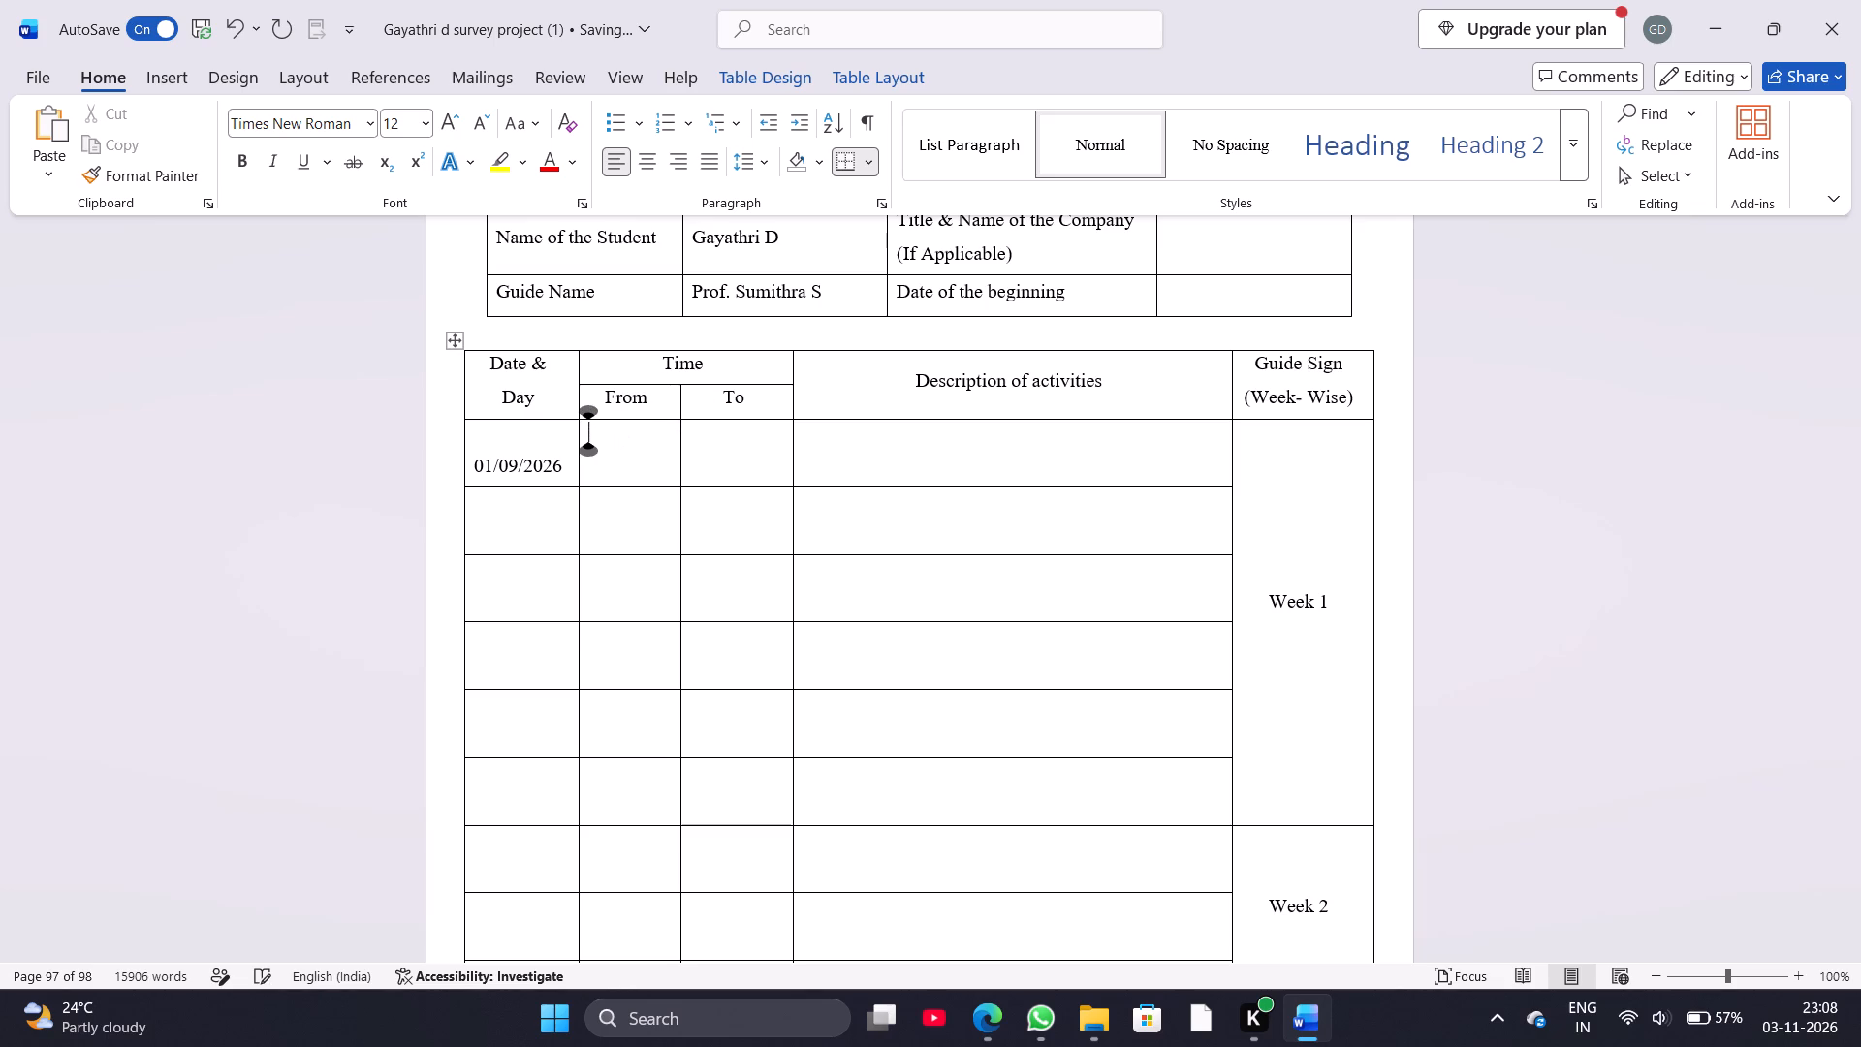
{"action": "type", "text": "tu"}
{"action": "type", "text": "esday"}
{"action": "key", "text": "space"}
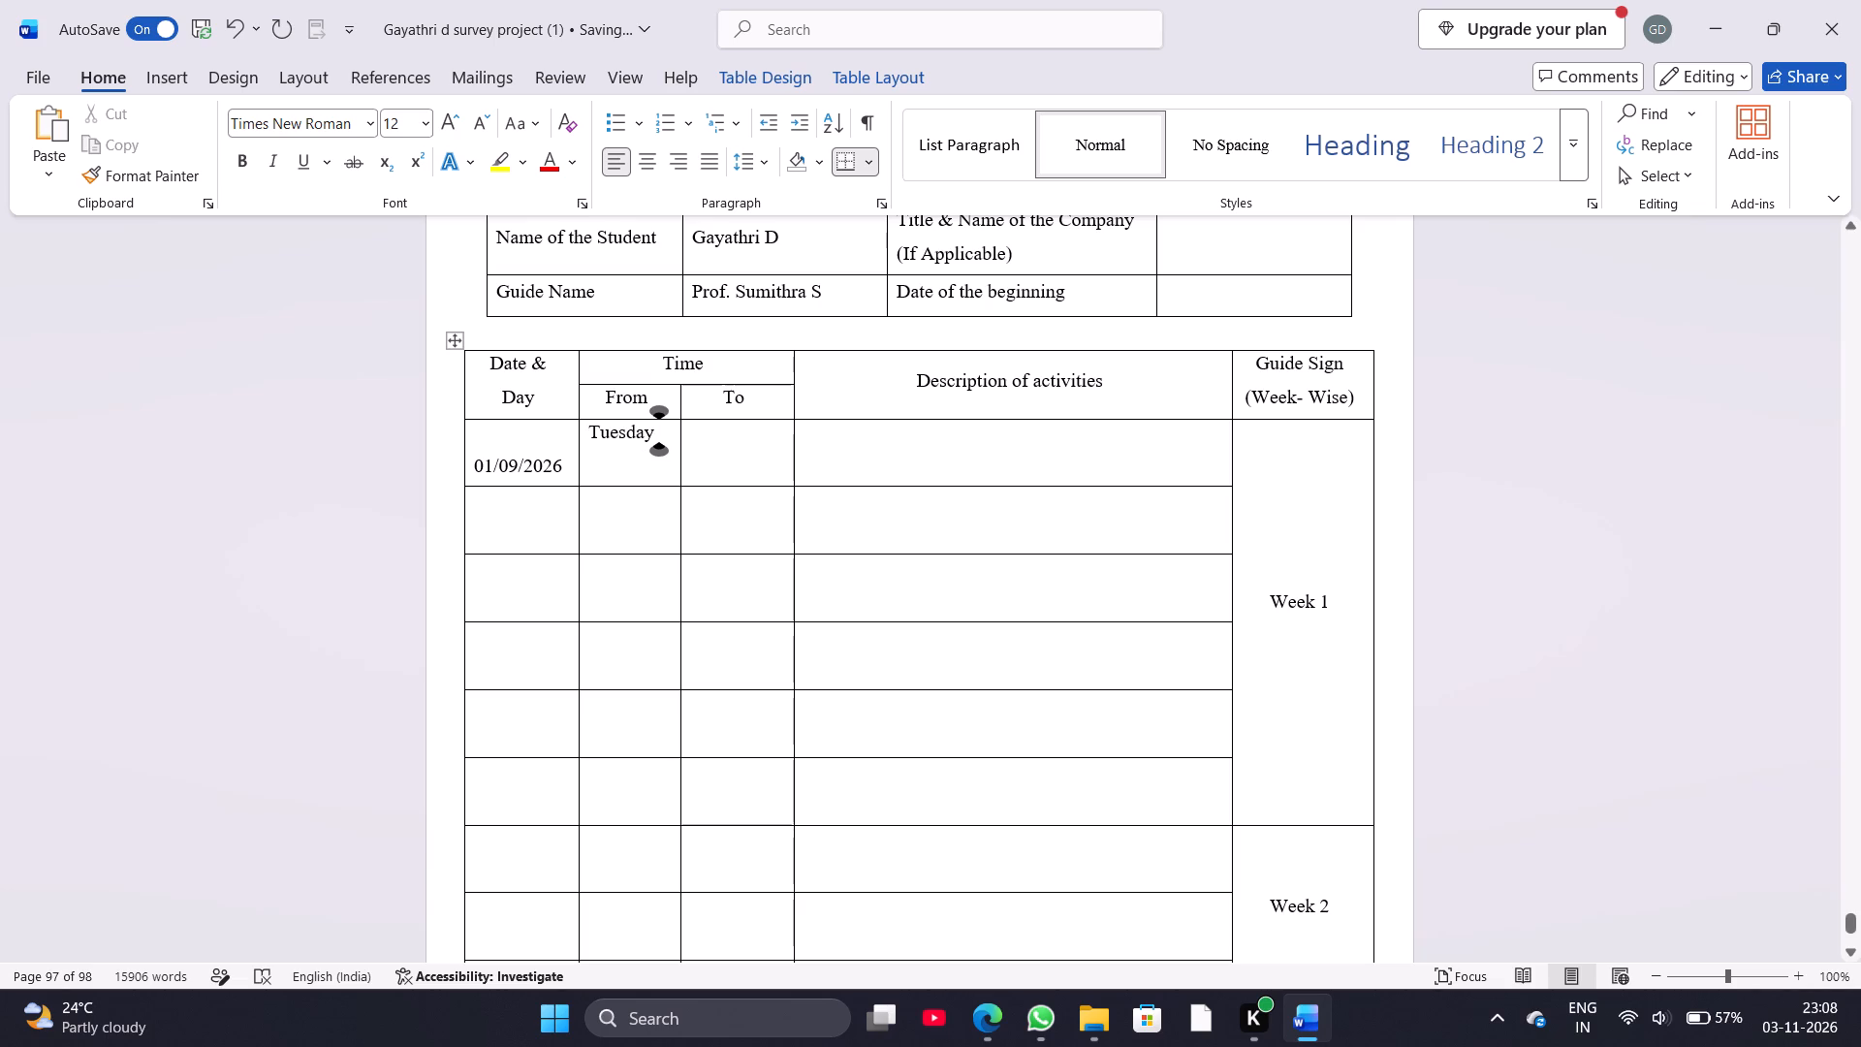
Centre-align the date 01/09/2026 and the weekday Tuesday in the first Week 1 row.
{"action": "left_click", "coordinate": [569, 469]}
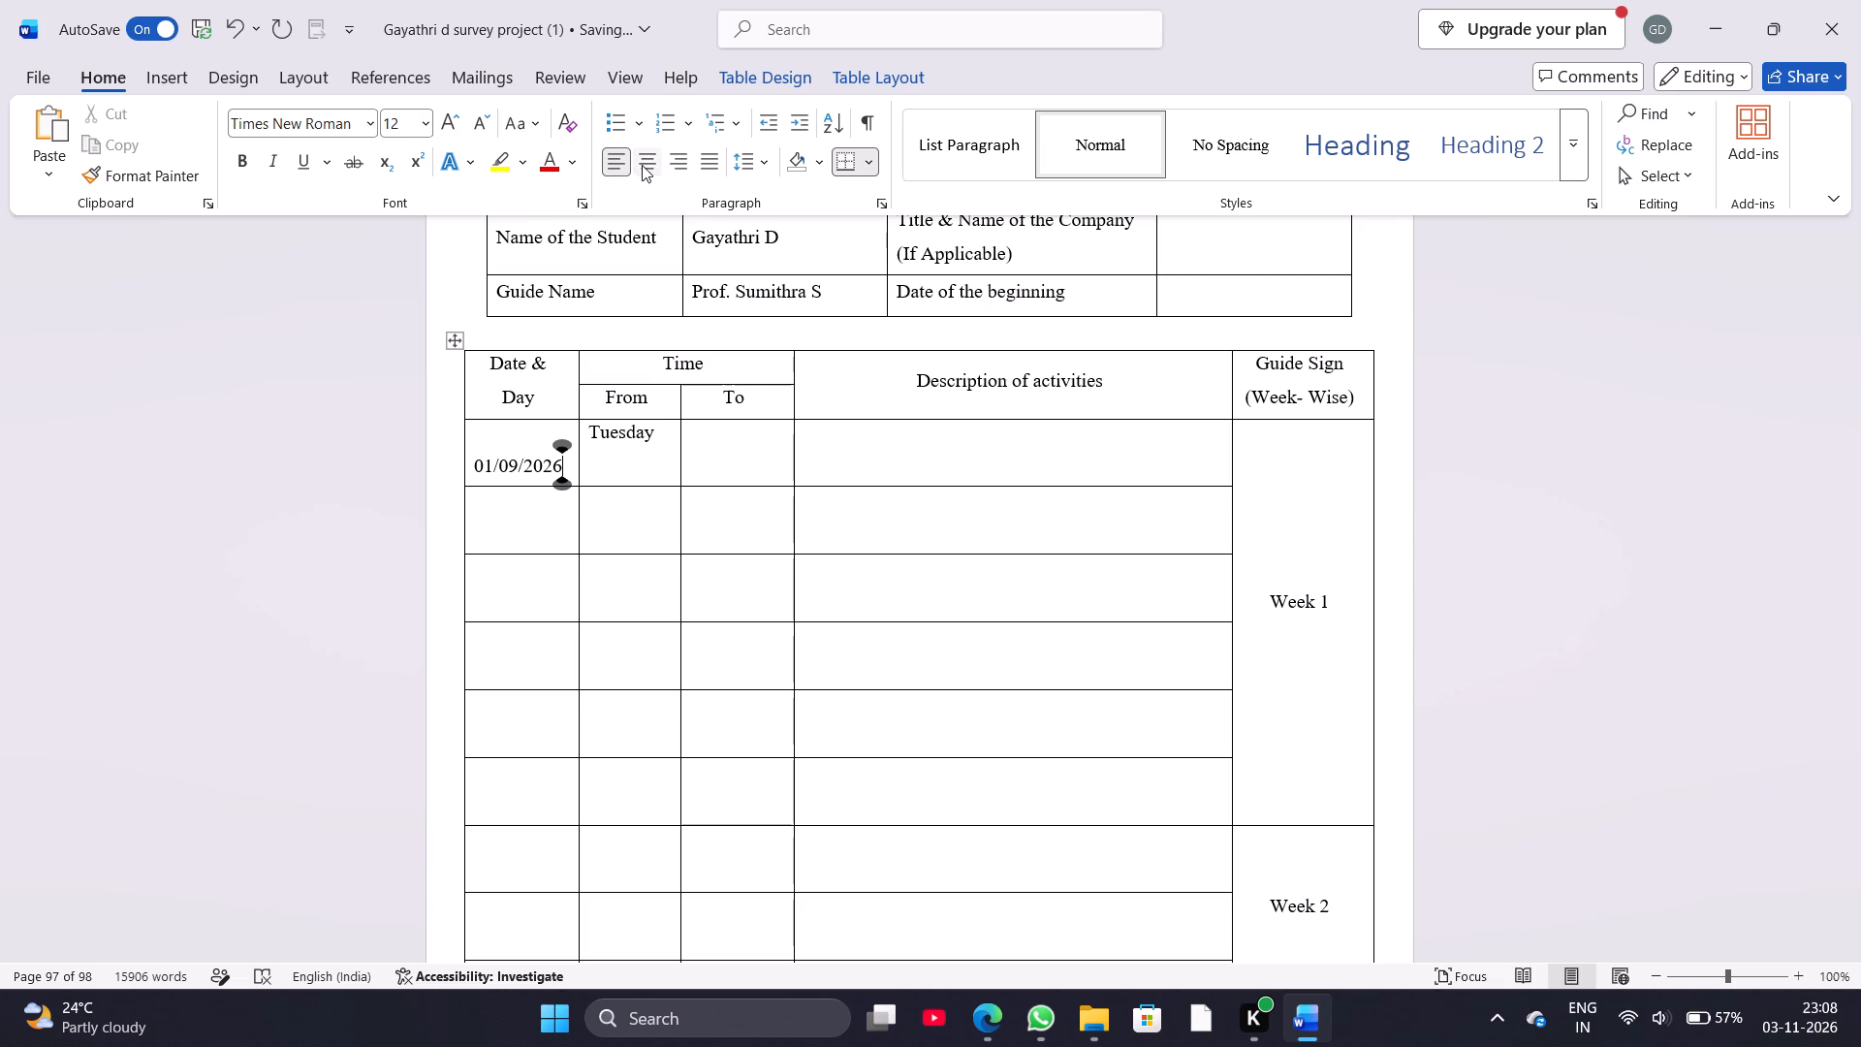
{"action": "left_click", "coordinate": [642, 165]}
{"action": "left_click", "coordinate": [660, 442]}
{"action": "left_click", "coordinate": [652, 168]}
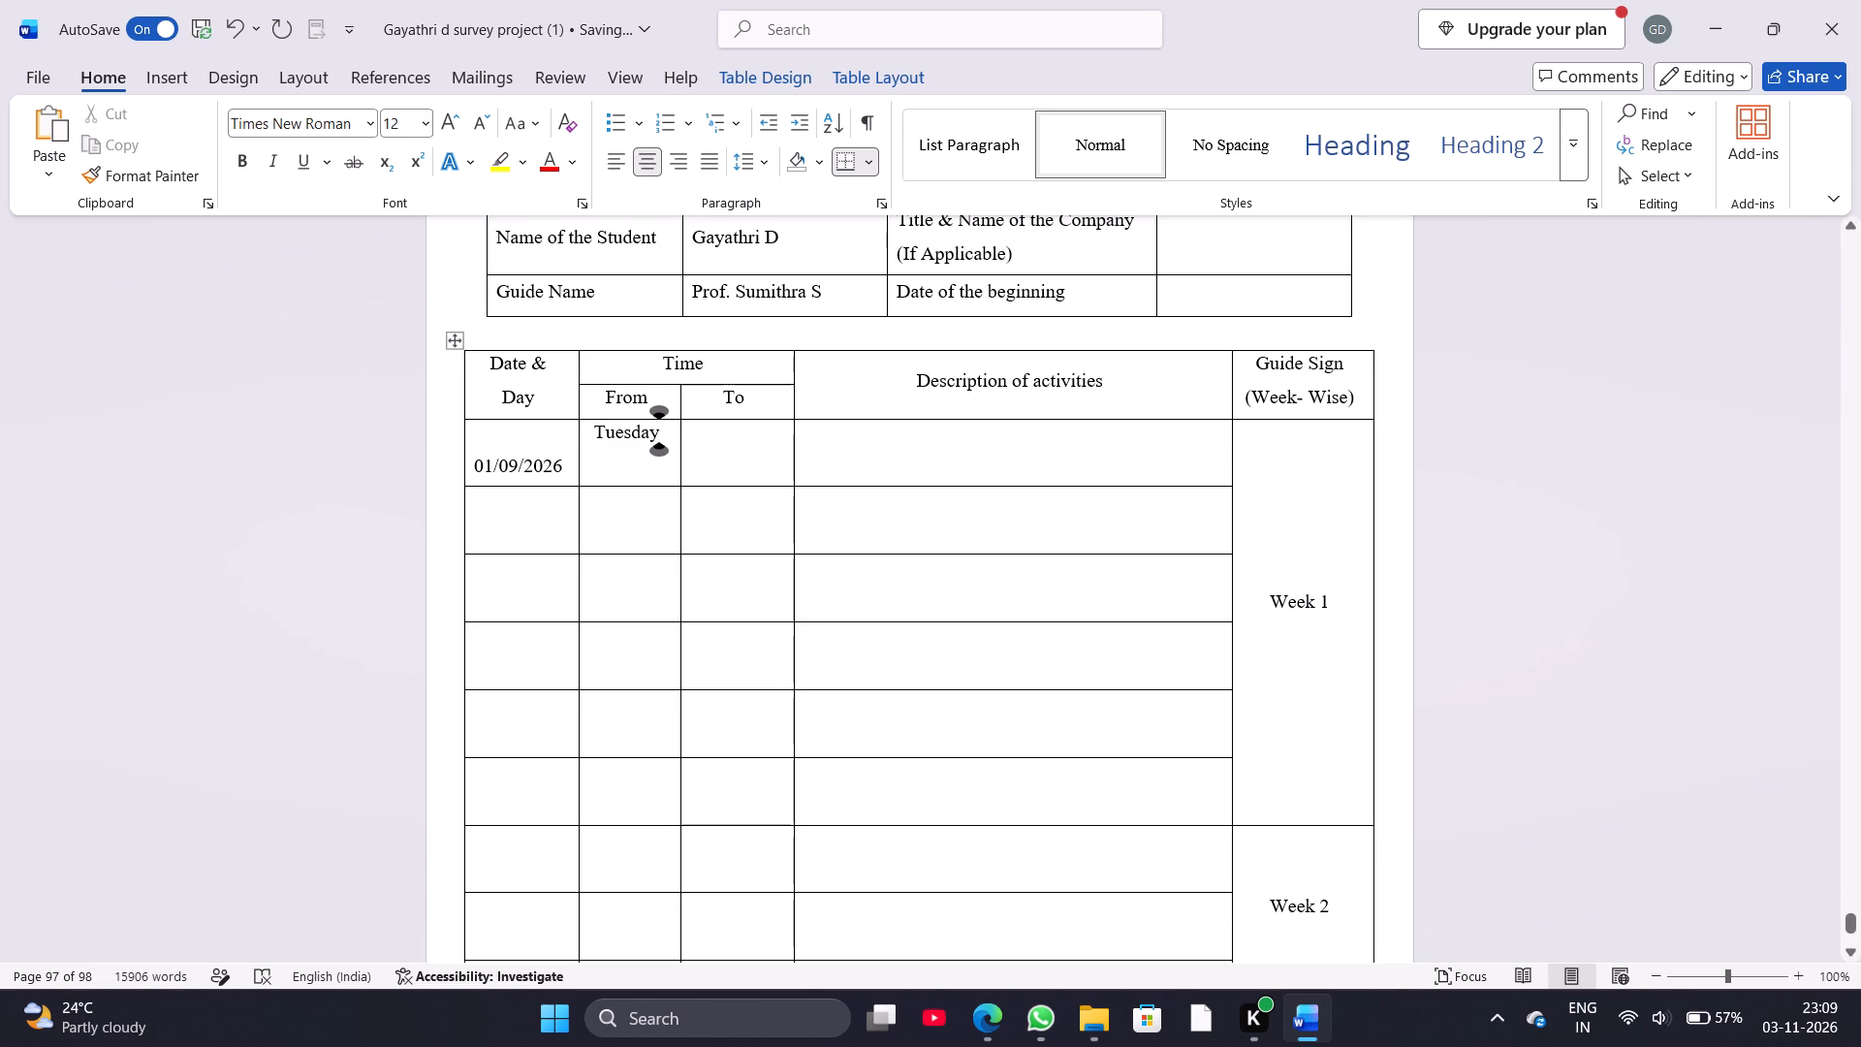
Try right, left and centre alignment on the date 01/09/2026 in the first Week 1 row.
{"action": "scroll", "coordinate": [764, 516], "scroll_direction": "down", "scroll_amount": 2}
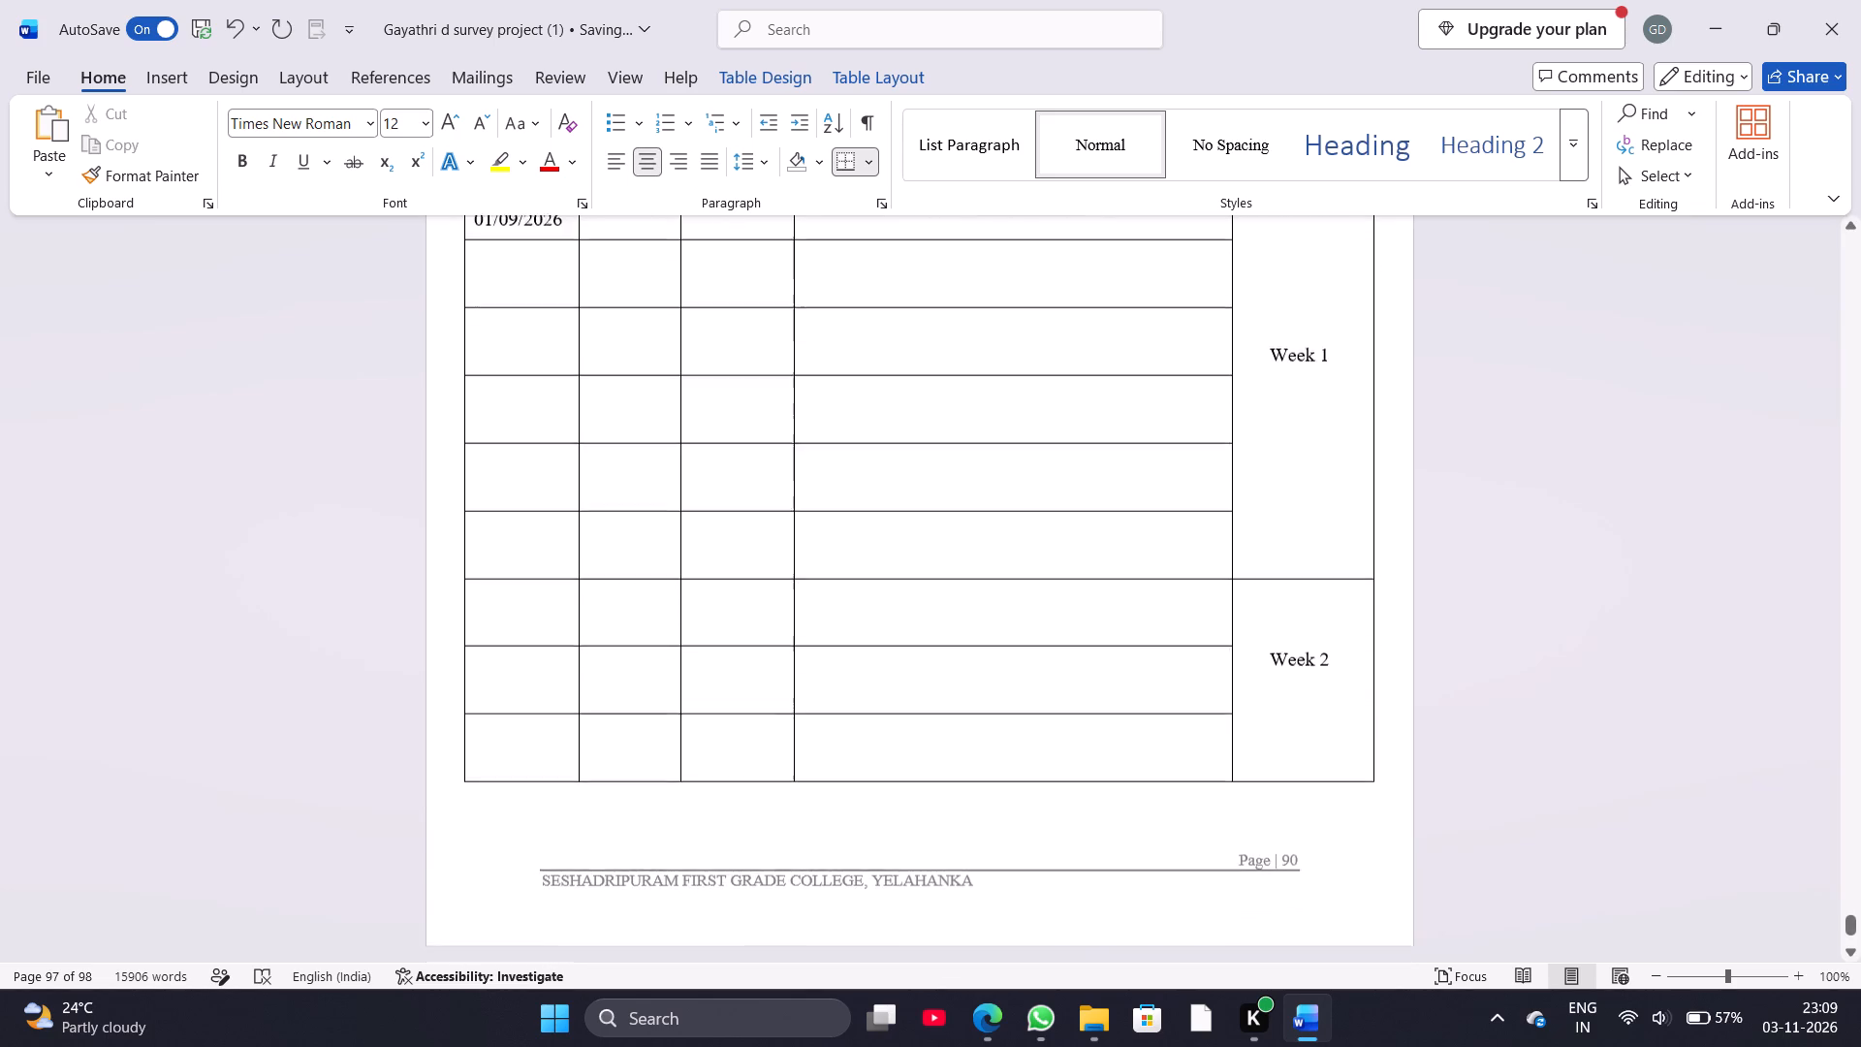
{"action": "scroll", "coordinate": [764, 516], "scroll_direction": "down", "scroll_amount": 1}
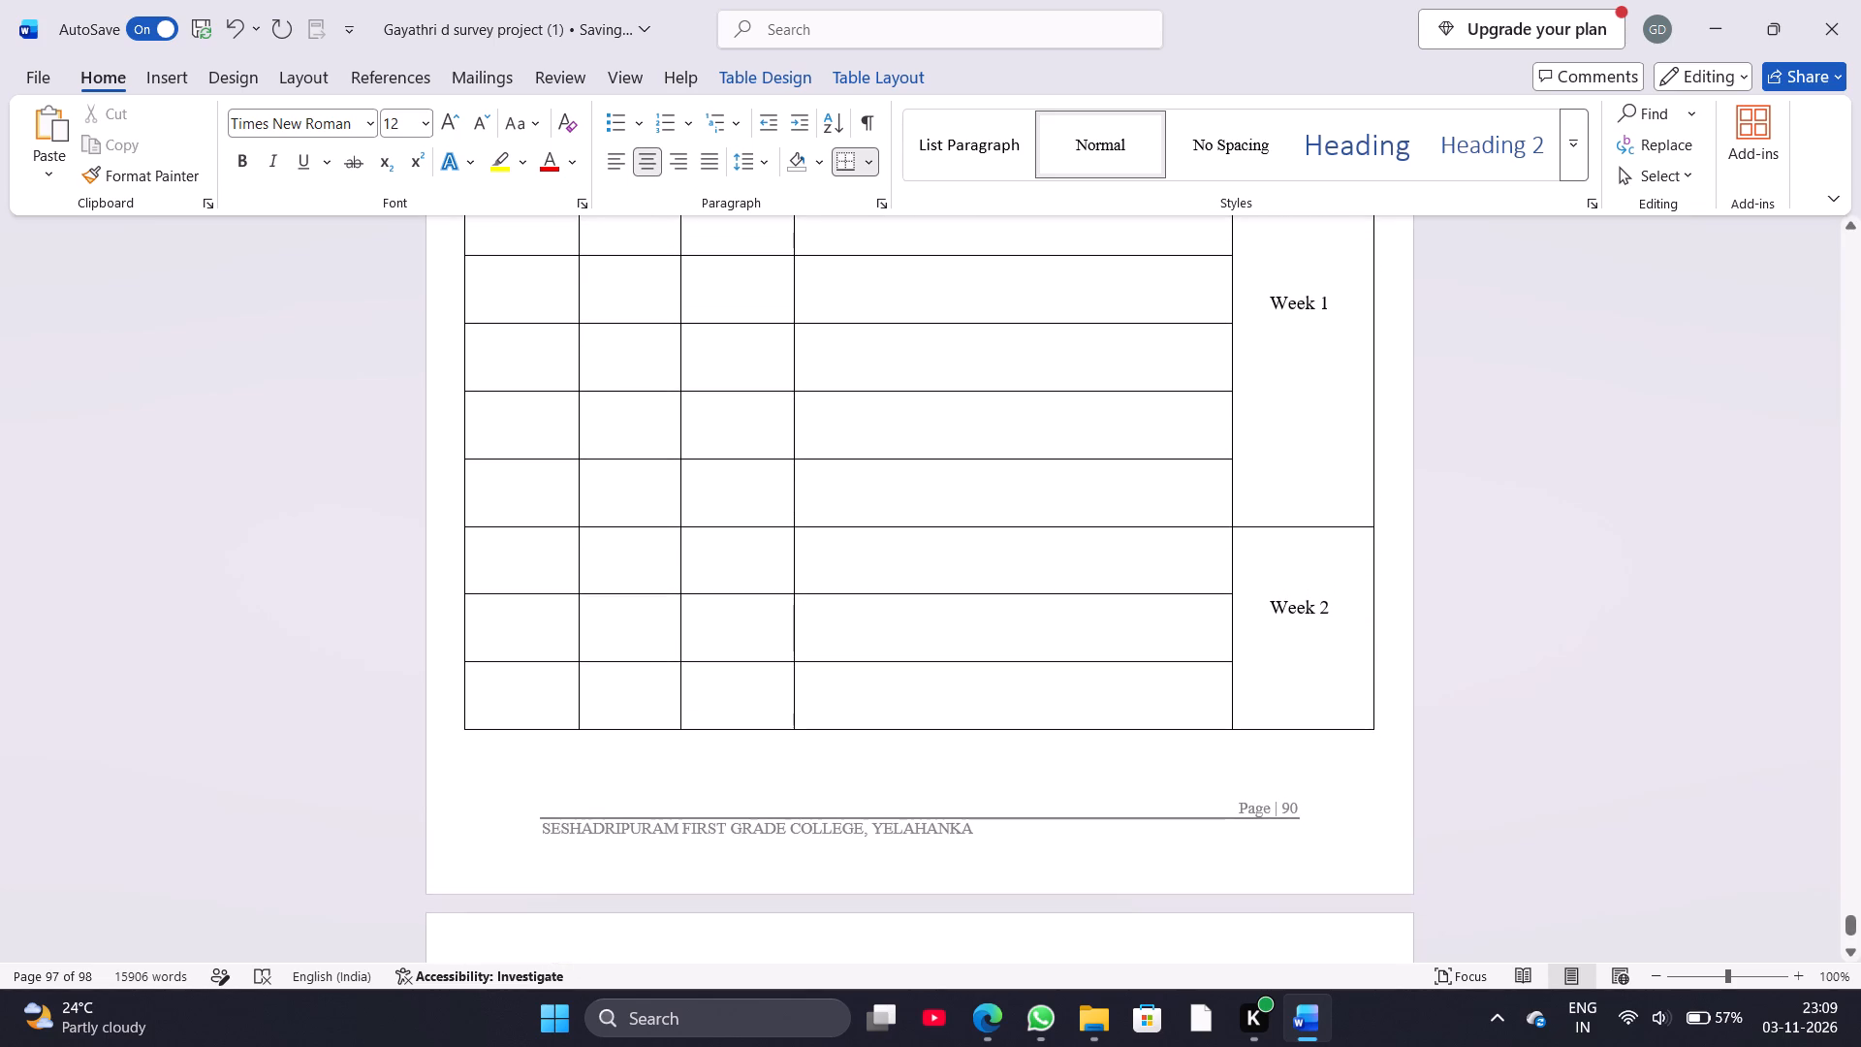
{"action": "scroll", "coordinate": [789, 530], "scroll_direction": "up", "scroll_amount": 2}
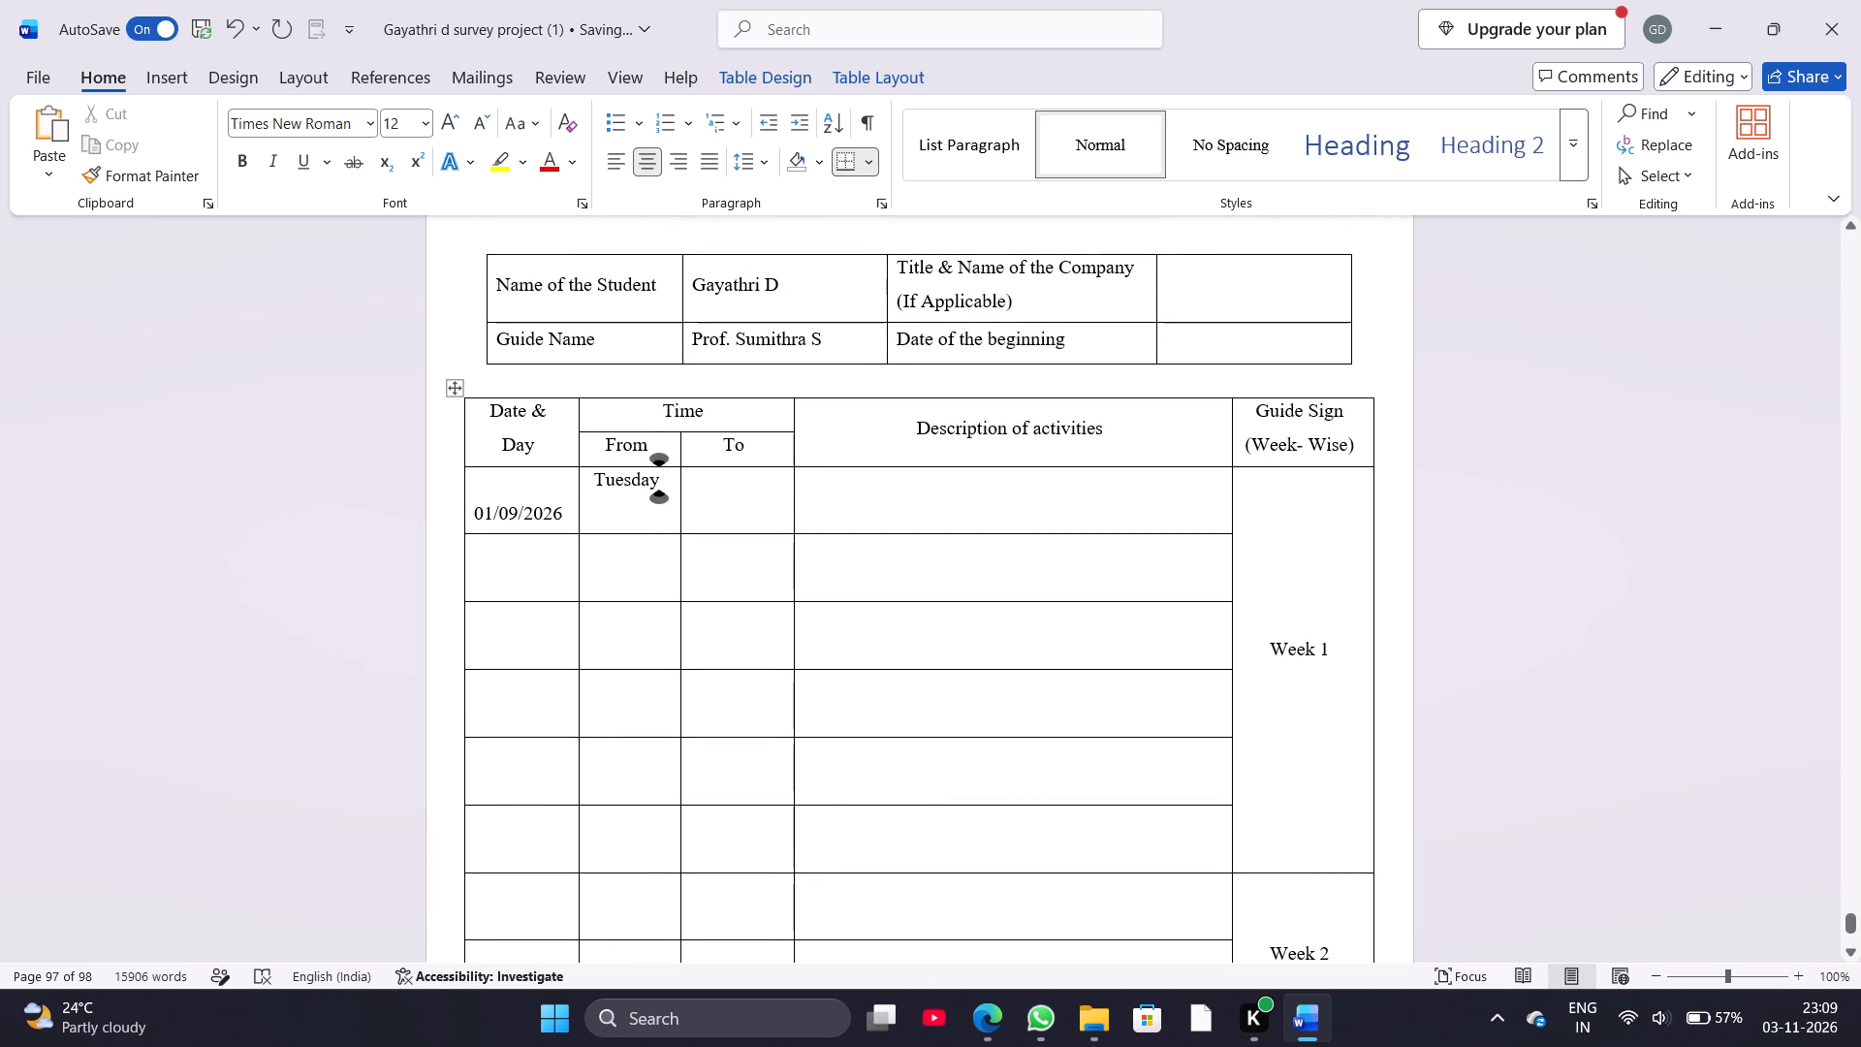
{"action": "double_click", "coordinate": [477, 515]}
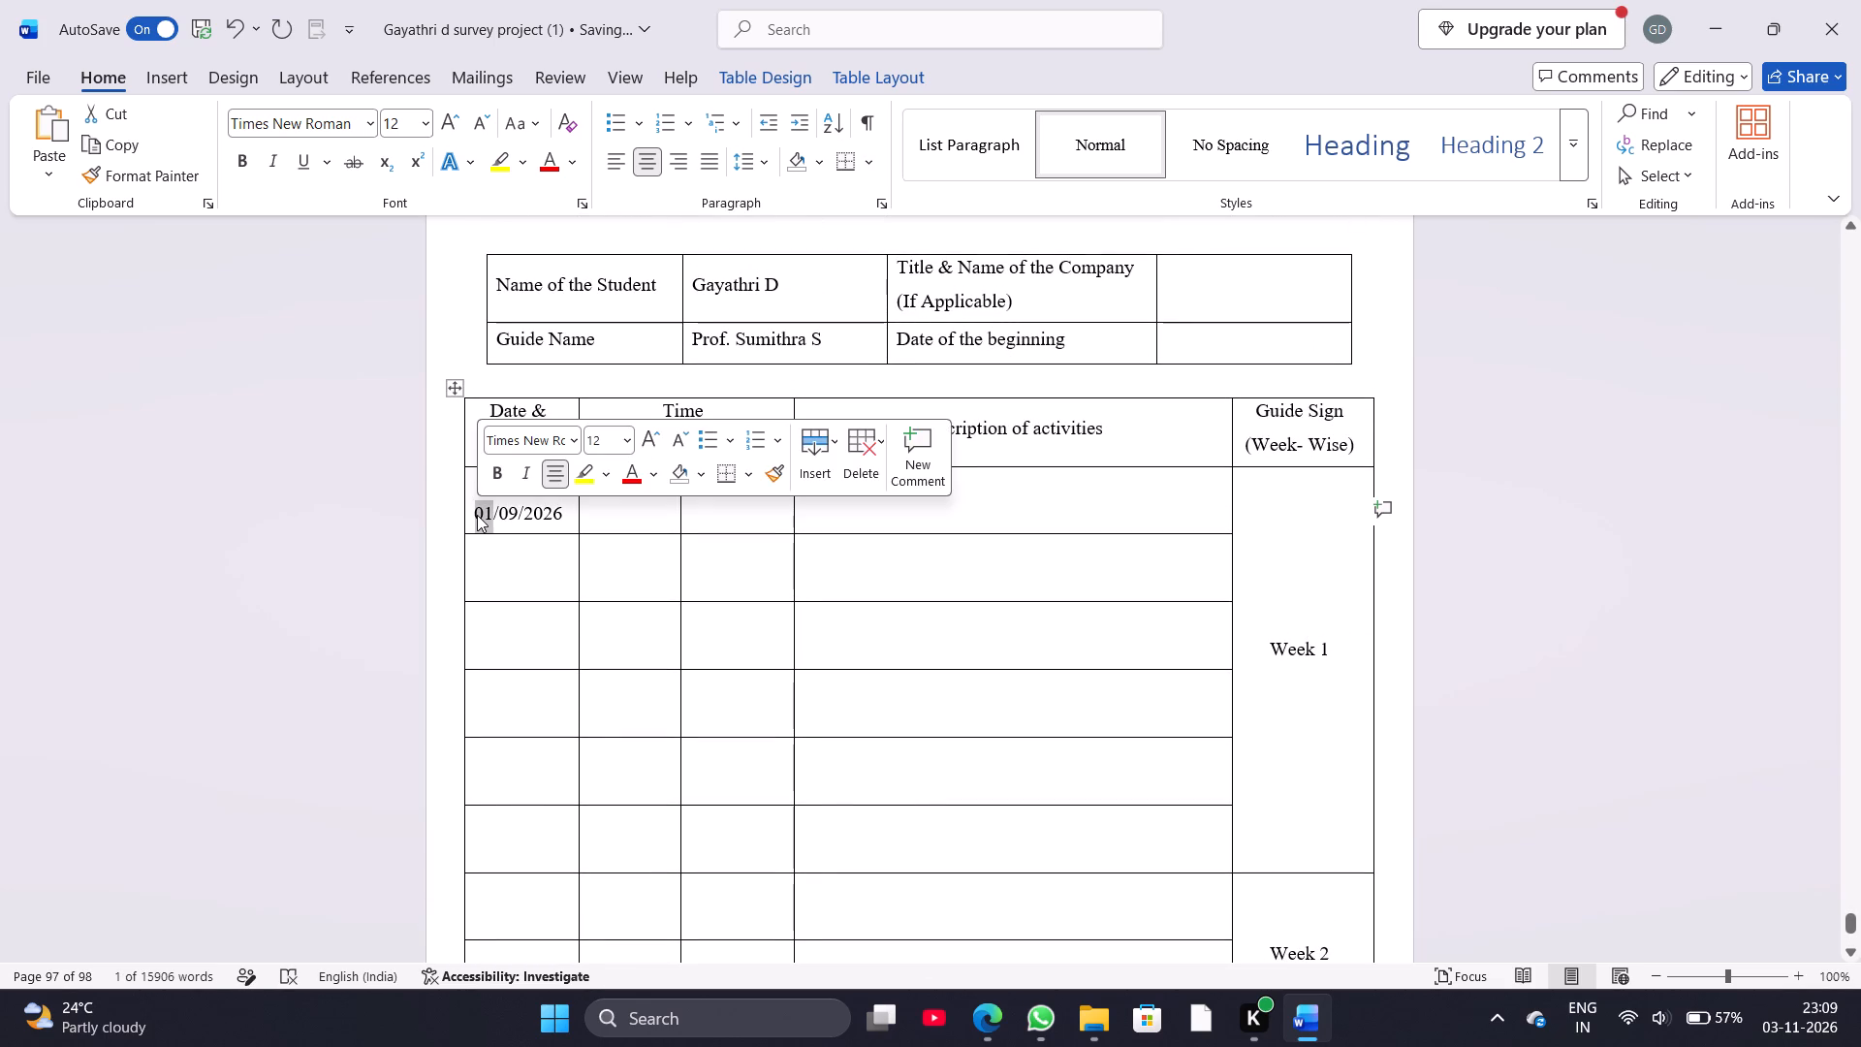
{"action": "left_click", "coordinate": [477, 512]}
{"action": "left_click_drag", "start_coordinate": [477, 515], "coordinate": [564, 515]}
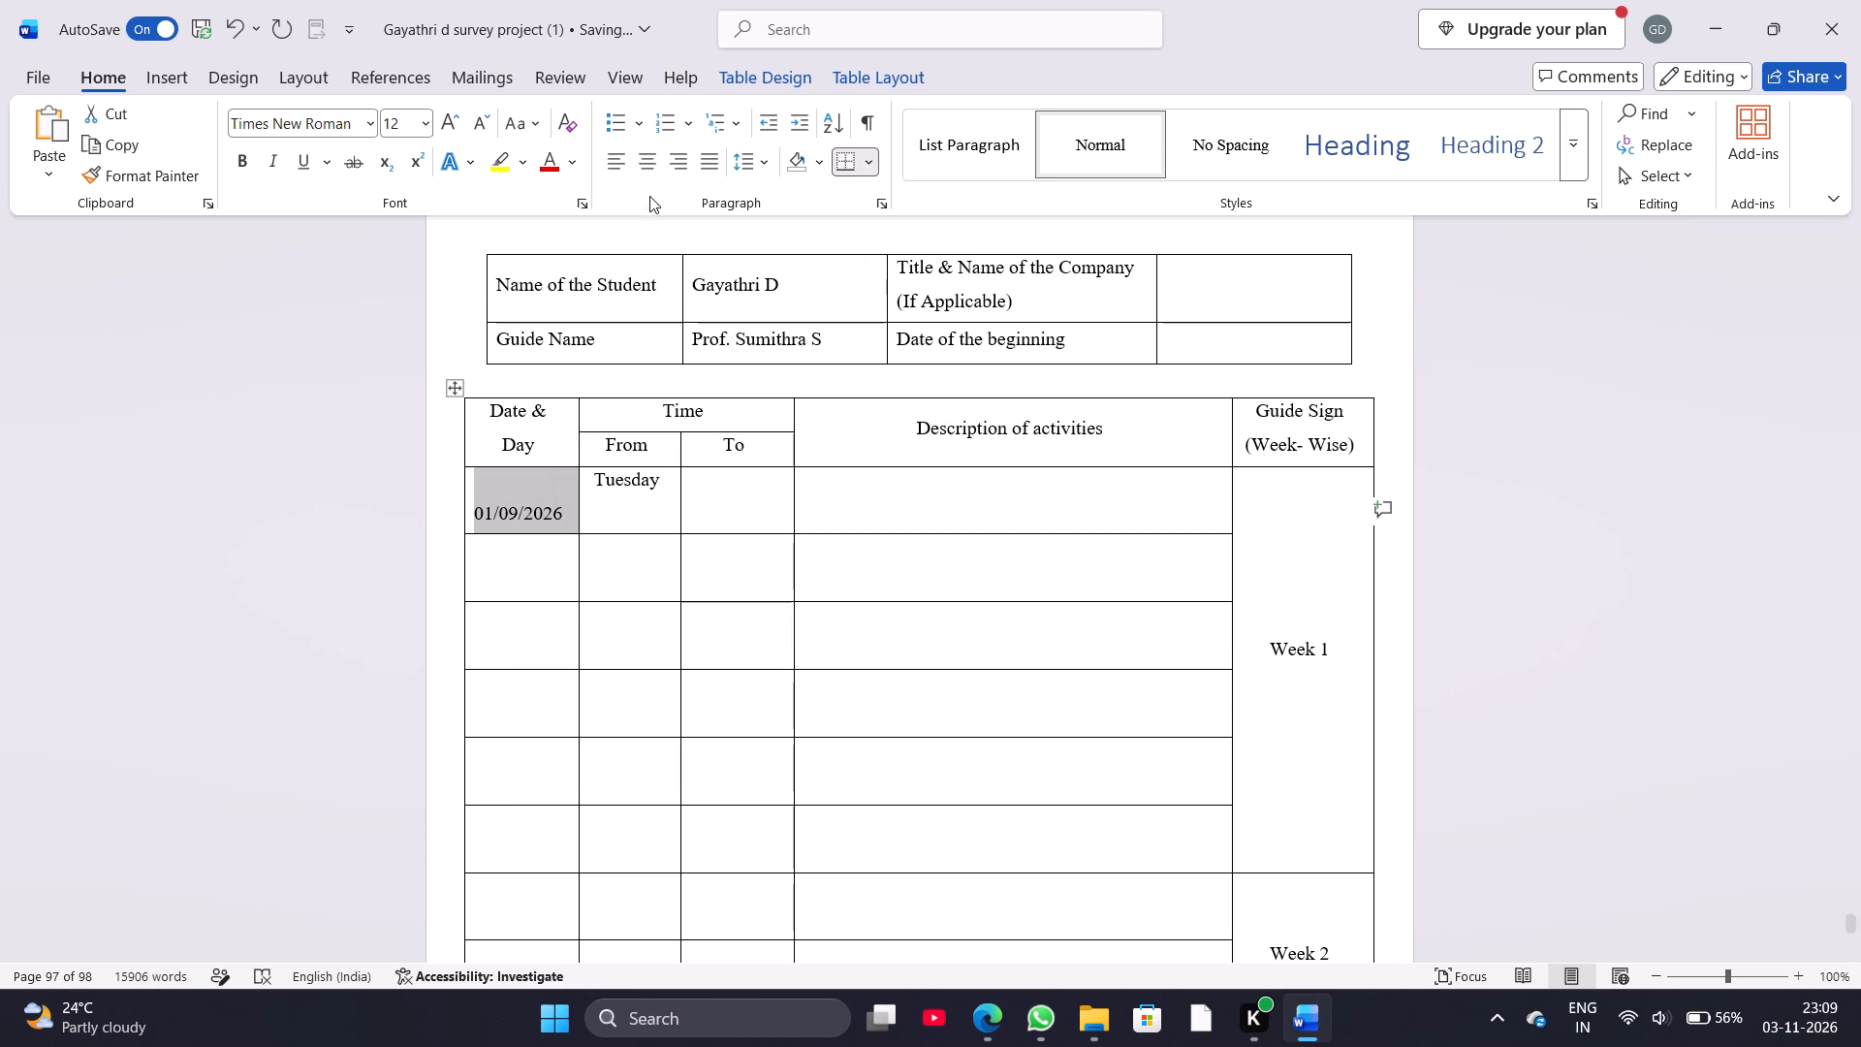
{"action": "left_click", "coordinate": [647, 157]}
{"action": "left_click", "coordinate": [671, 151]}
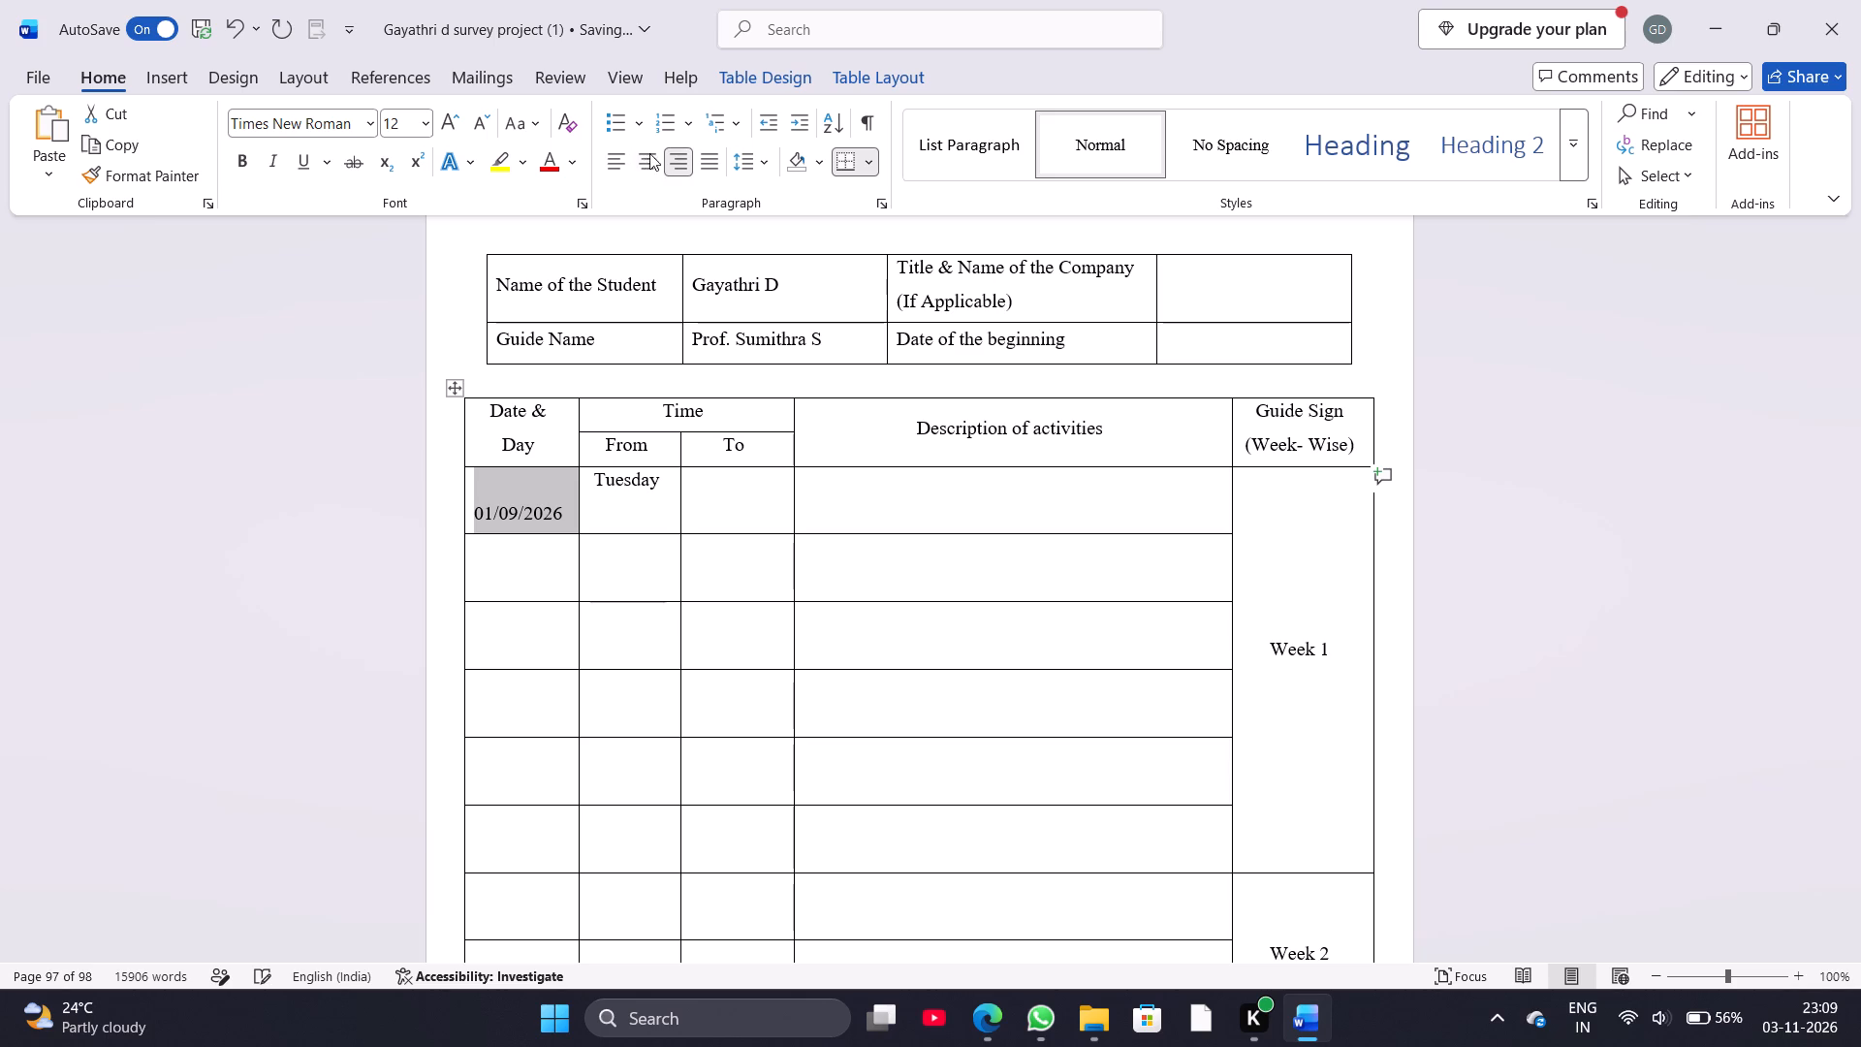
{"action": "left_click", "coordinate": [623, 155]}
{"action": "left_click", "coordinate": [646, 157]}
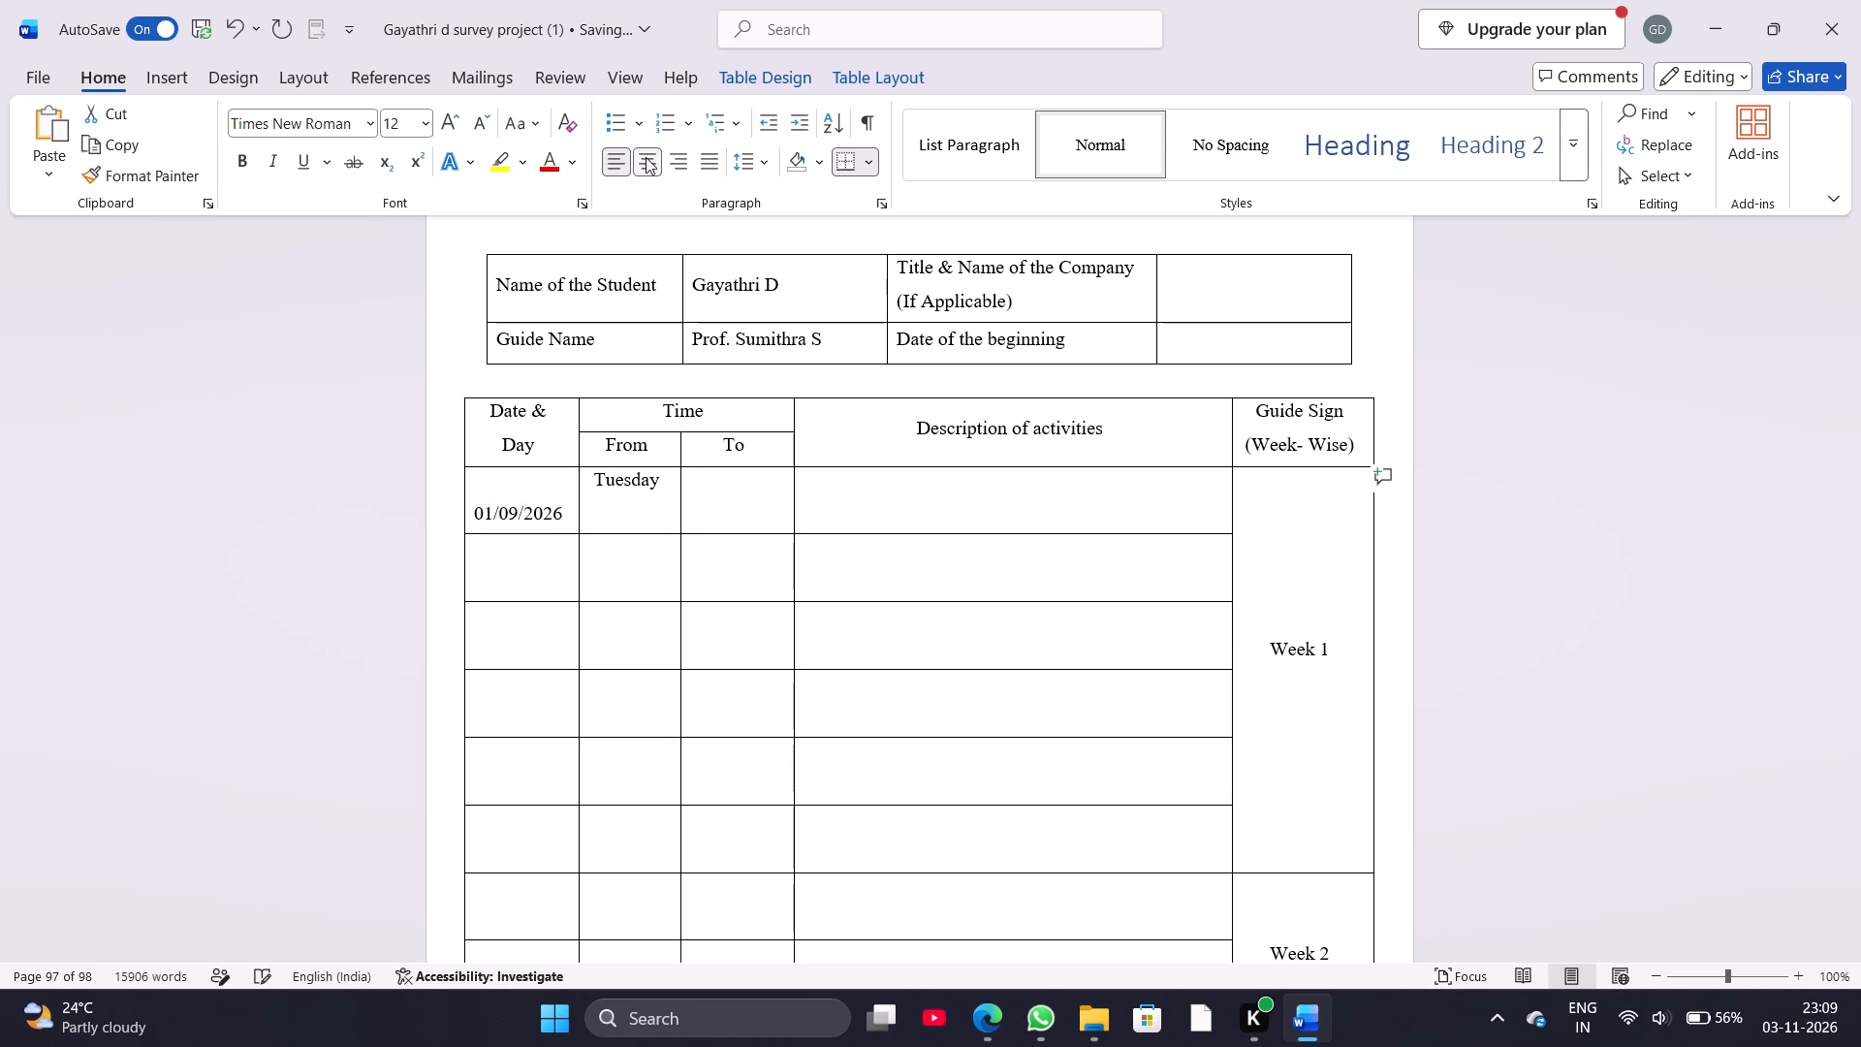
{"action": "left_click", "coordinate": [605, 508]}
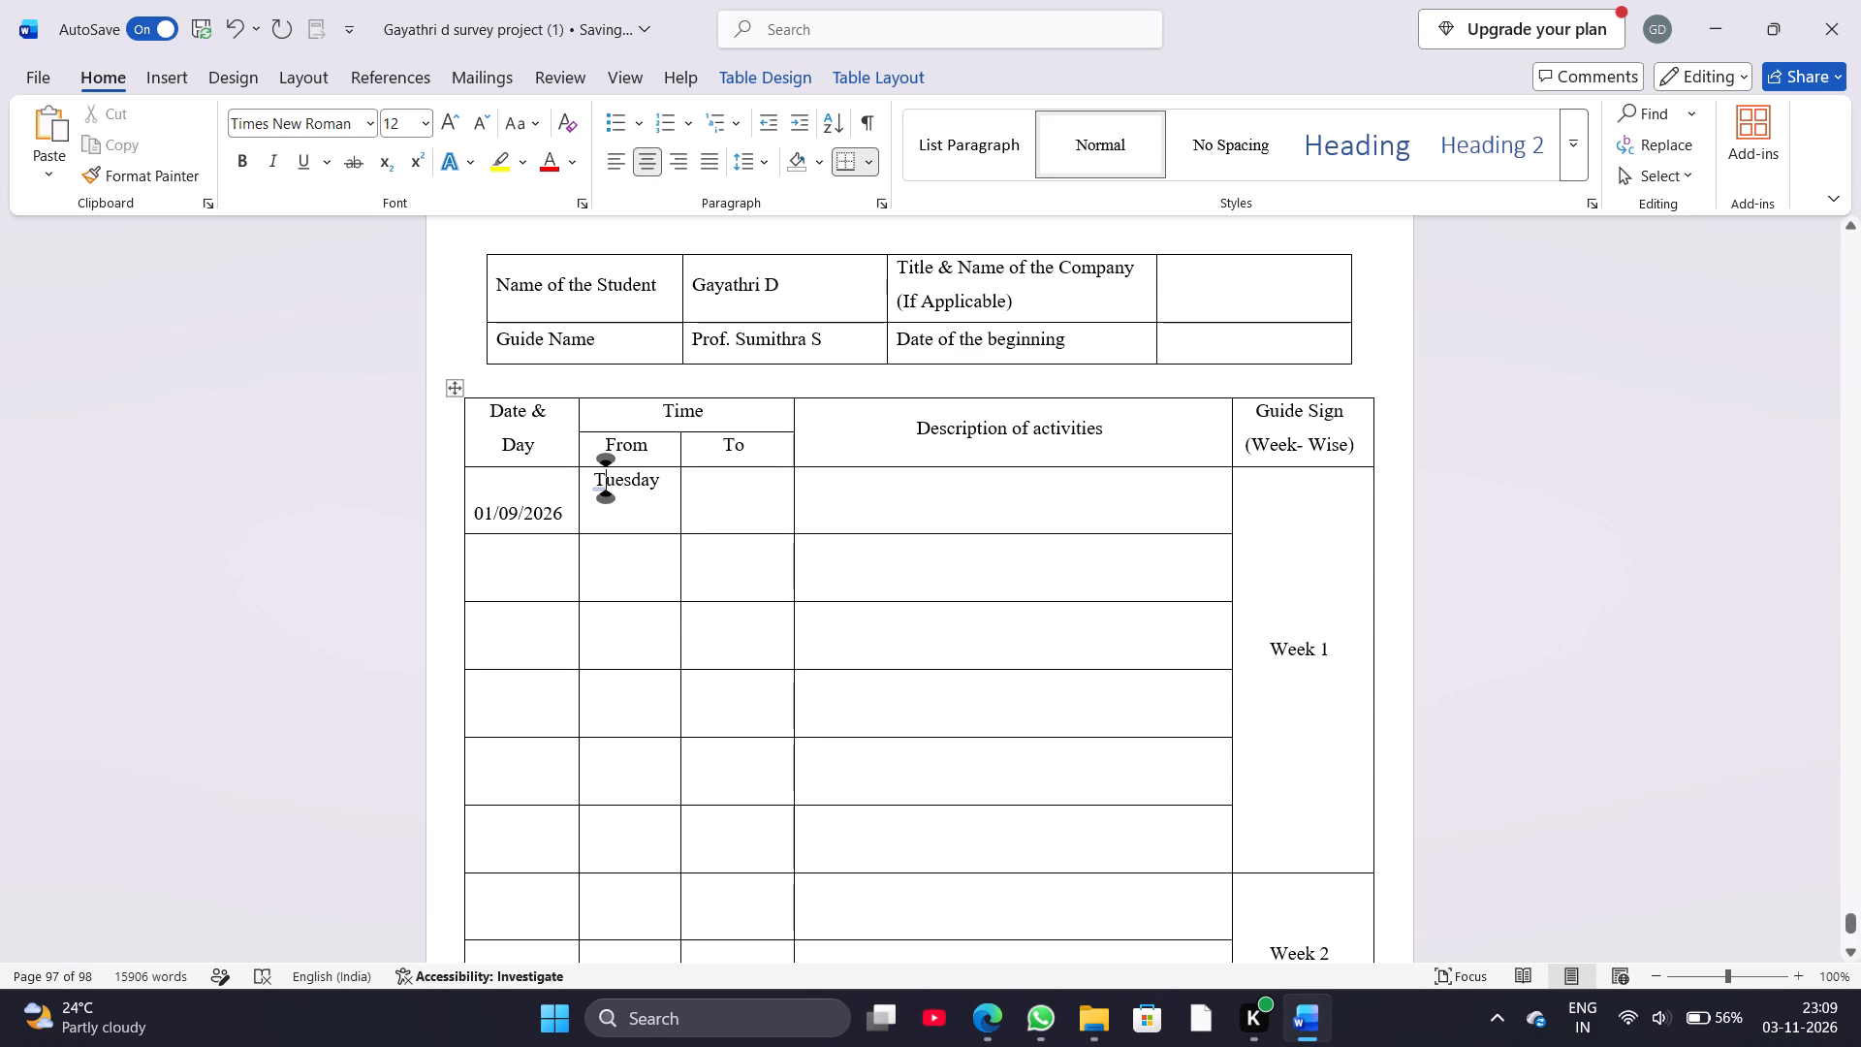
Enter the time 1:00-3:00 in the first Week 1 row's To cell, with PM in capitals on a second line.
{"action": "left_click", "coordinate": [713, 497]}
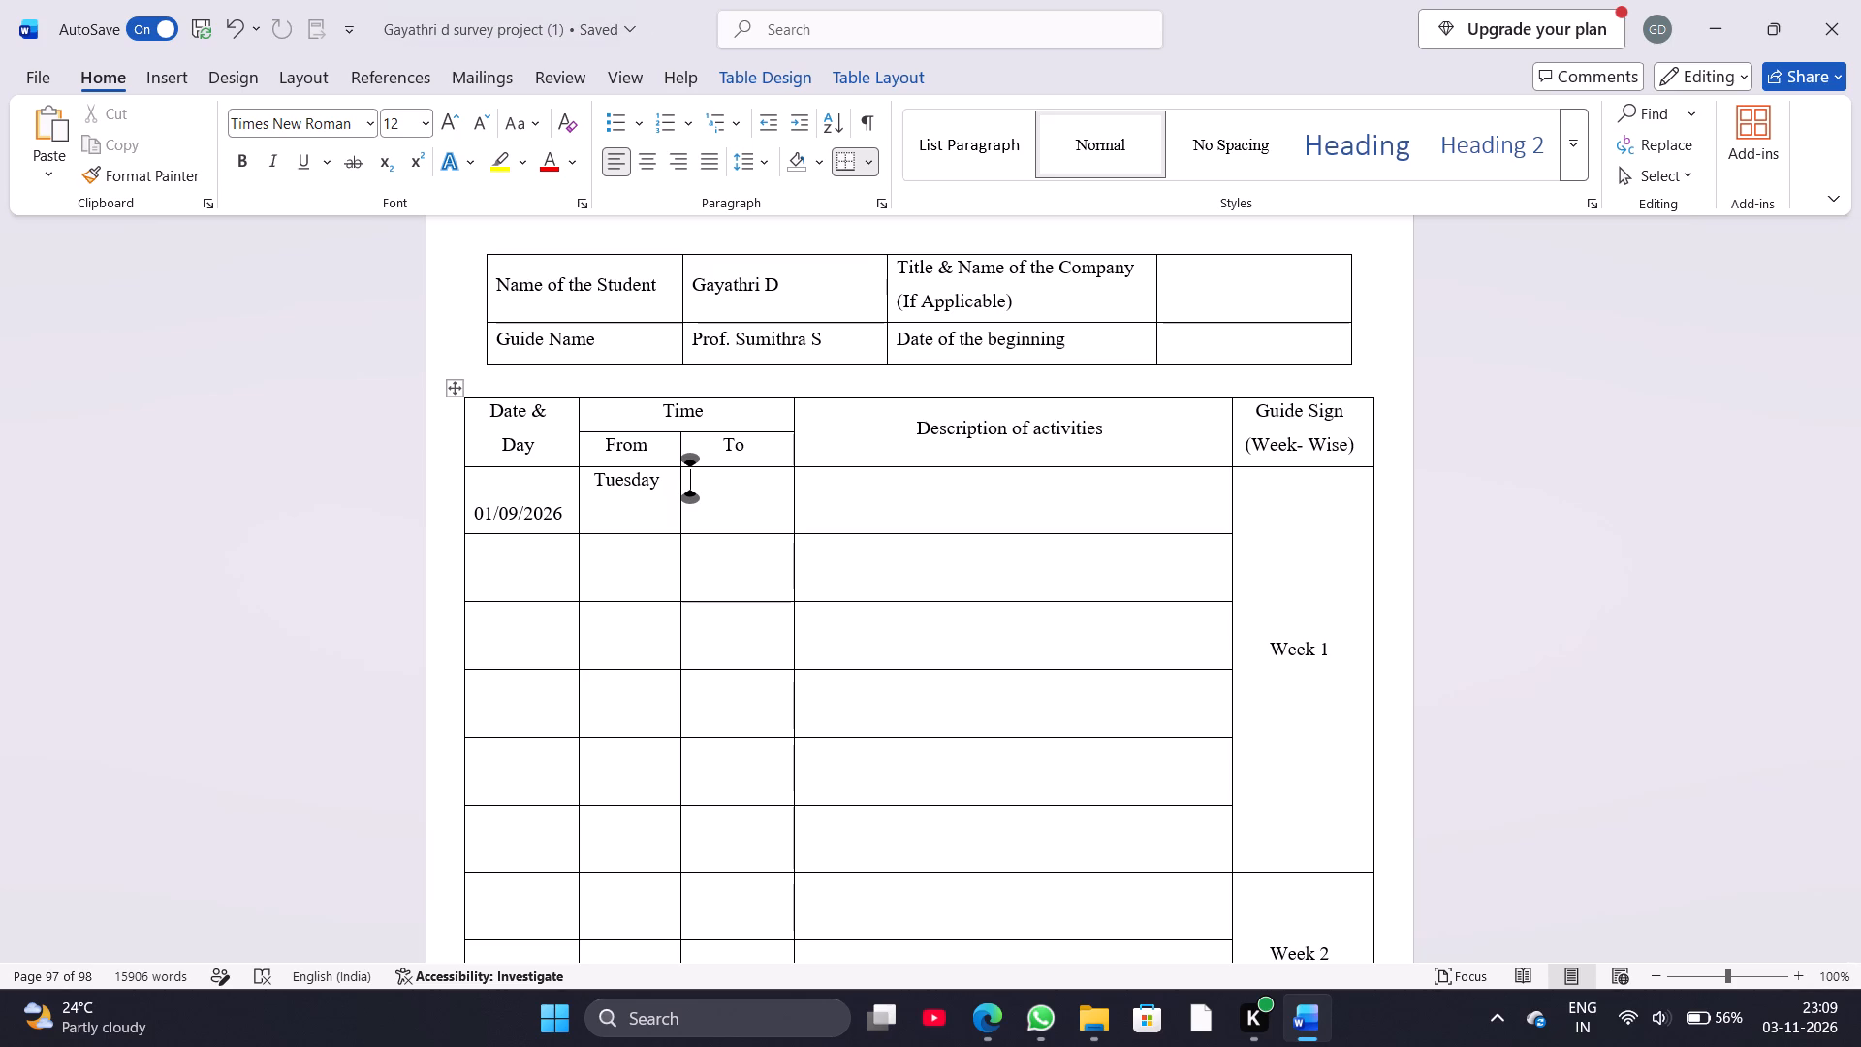
{"action": "key", "text": "1"}
{"action": "key", "text": "shift+colon"}
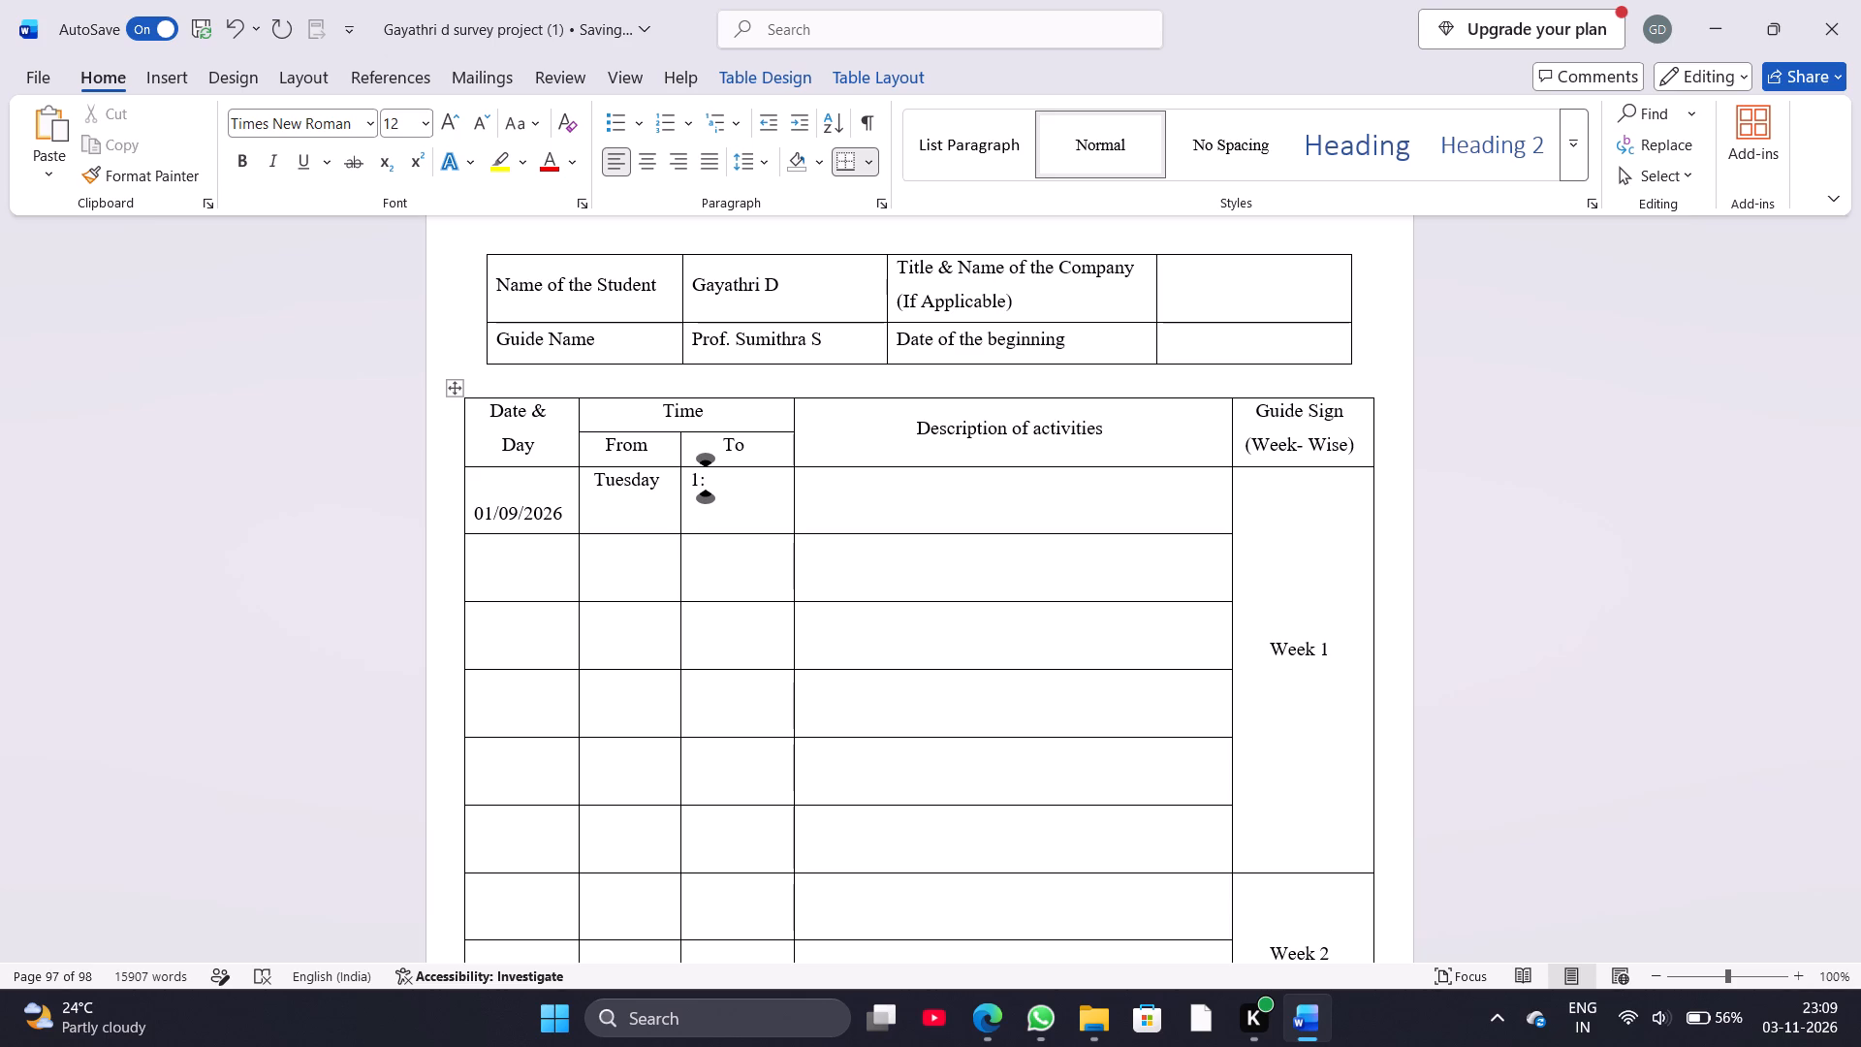
{"action": "type", "text": "00"}
{"action": "key", "text": "minus"}
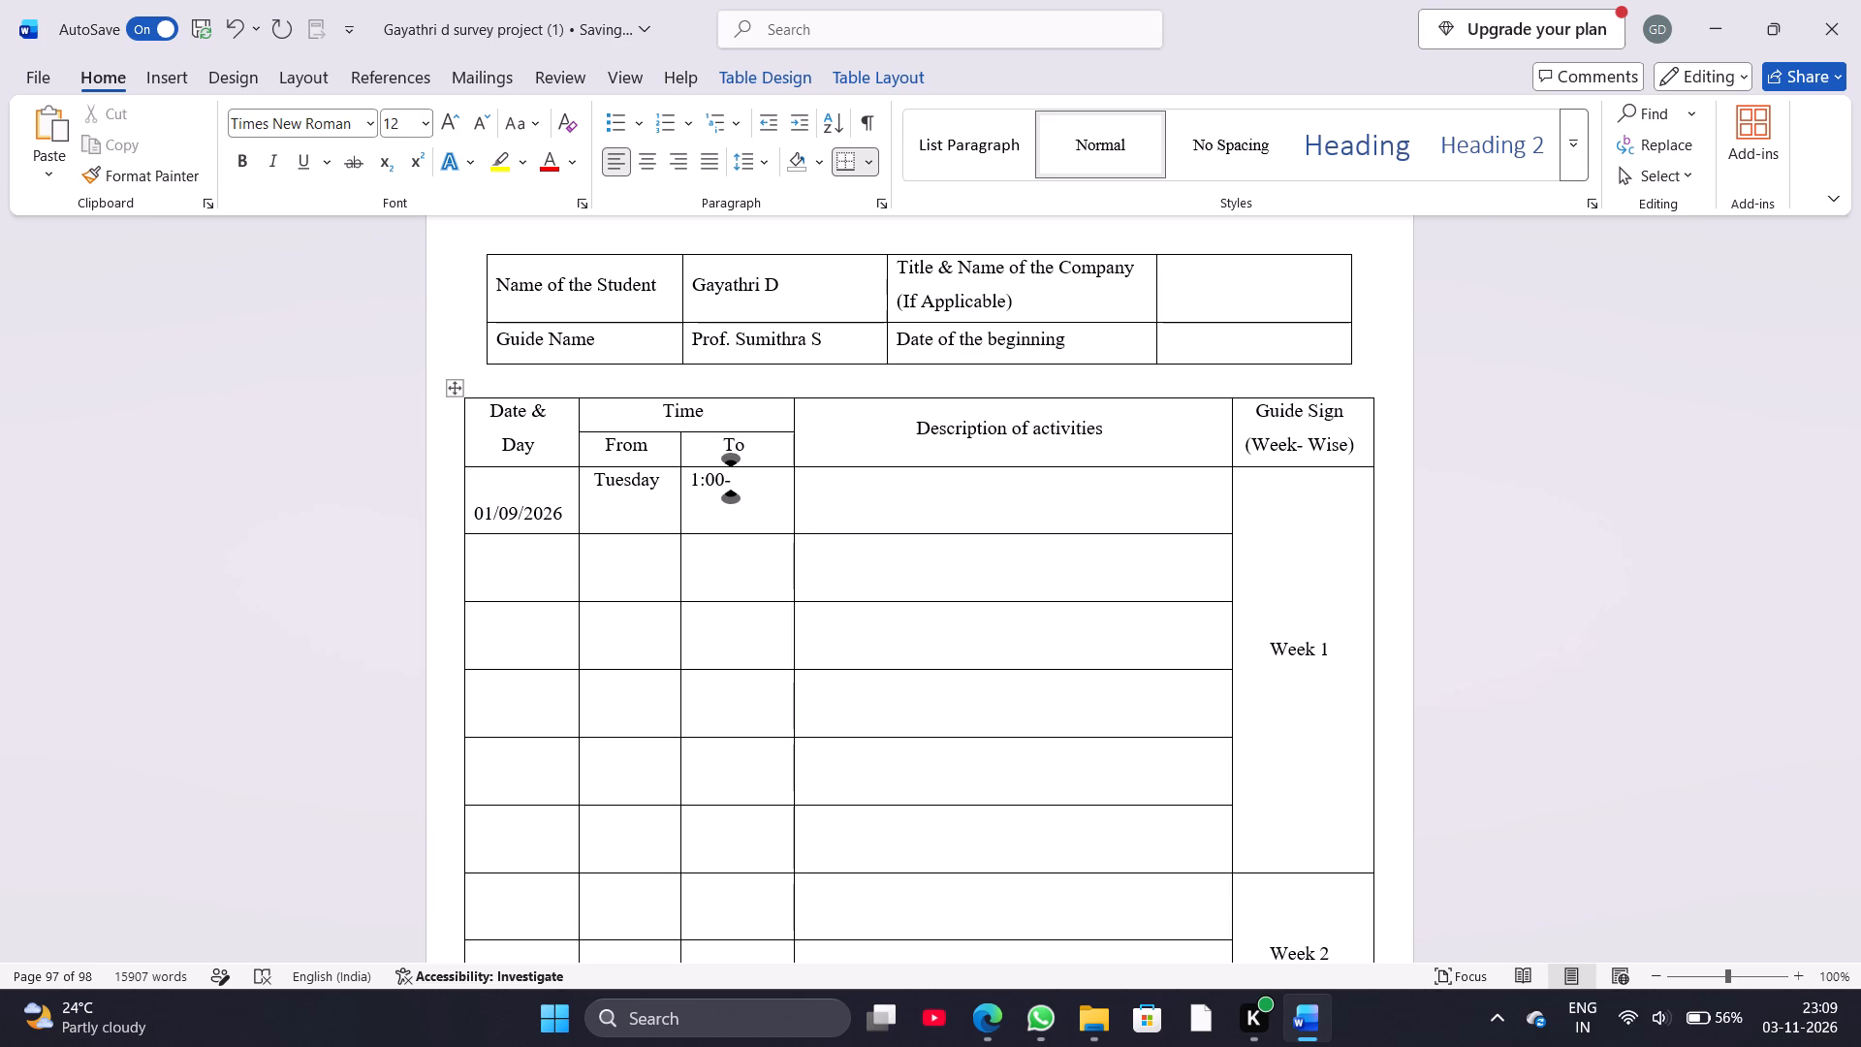
{"action": "type", "text": "3:"}
{"action": "type", "text": "00"}
{"action": "type", "text": "pm"}
{"action": "key", "text": "BackSpace"}
{"action": "key", "text": "BackSpace"}
{"action": "key", "text": "Return"}
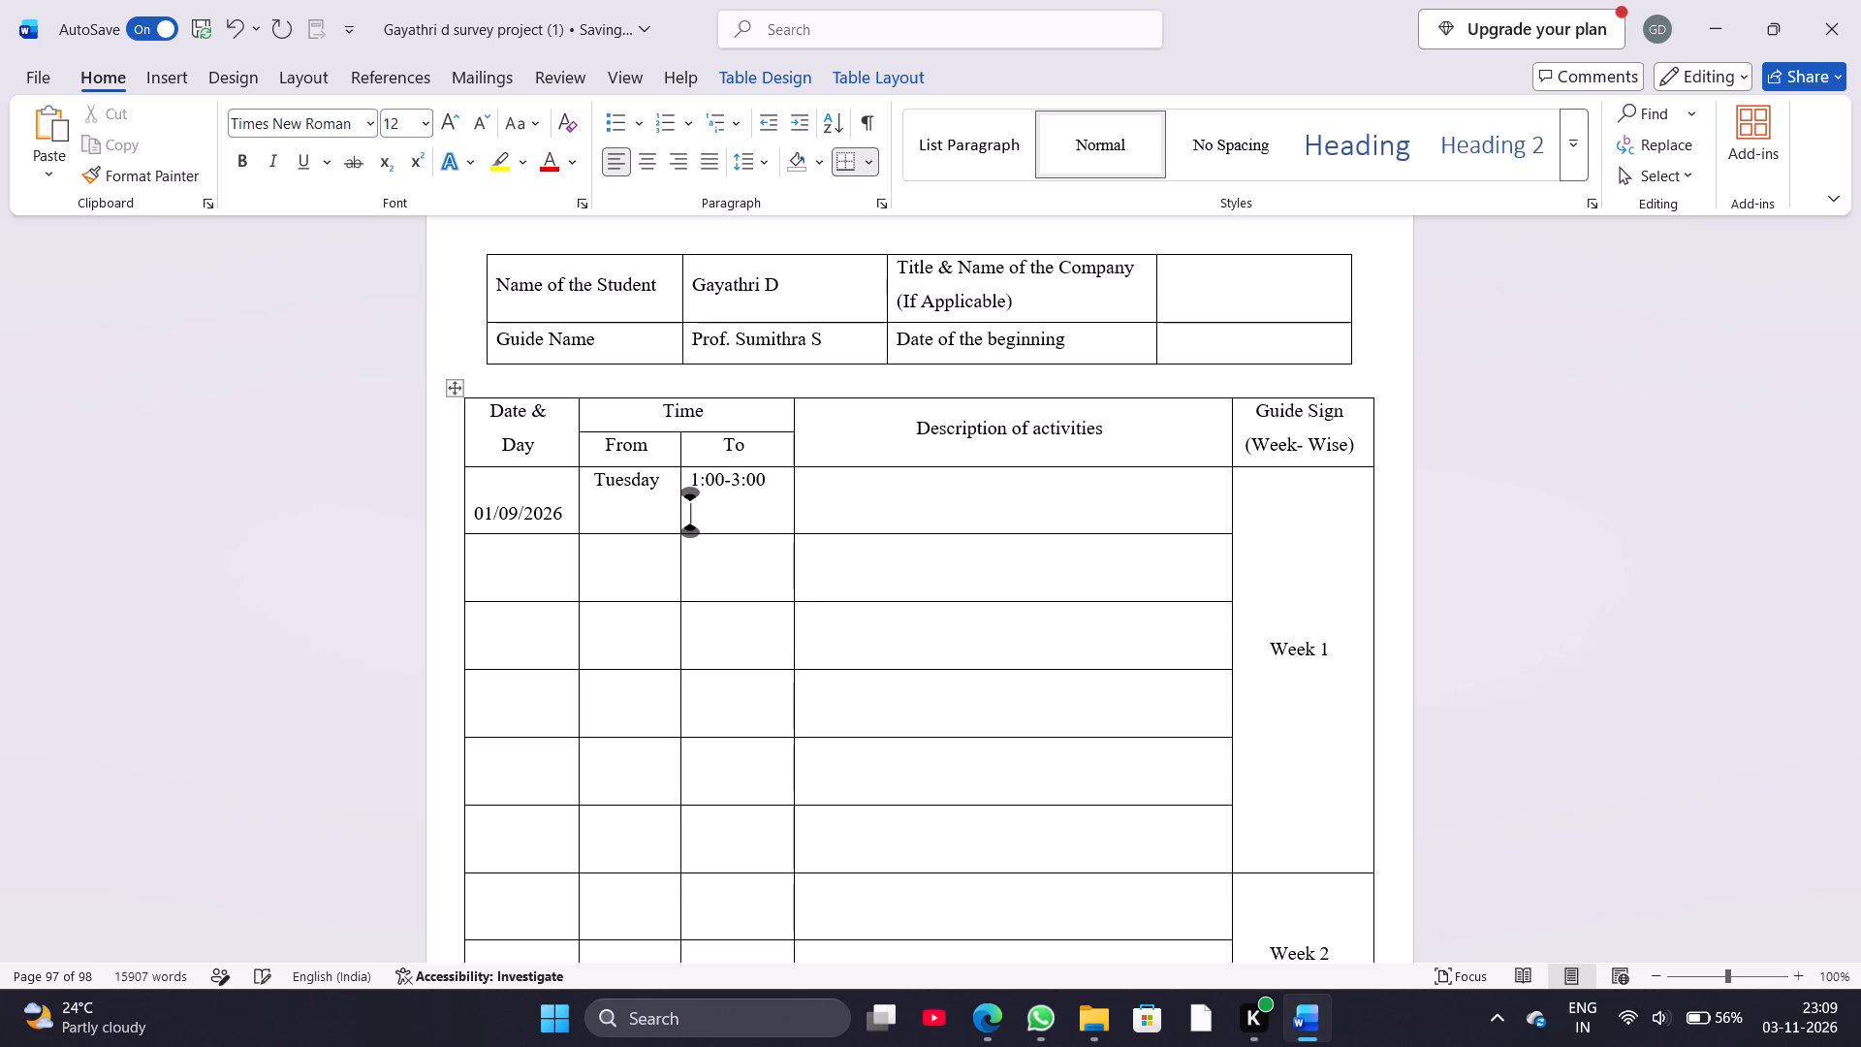
{"action": "type", "text": "pm"}
{"action": "key", "text": "space"}
{"action": "key", "text": "BackSpace"}
{"action": "key", "text": "BackSpace"}
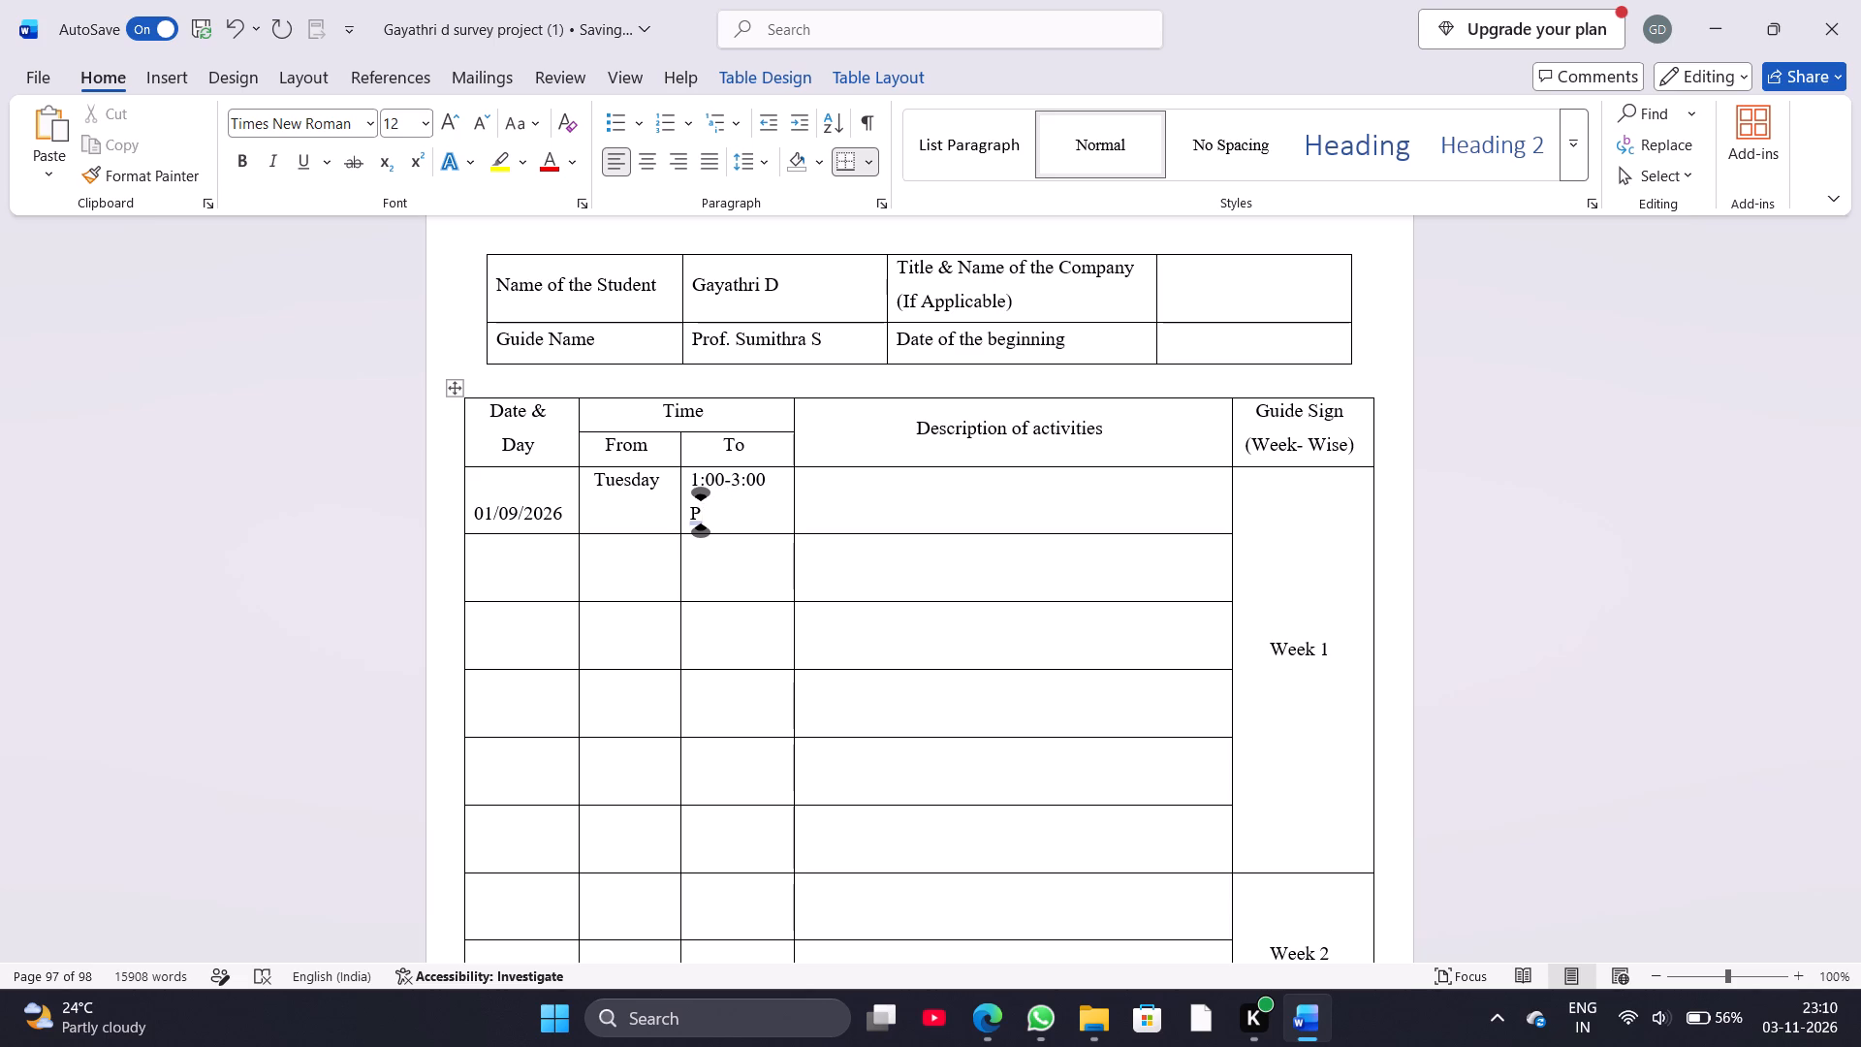
{"action": "key", "text": "m"}
Start the date in the second Week 1 row's Date & Day cell with the day 02.
{"action": "left_click", "coordinate": [494, 577]}
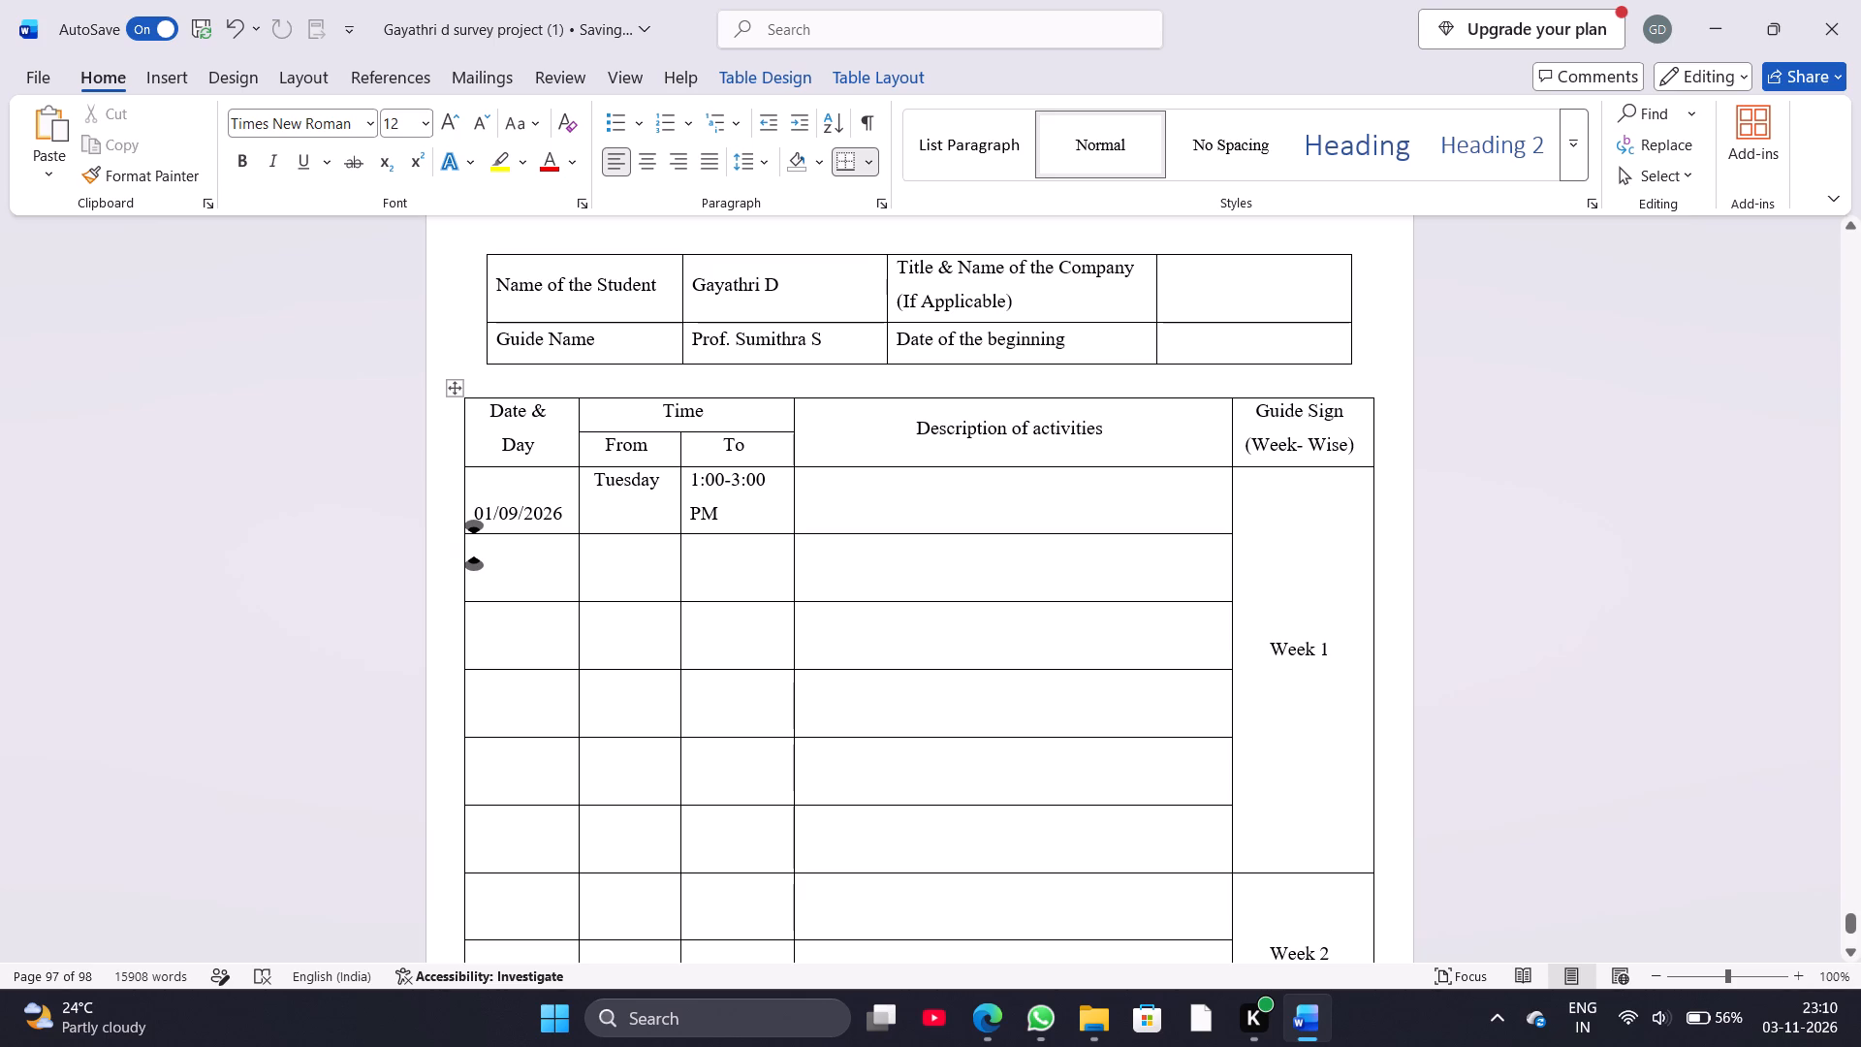
{"action": "type", "text": "02"}
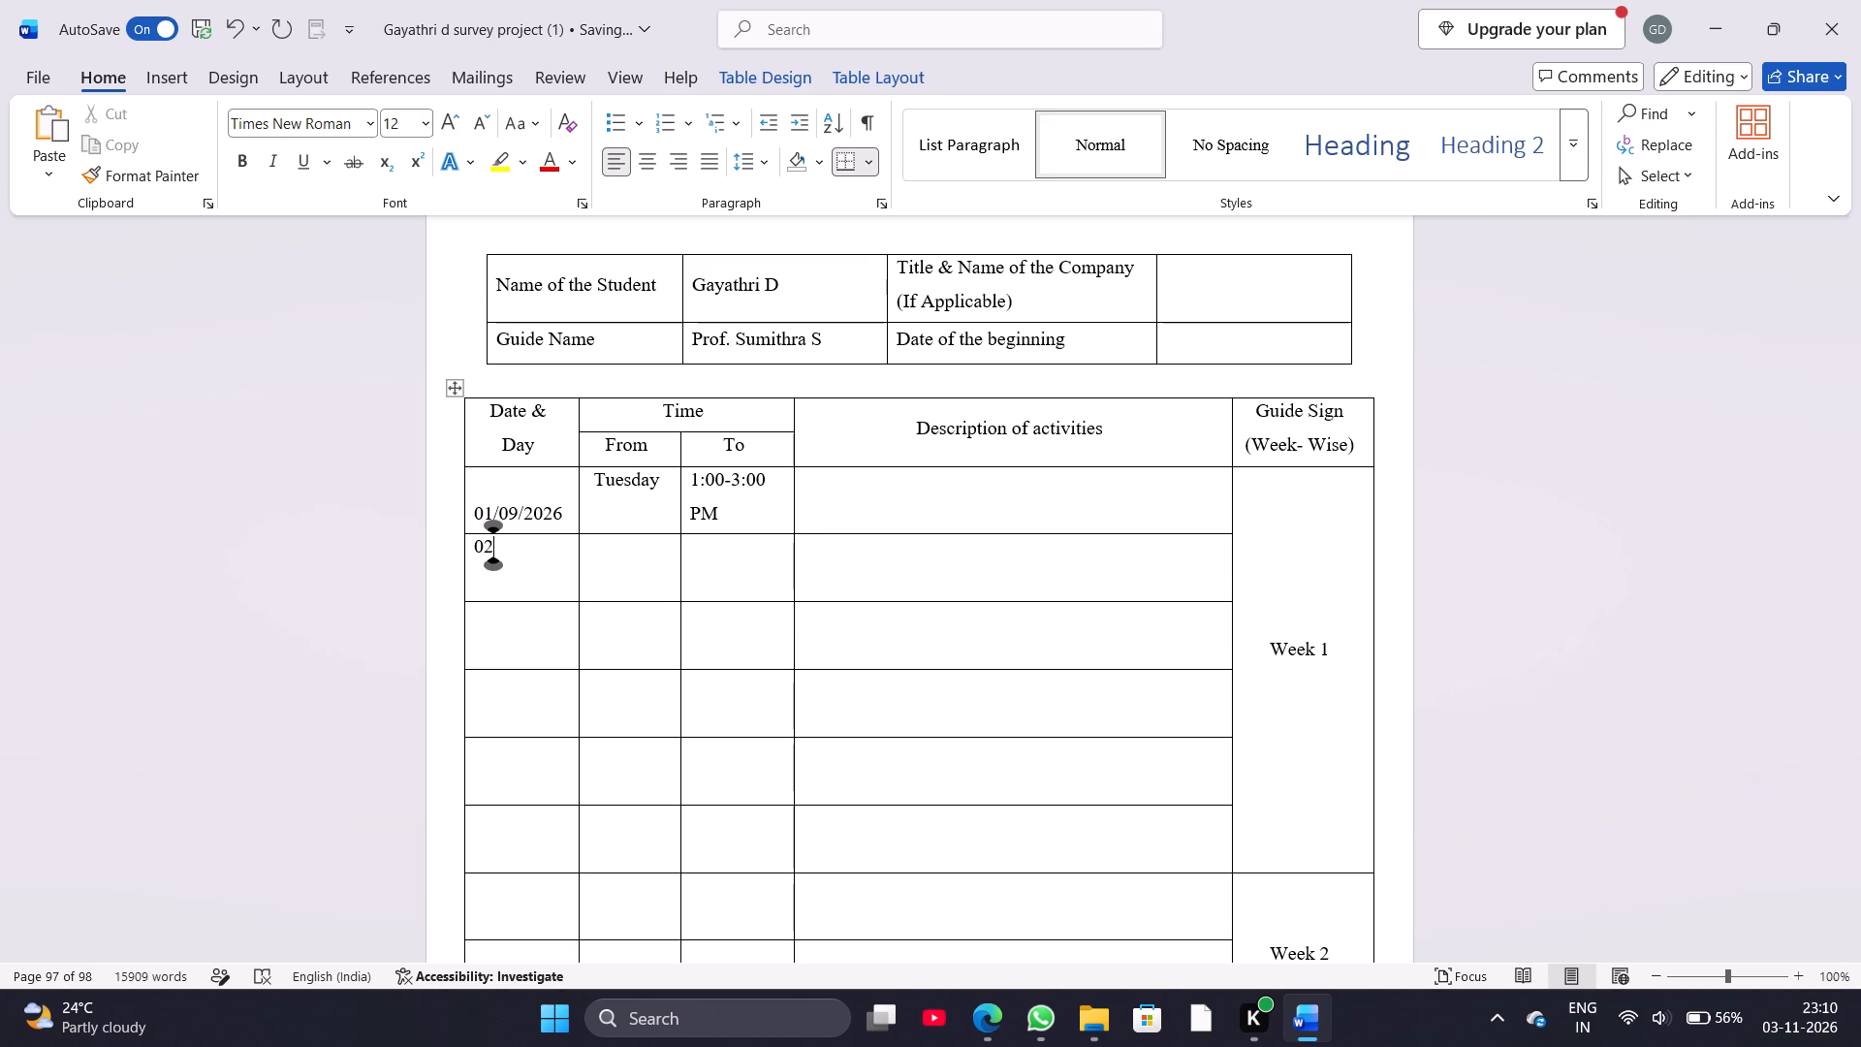
Remove the empty line above the date 01/09/2026 in the first Week 1 row.
{"action": "left_click", "coordinate": [477, 514]}
{"action": "key", "text": "BackSpace"}
{"action": "key", "text": "BackSpace"}
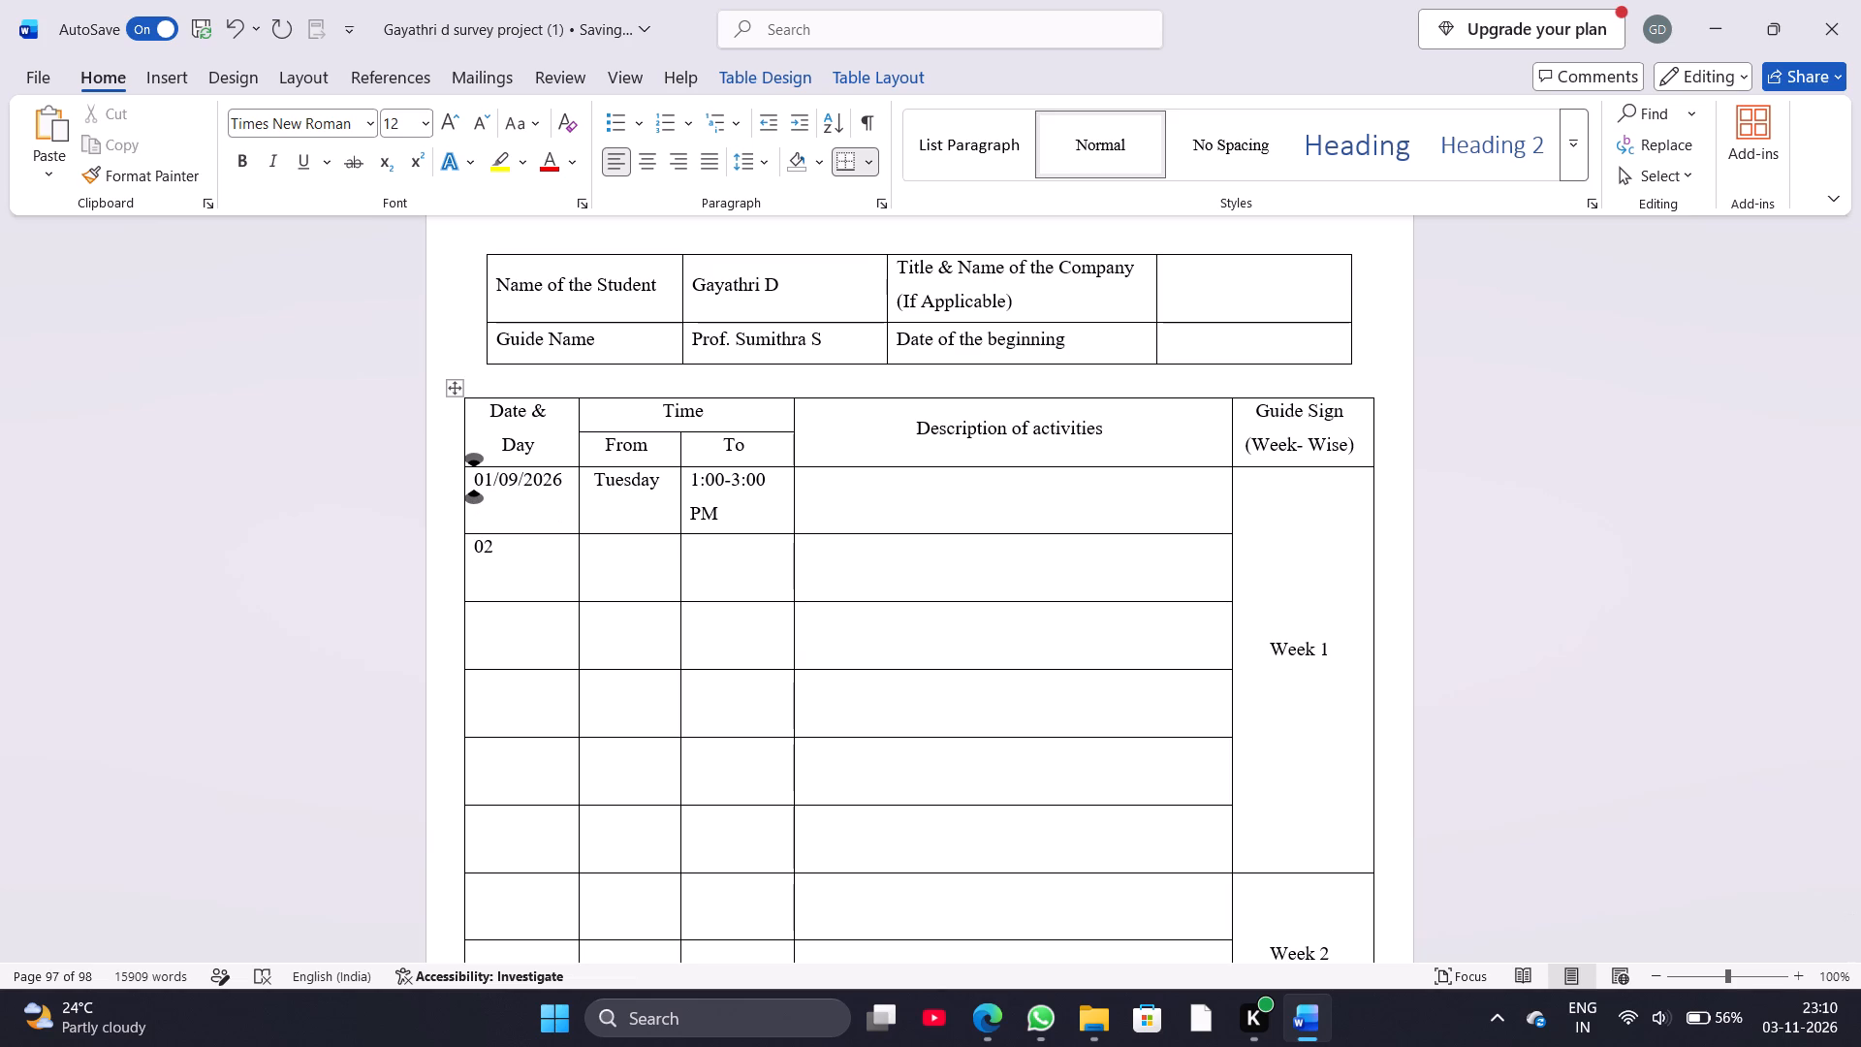
Complete the date in the second Week 1 row as 02/09/2026.
{"action": "left_click", "coordinate": [505, 549]}
{"action": "key", "text": "slash"}
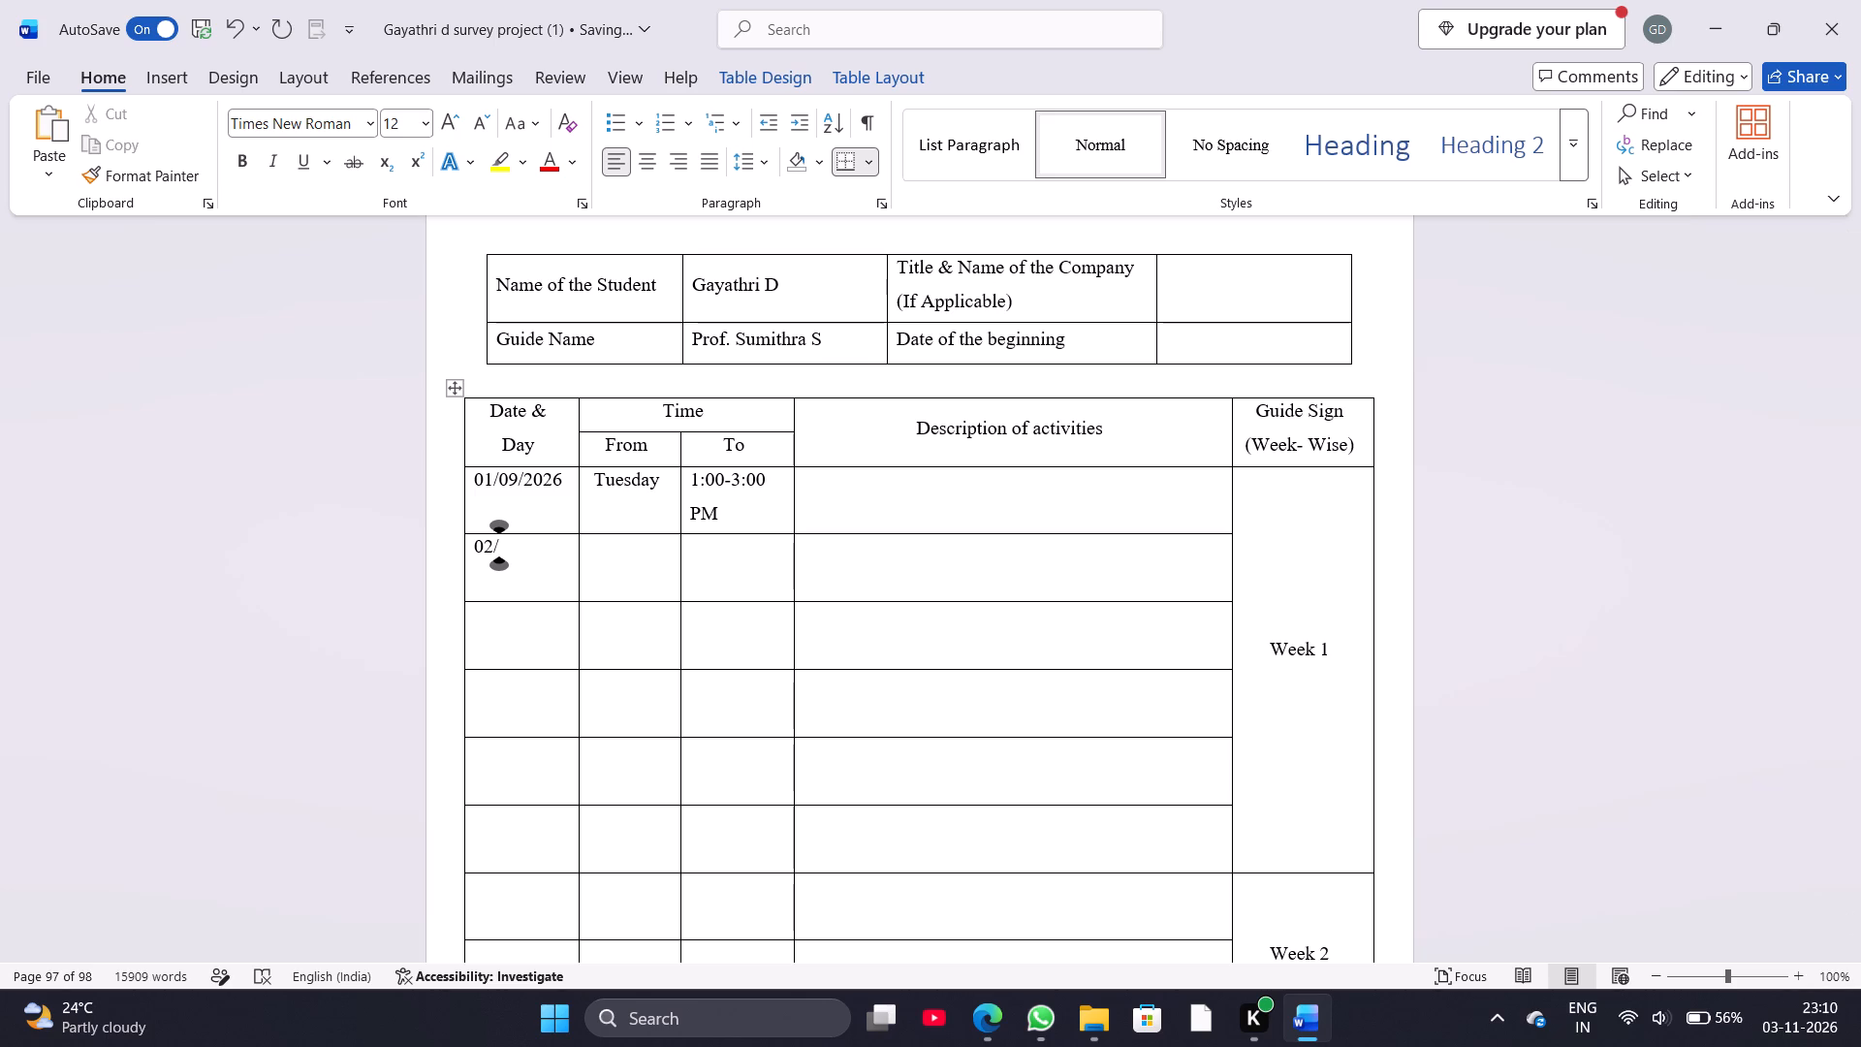
{"action": "type", "text": "09"}
{"action": "key", "text": "slash"}
{"action": "type", "text": "2026"}
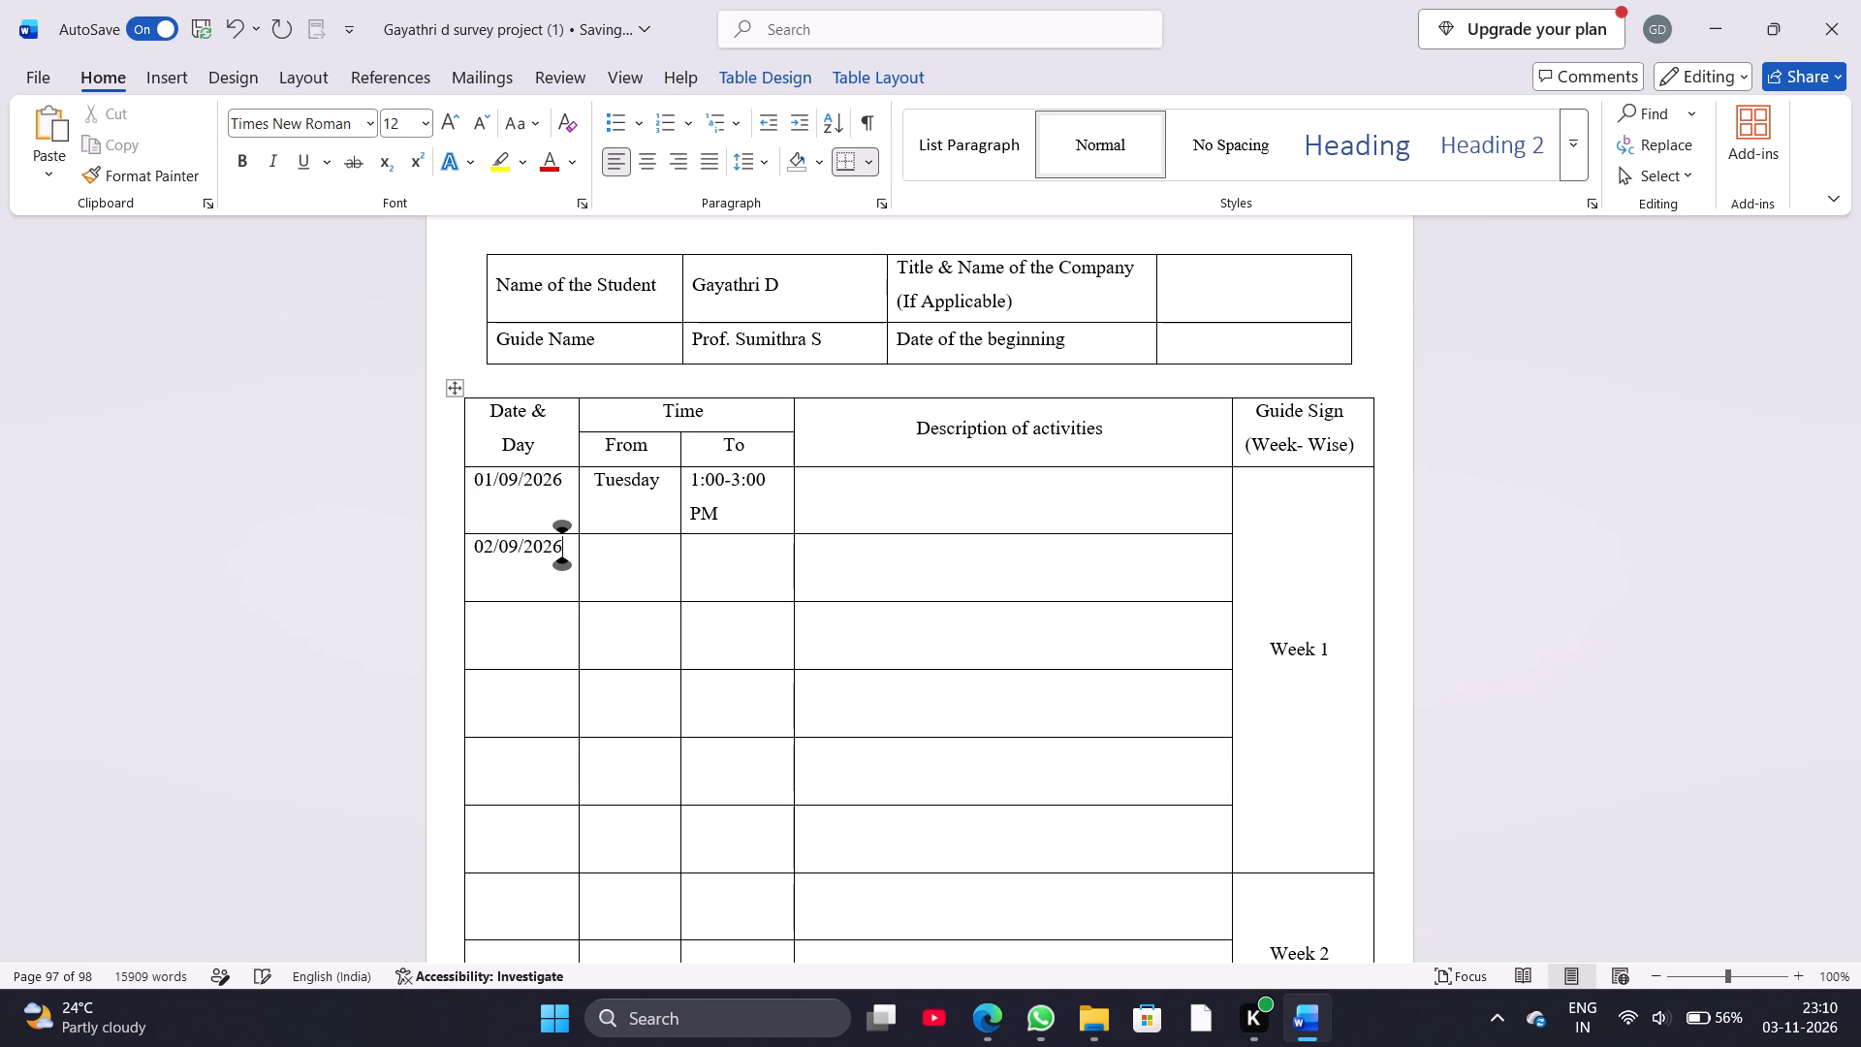
Enter the weekday Wednesday in the From cell of the second Week 1 row, beside the date 02/09/2026.
{"action": "key", "text": "Right"}
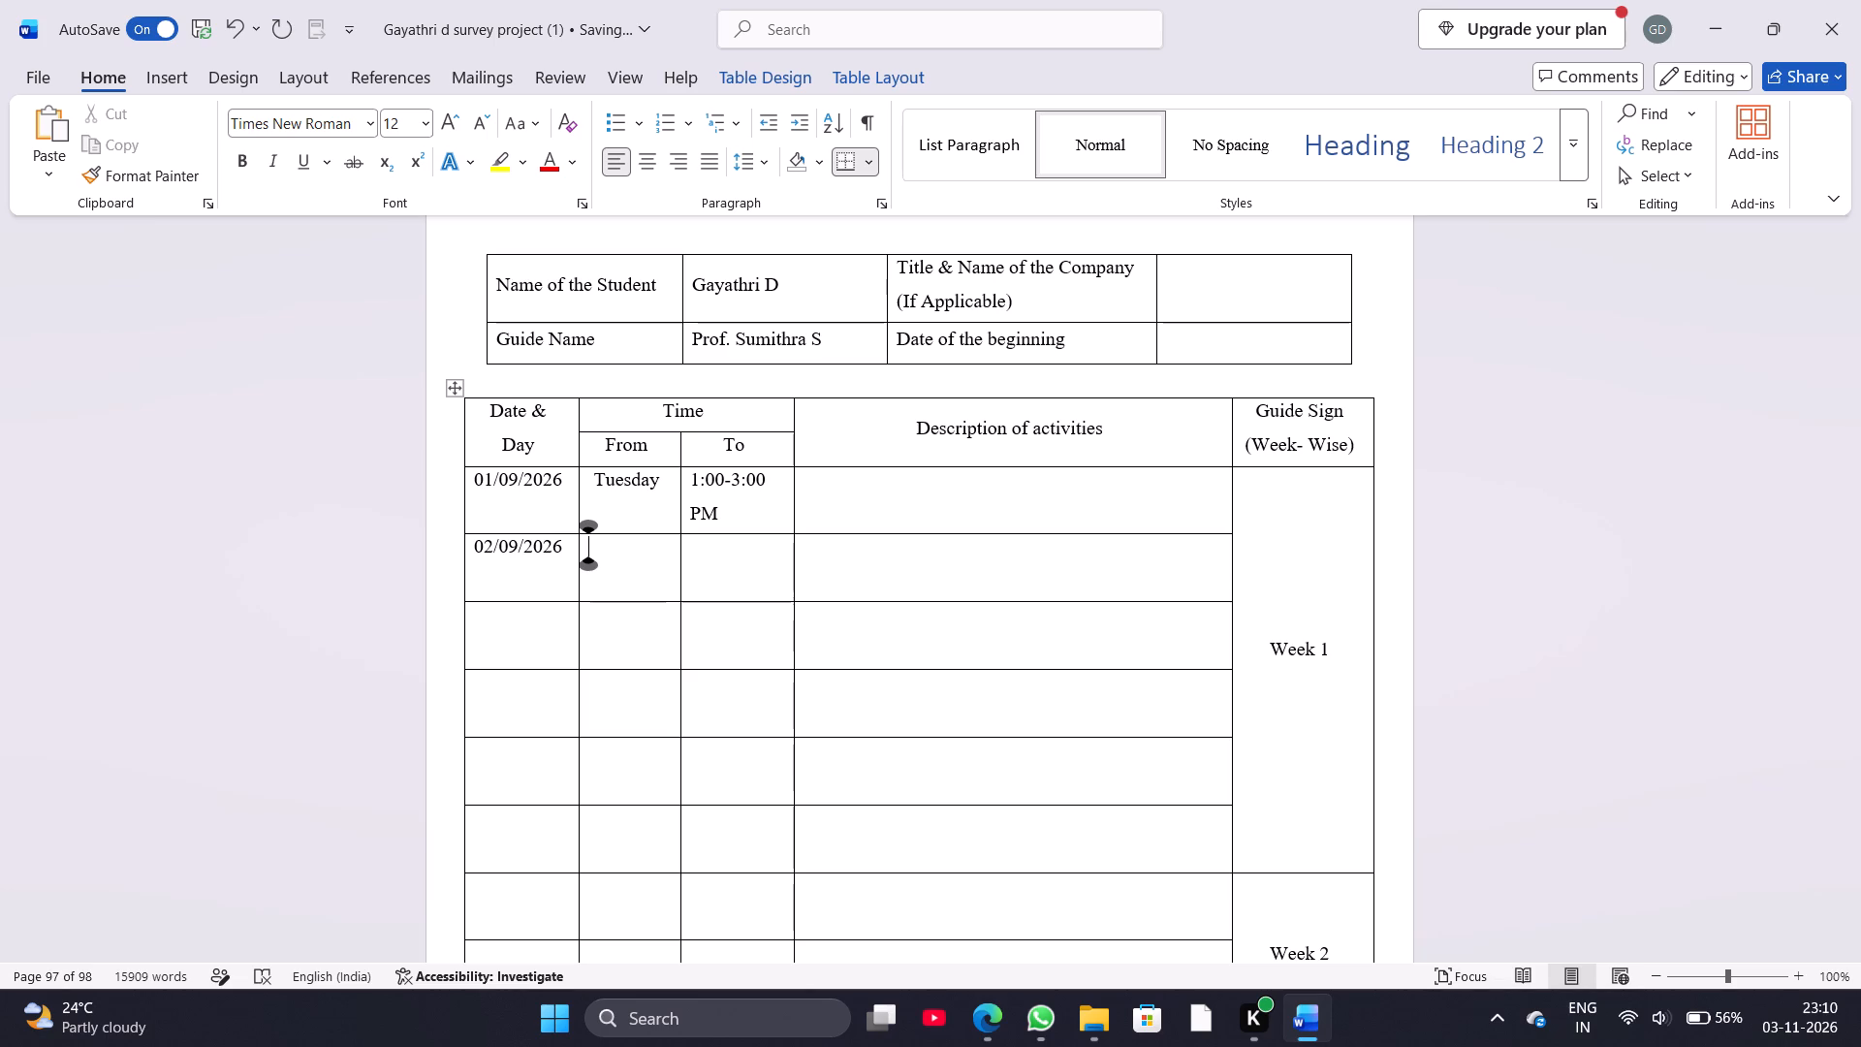
{"action": "type", "text": "WED"}
{"action": "key", "text": "BackSpace"}
{"action": "key", "text": "BackSpace"}
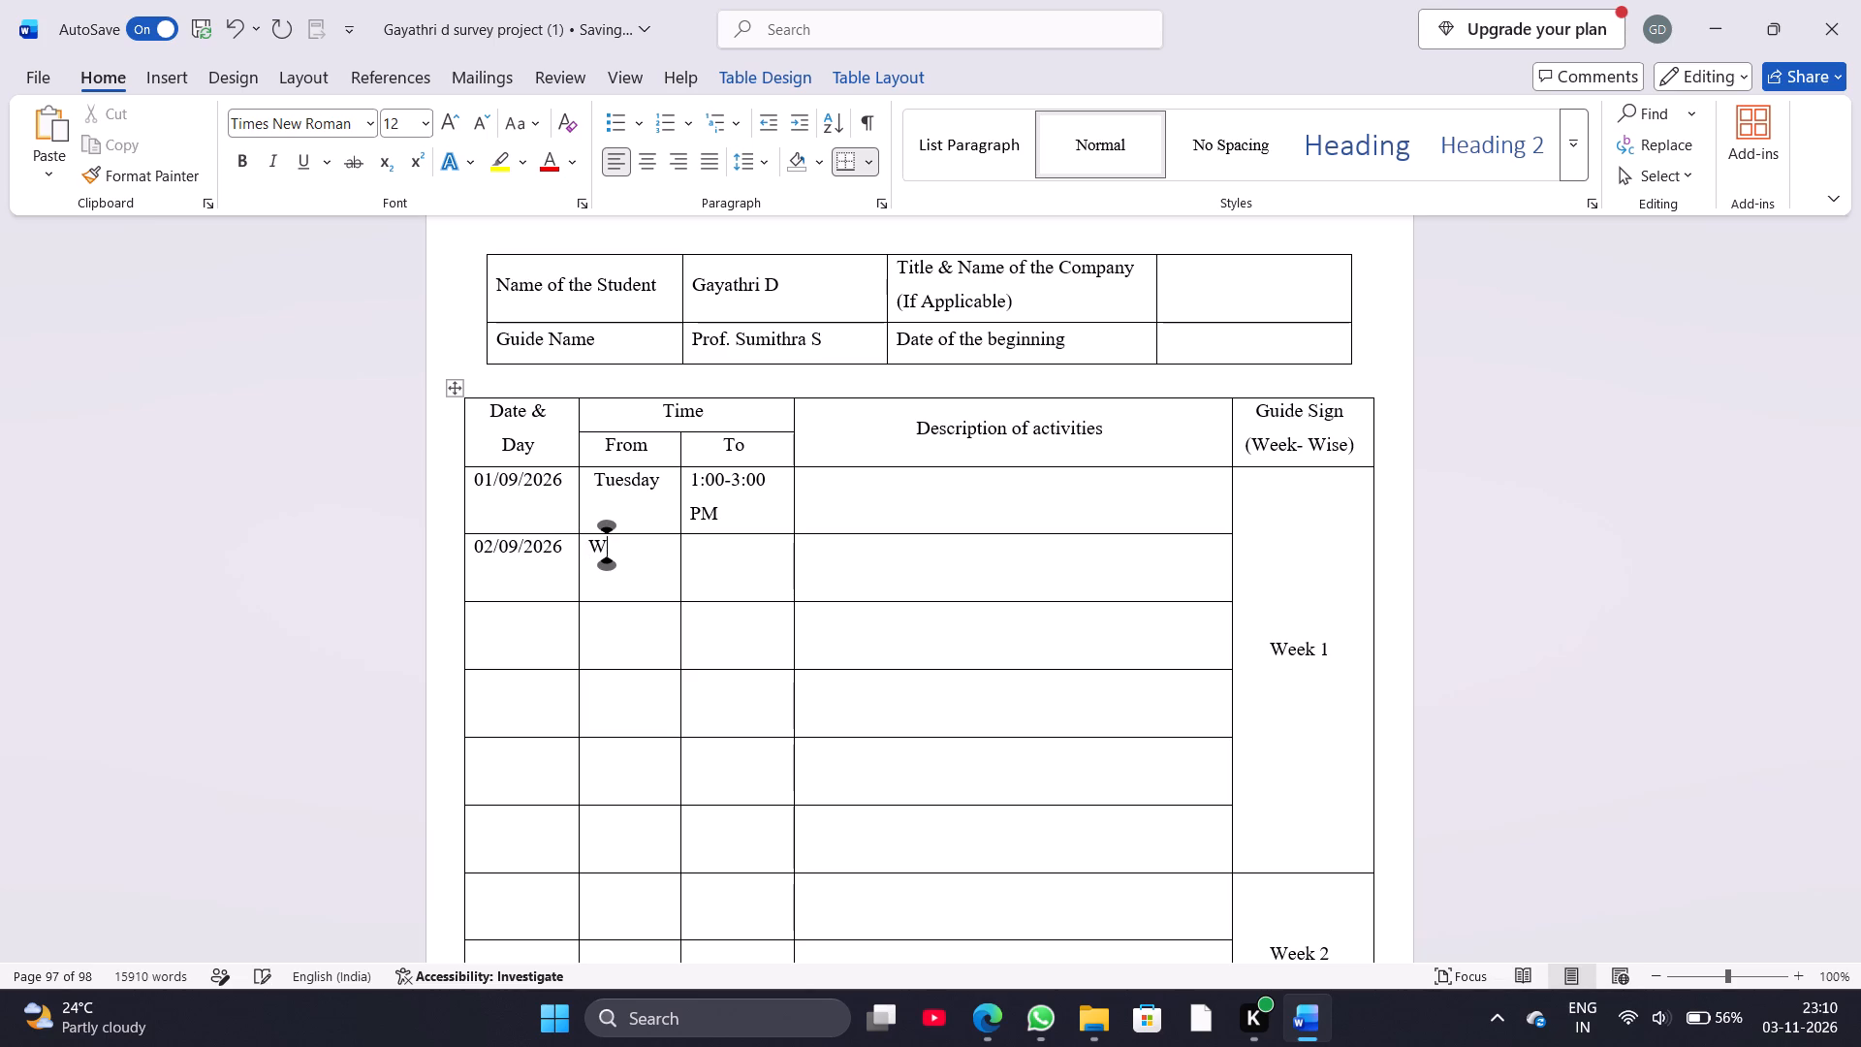
{"action": "key", "text": "BackSpace"}
{"action": "type", "text": "wednesda"}
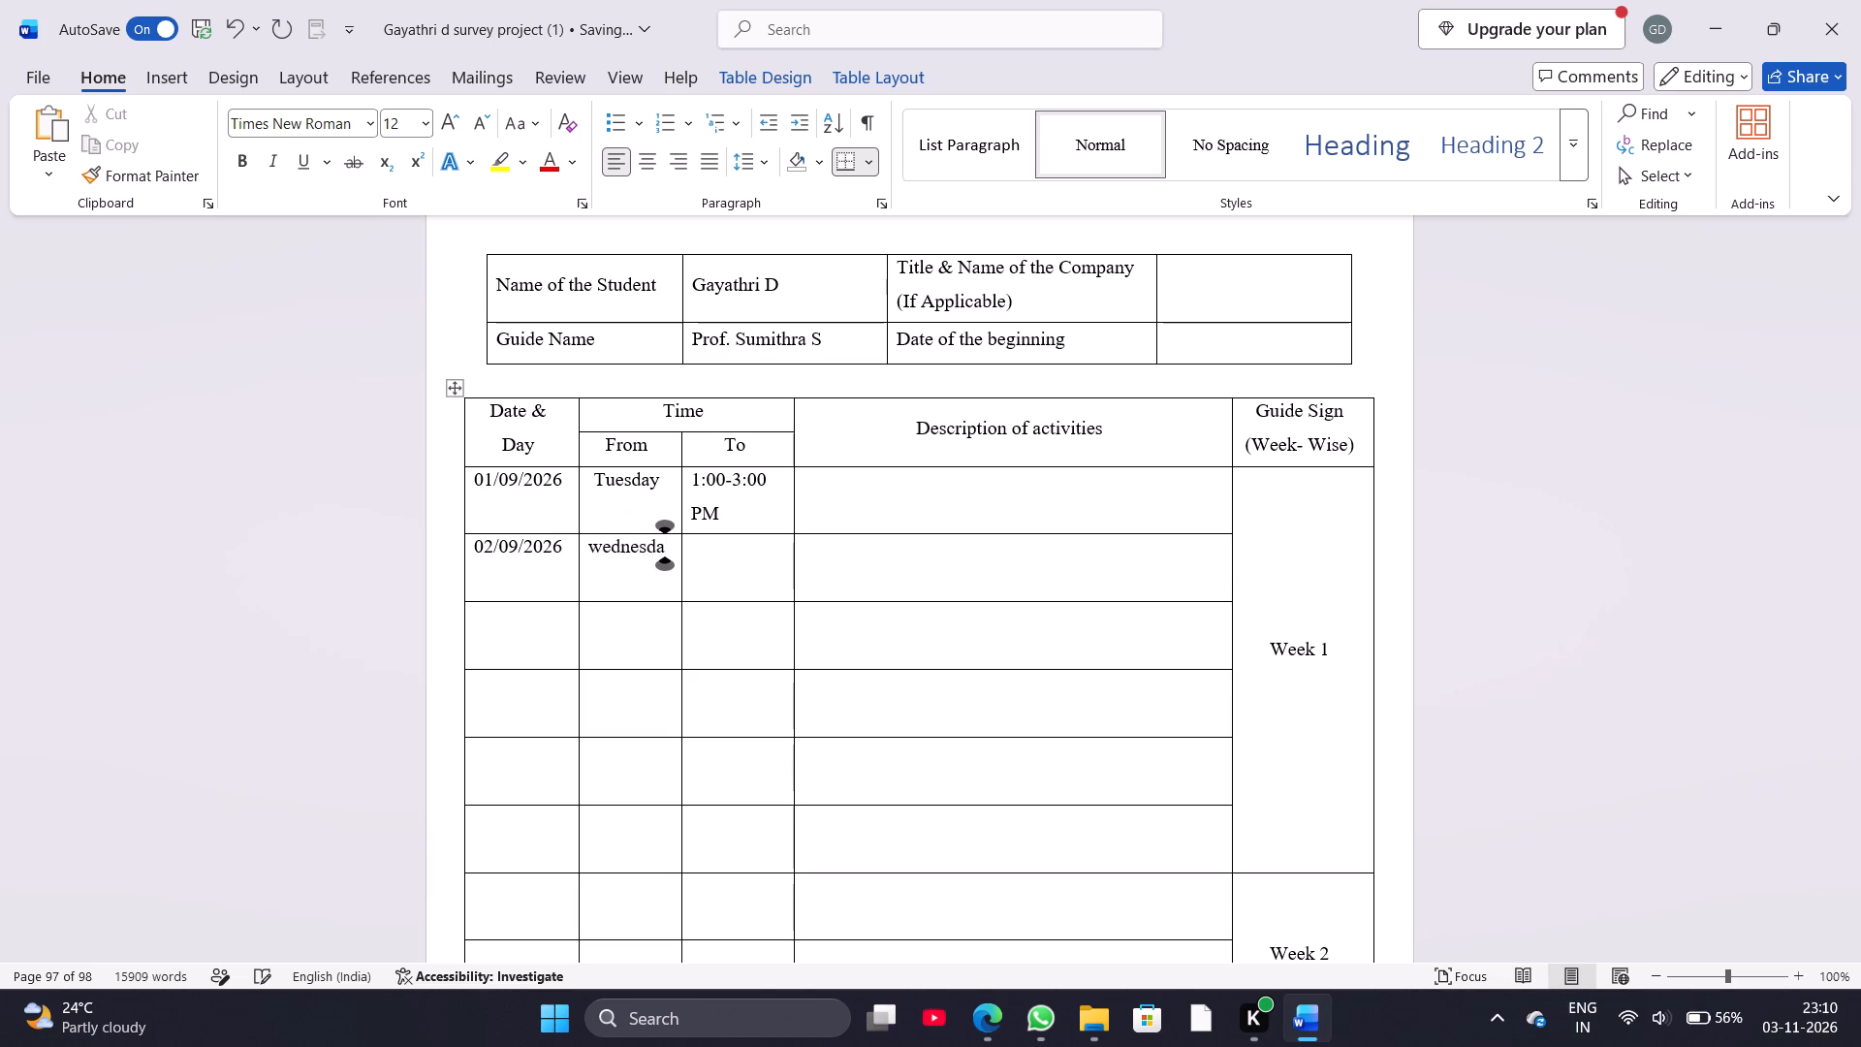
{"action": "key", "text": "y"}
{"action": "key", "text": "space"}
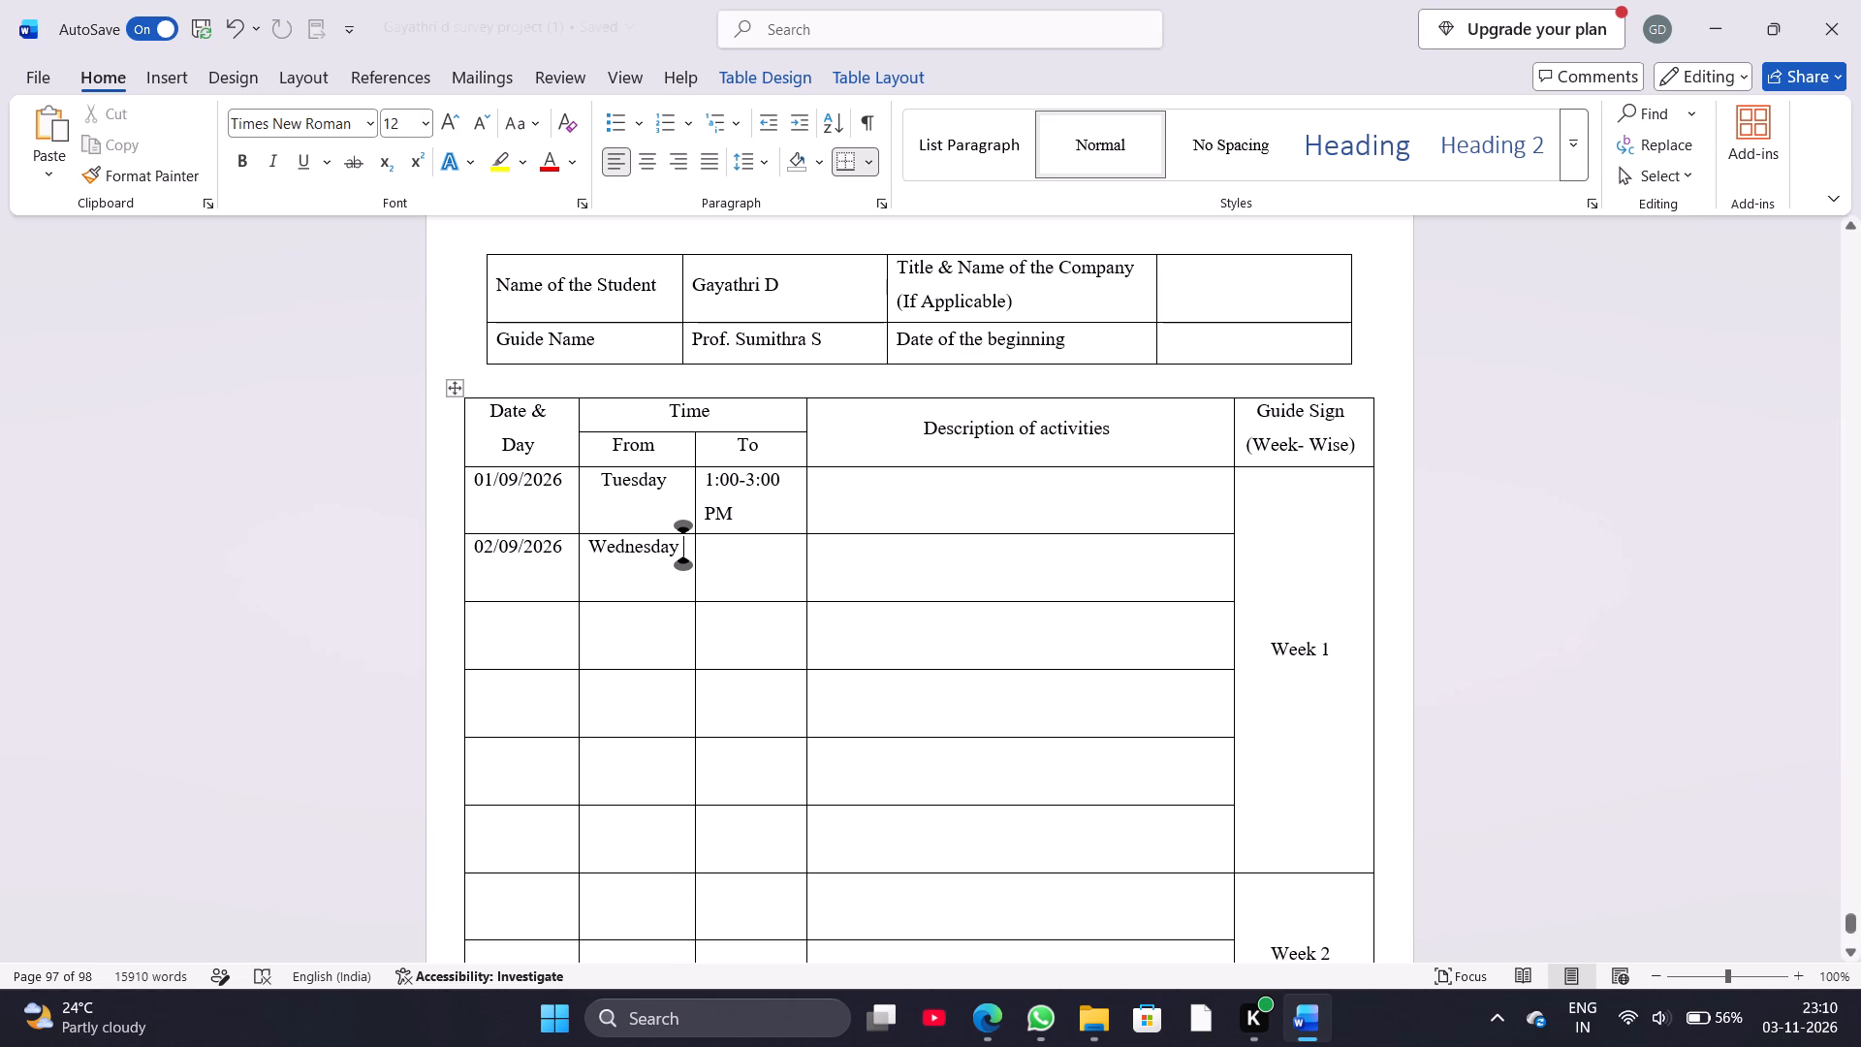
Enter the time 1:00-3:00 in the second Week 1 row's To cell and start a second line below it.
{"action": "left_click", "coordinate": [712, 546]}
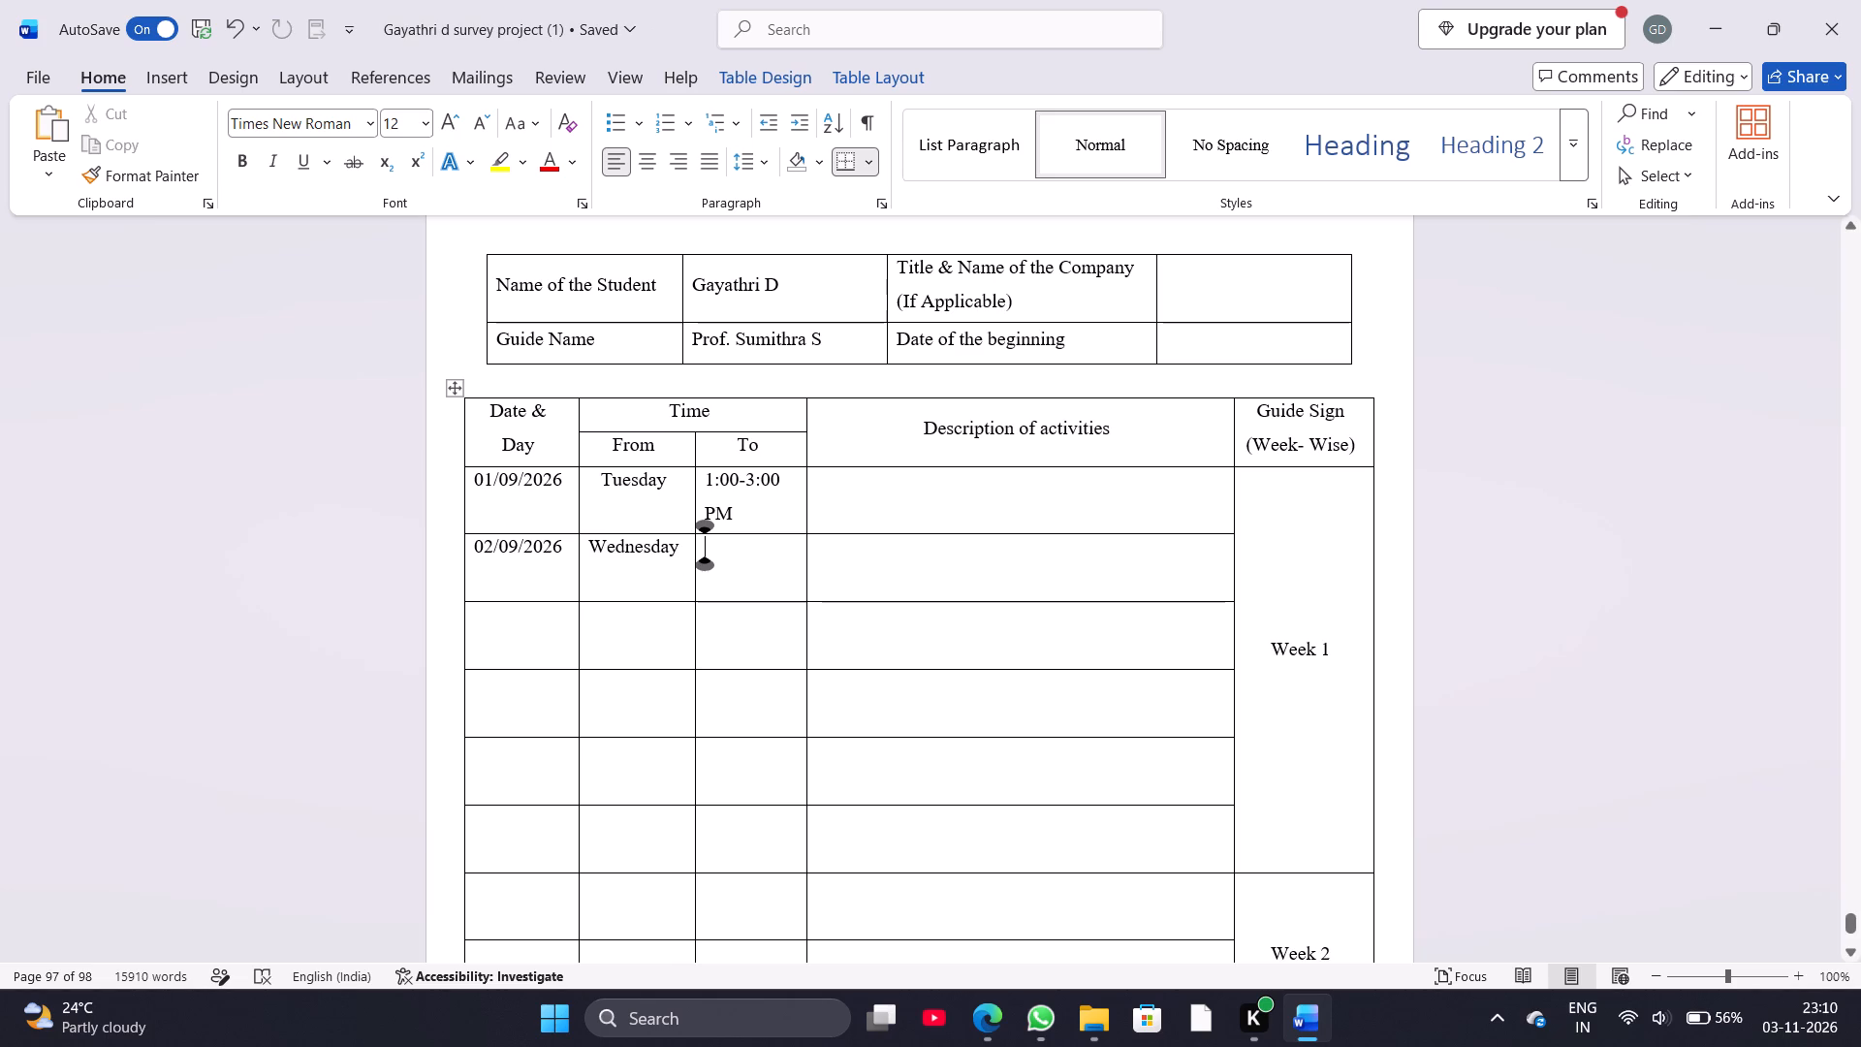
{"action": "key", "text": "1"}
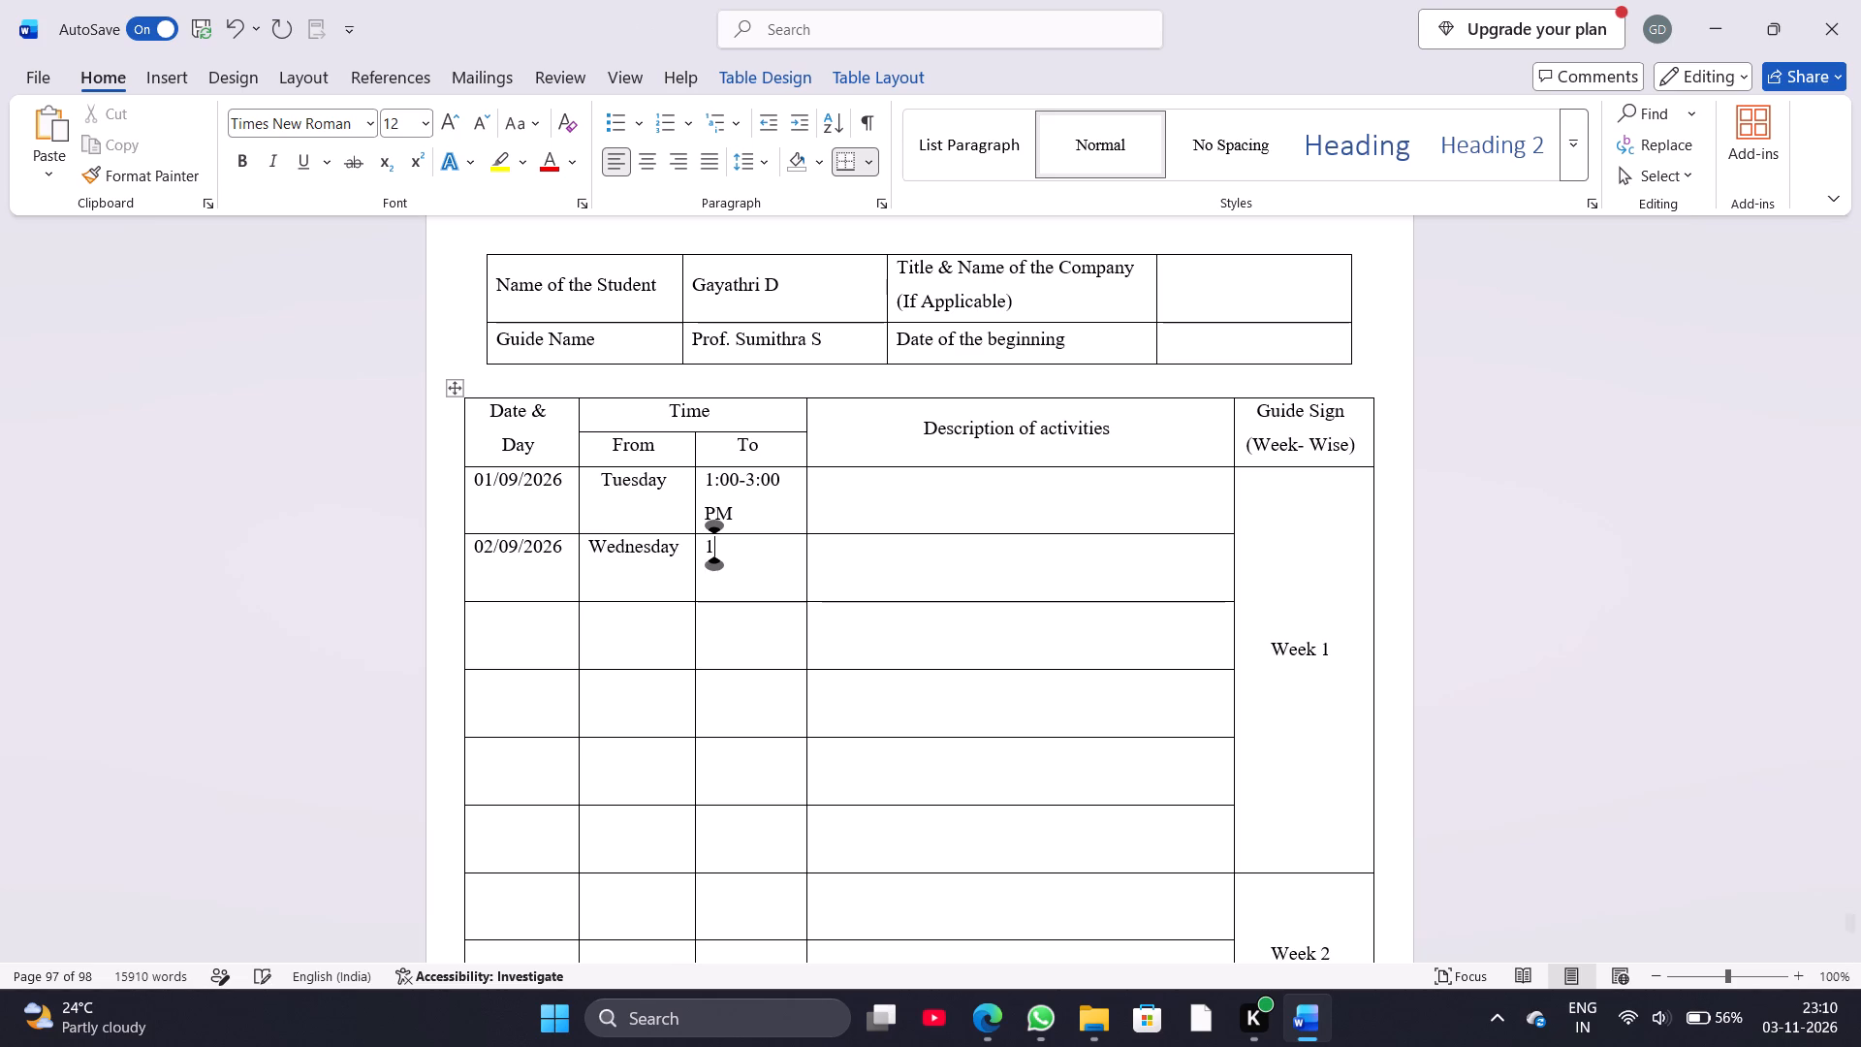
{"action": "key", "text": "shift+colon"}
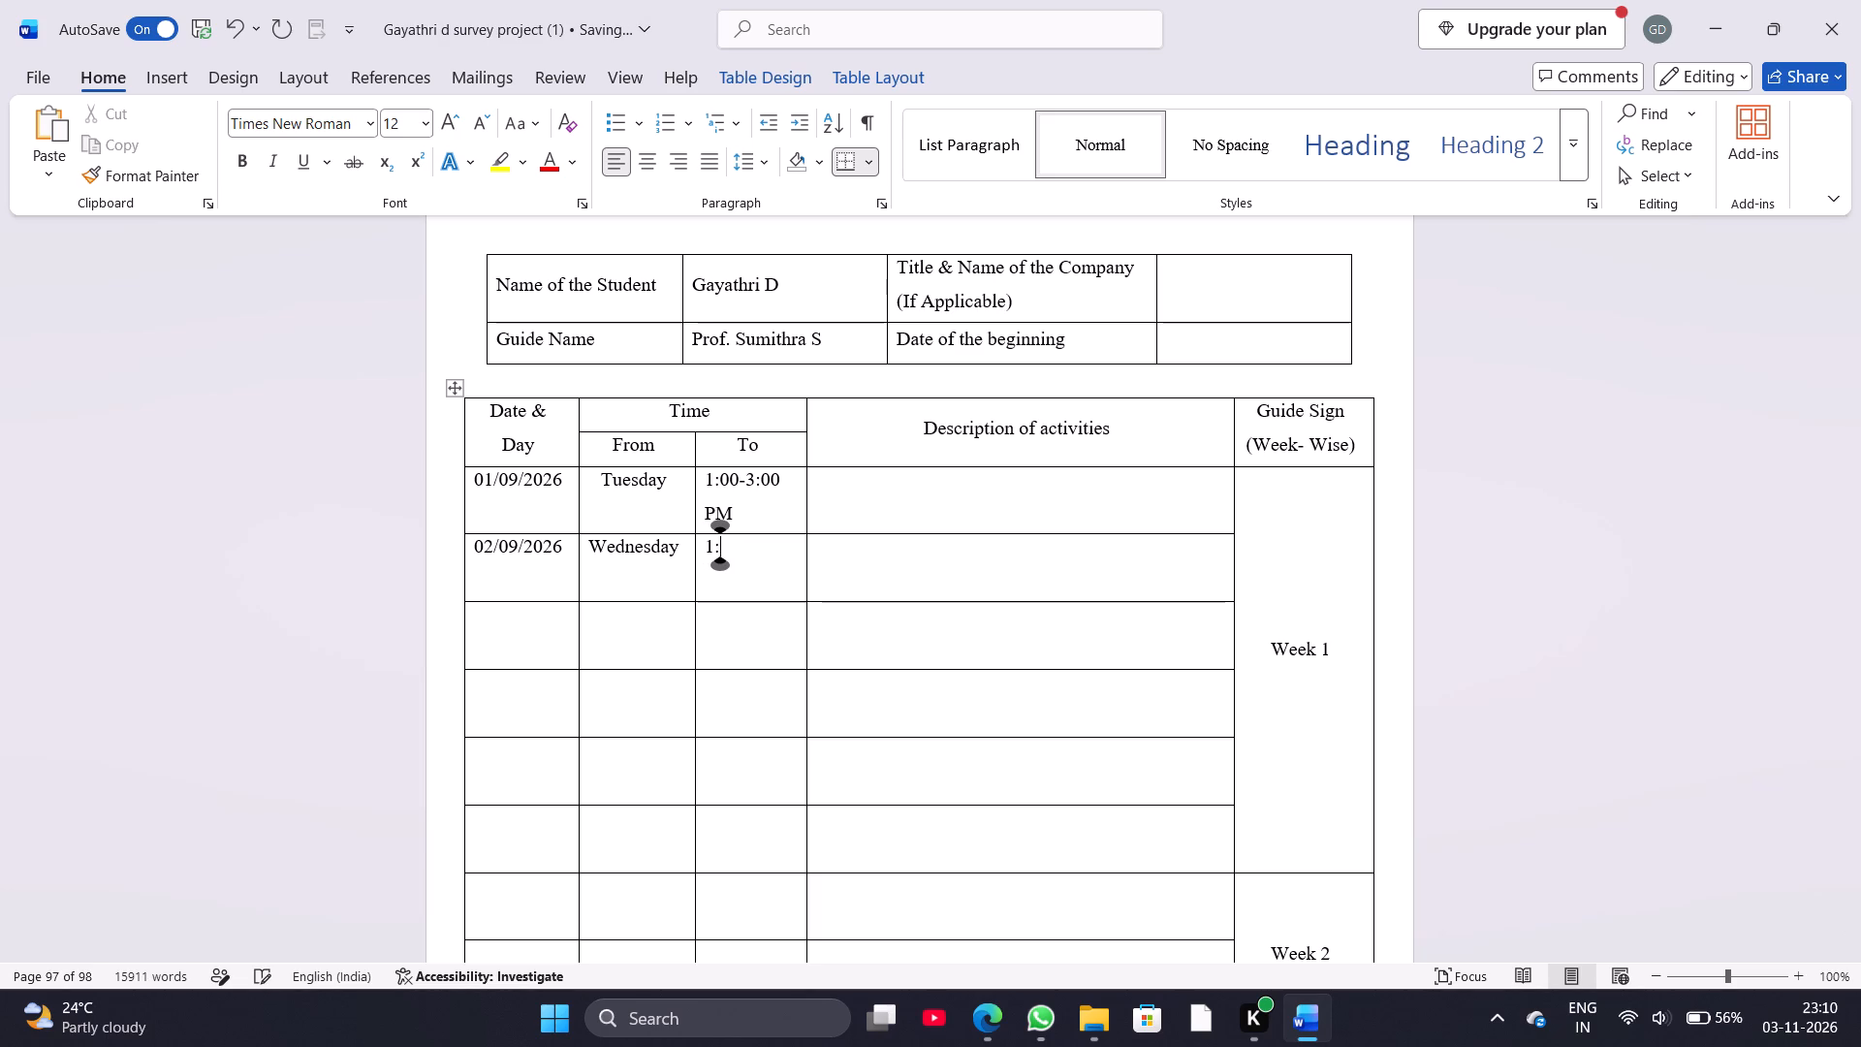
{"action": "type", "text": "00"}
{"action": "type", "text": "0-"}
{"action": "key", "text": "BackSpace"}
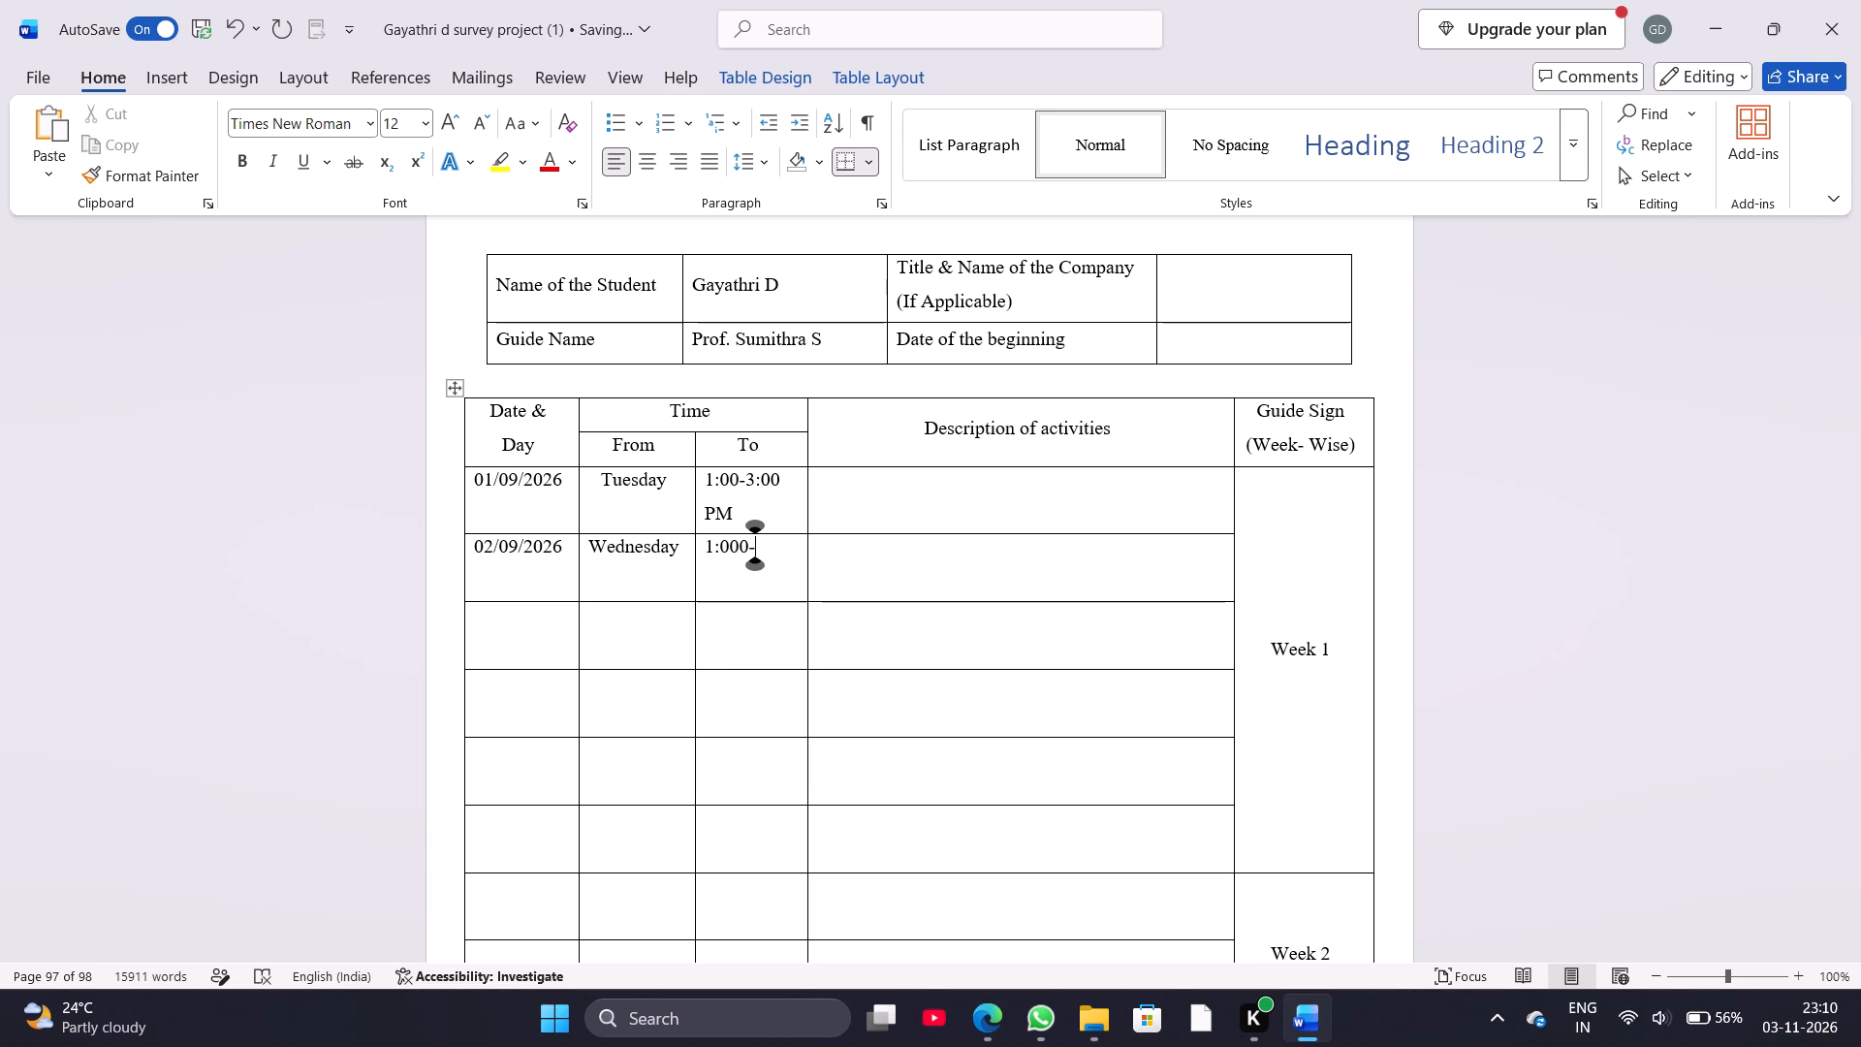
{"action": "key", "text": "BackSpace"}
{"action": "key", "text": "BackSpace"}
{"action": "key", "text": "0"}
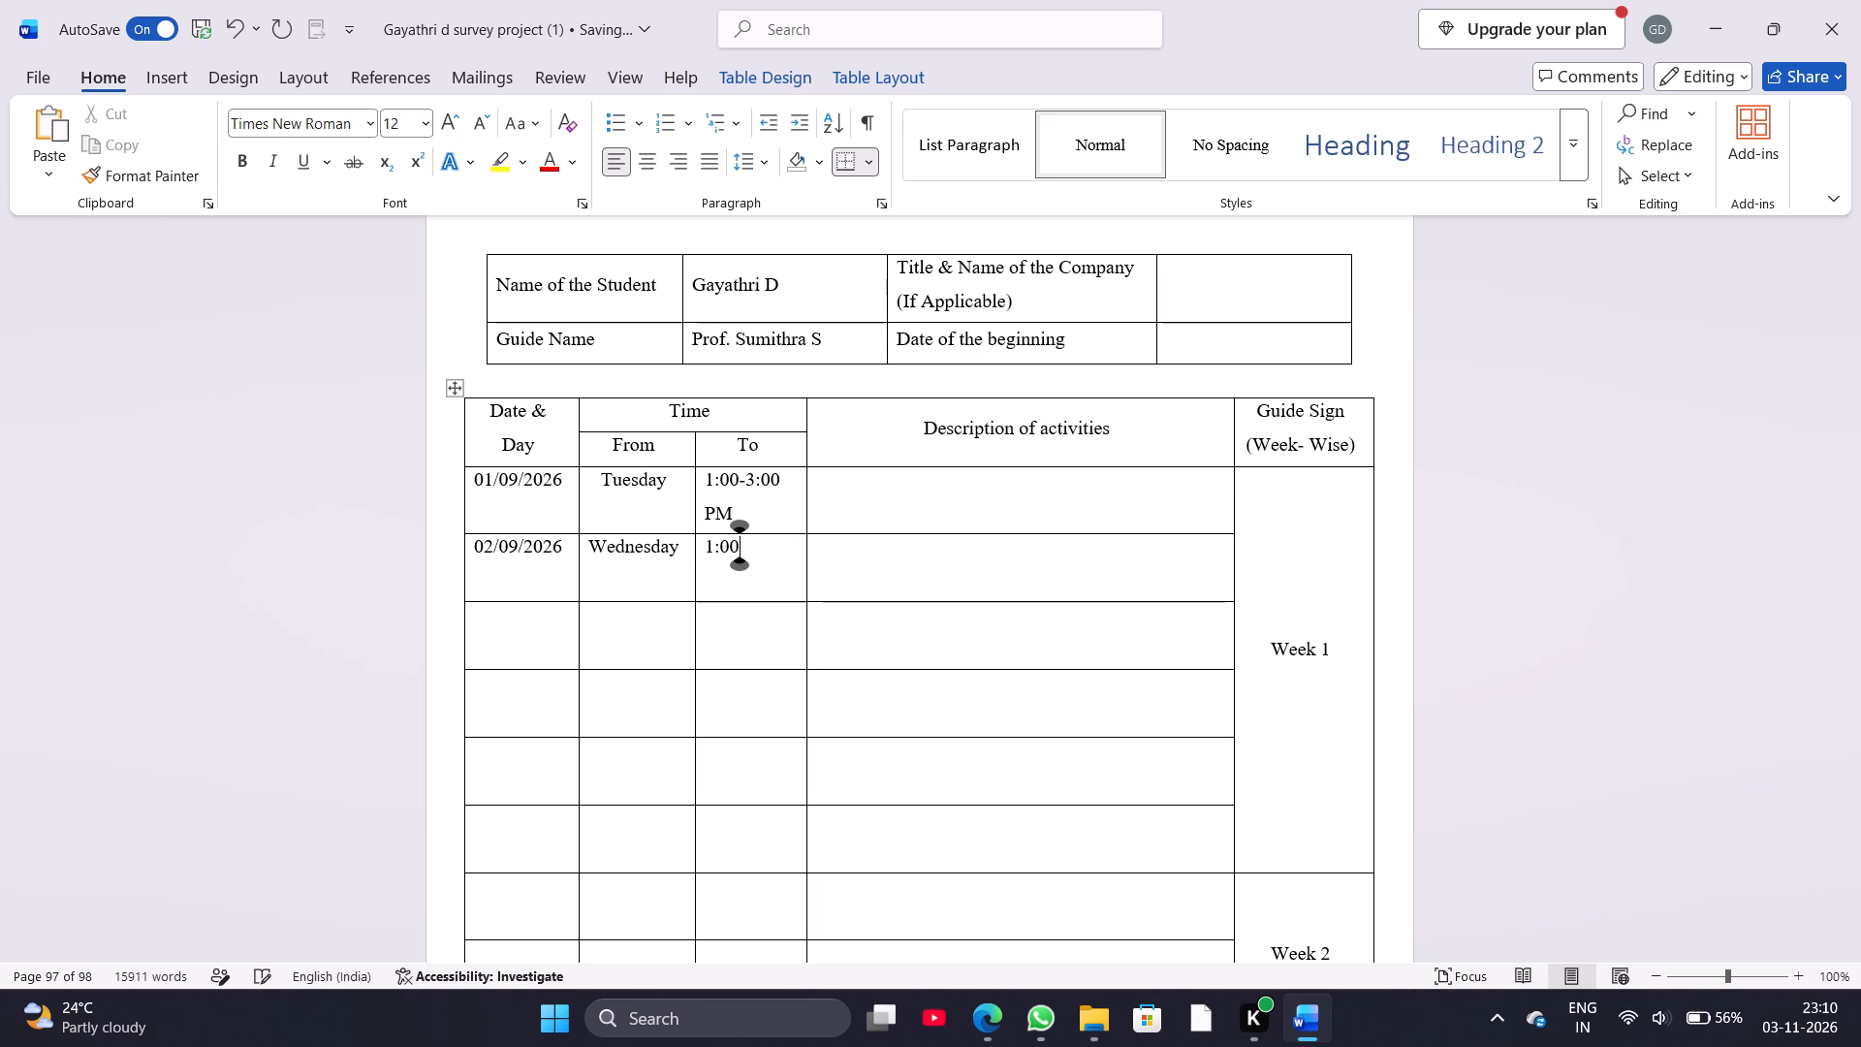
{"action": "key", "text": "minus"}
{"action": "key", "text": "3"}
{"action": "key", "text": "semicolon"}
{"action": "key", "text": "BackSpace"}
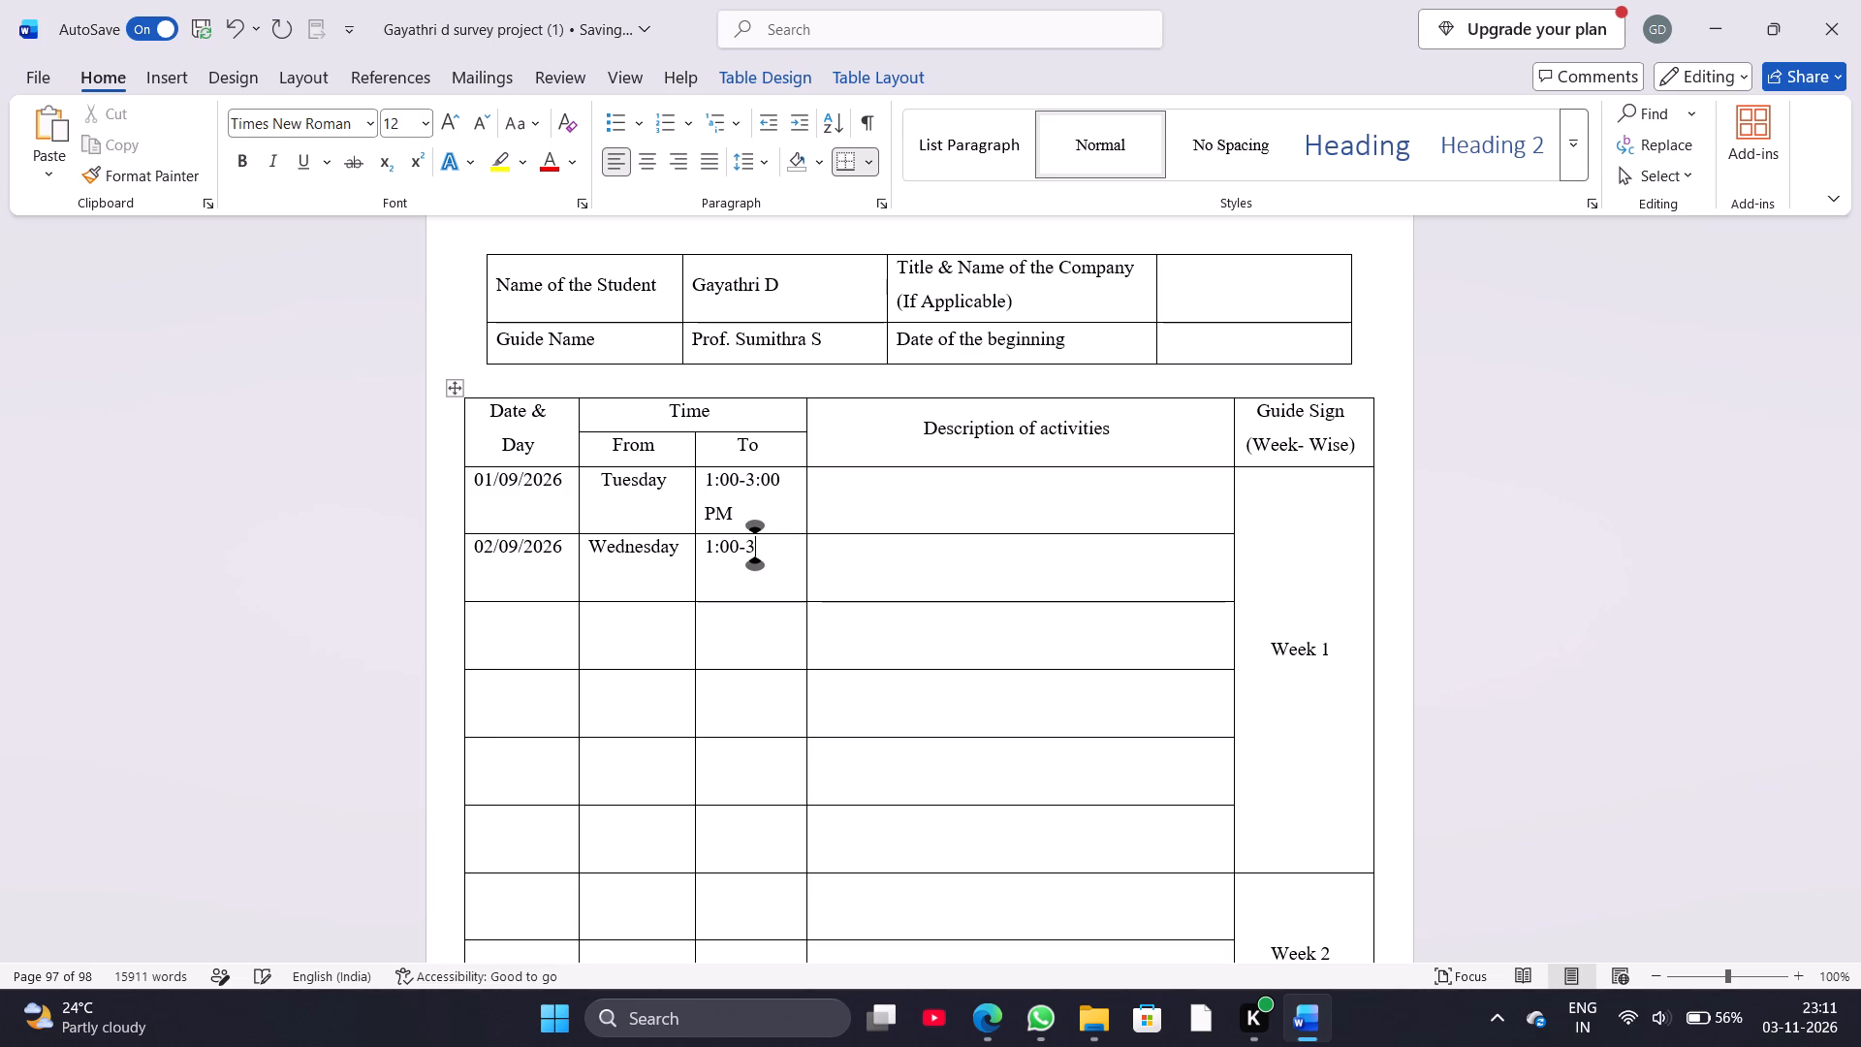
{"action": "key", "text": "shift+colon"}
{"action": "type", "text": "00"}
{"action": "key", "text": "Return"}
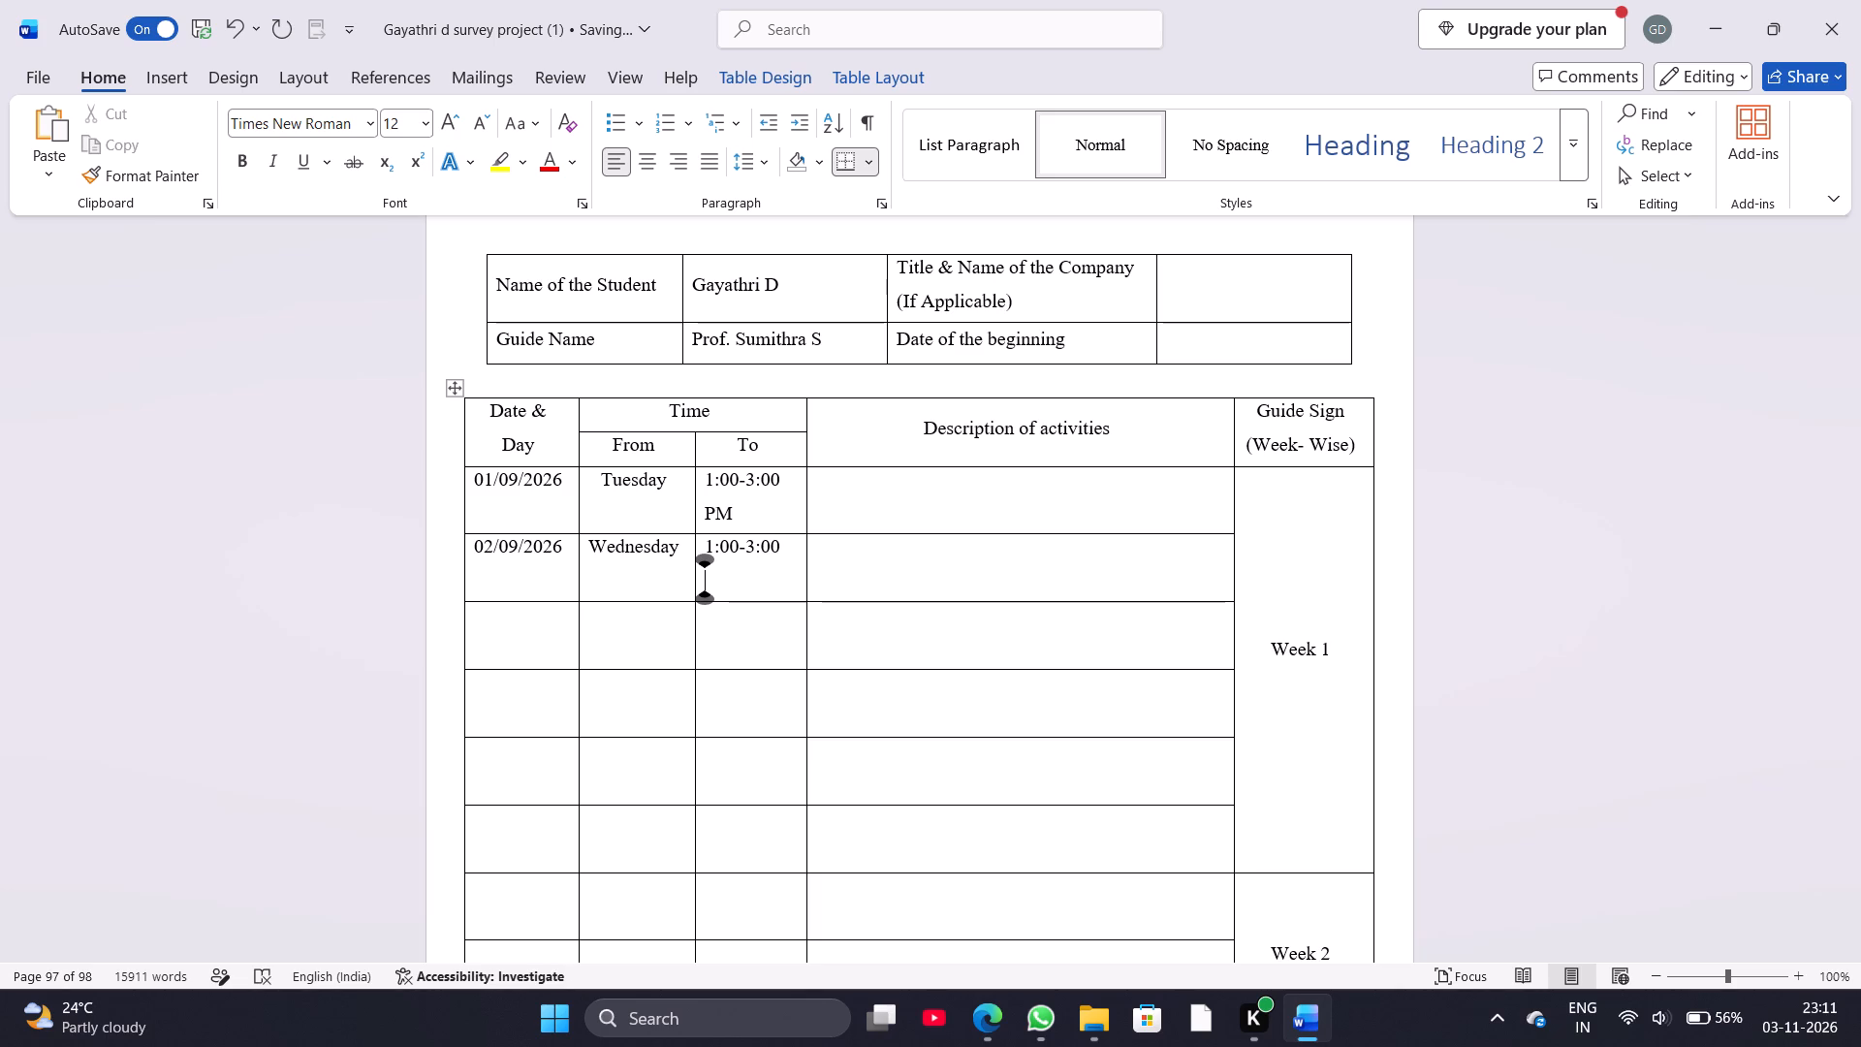
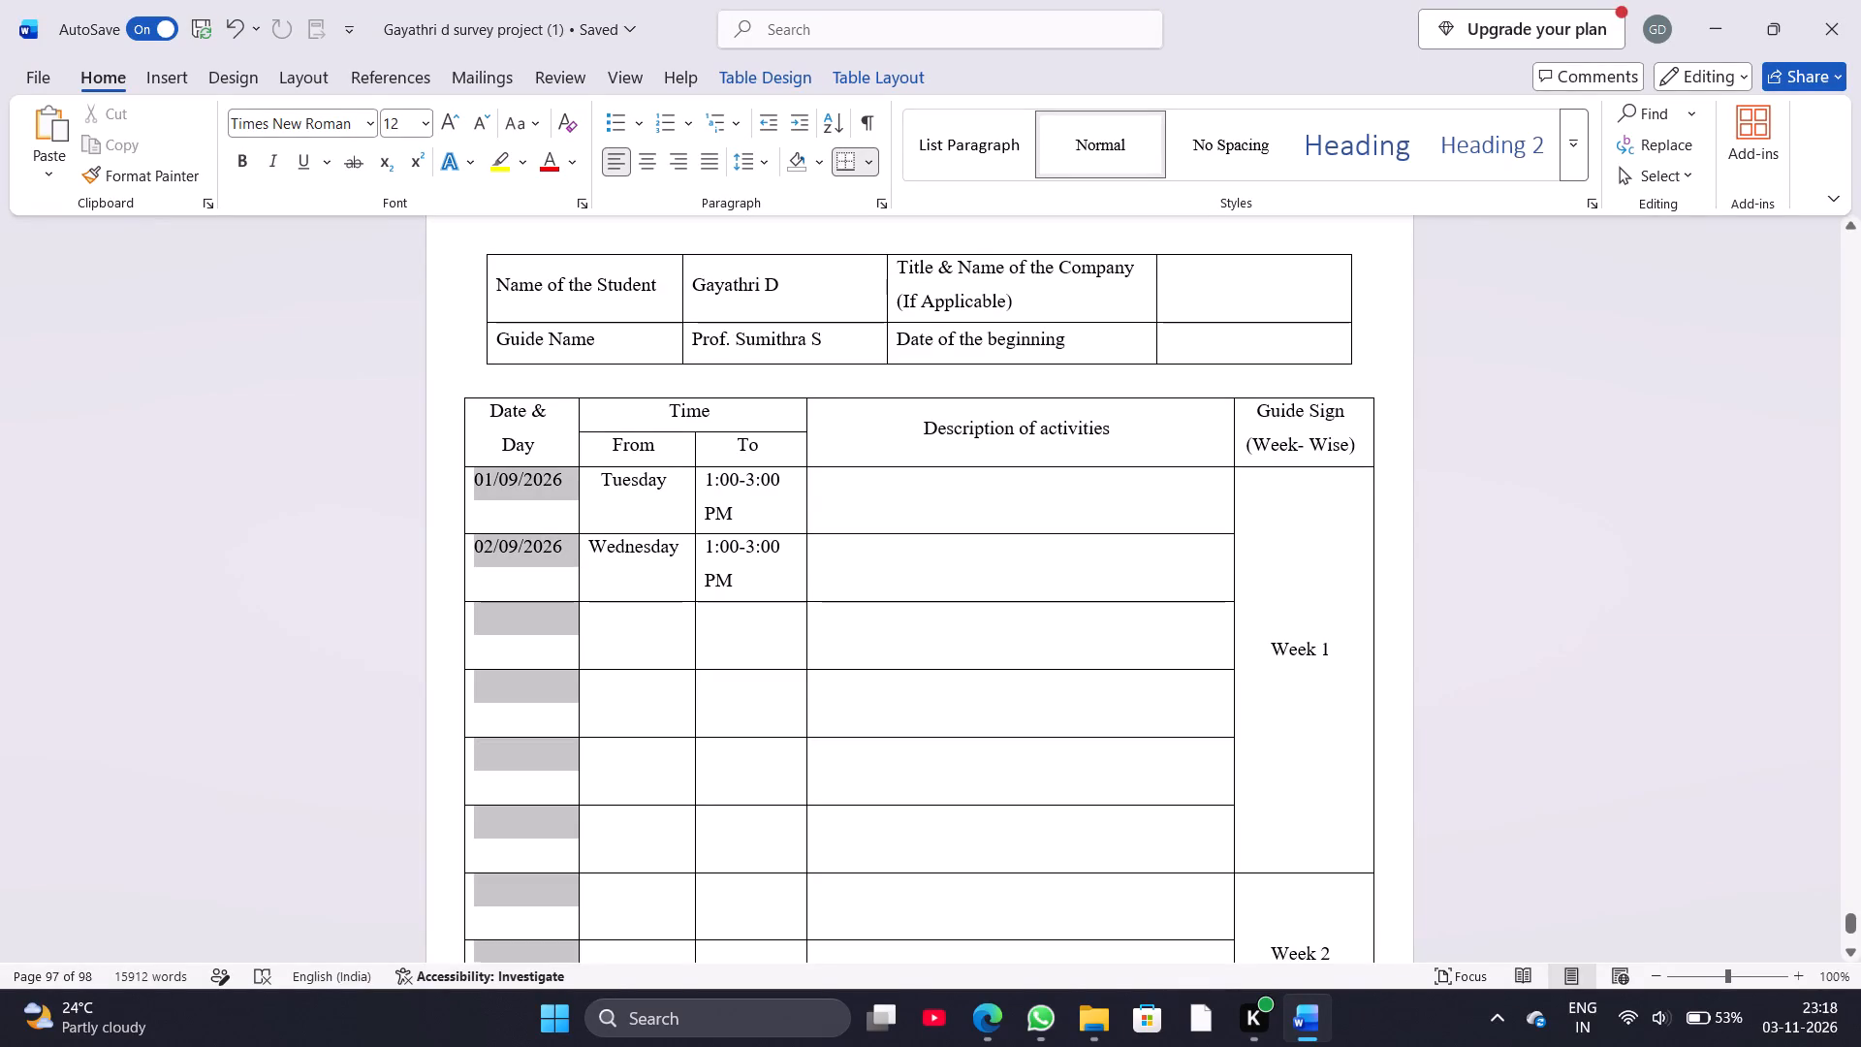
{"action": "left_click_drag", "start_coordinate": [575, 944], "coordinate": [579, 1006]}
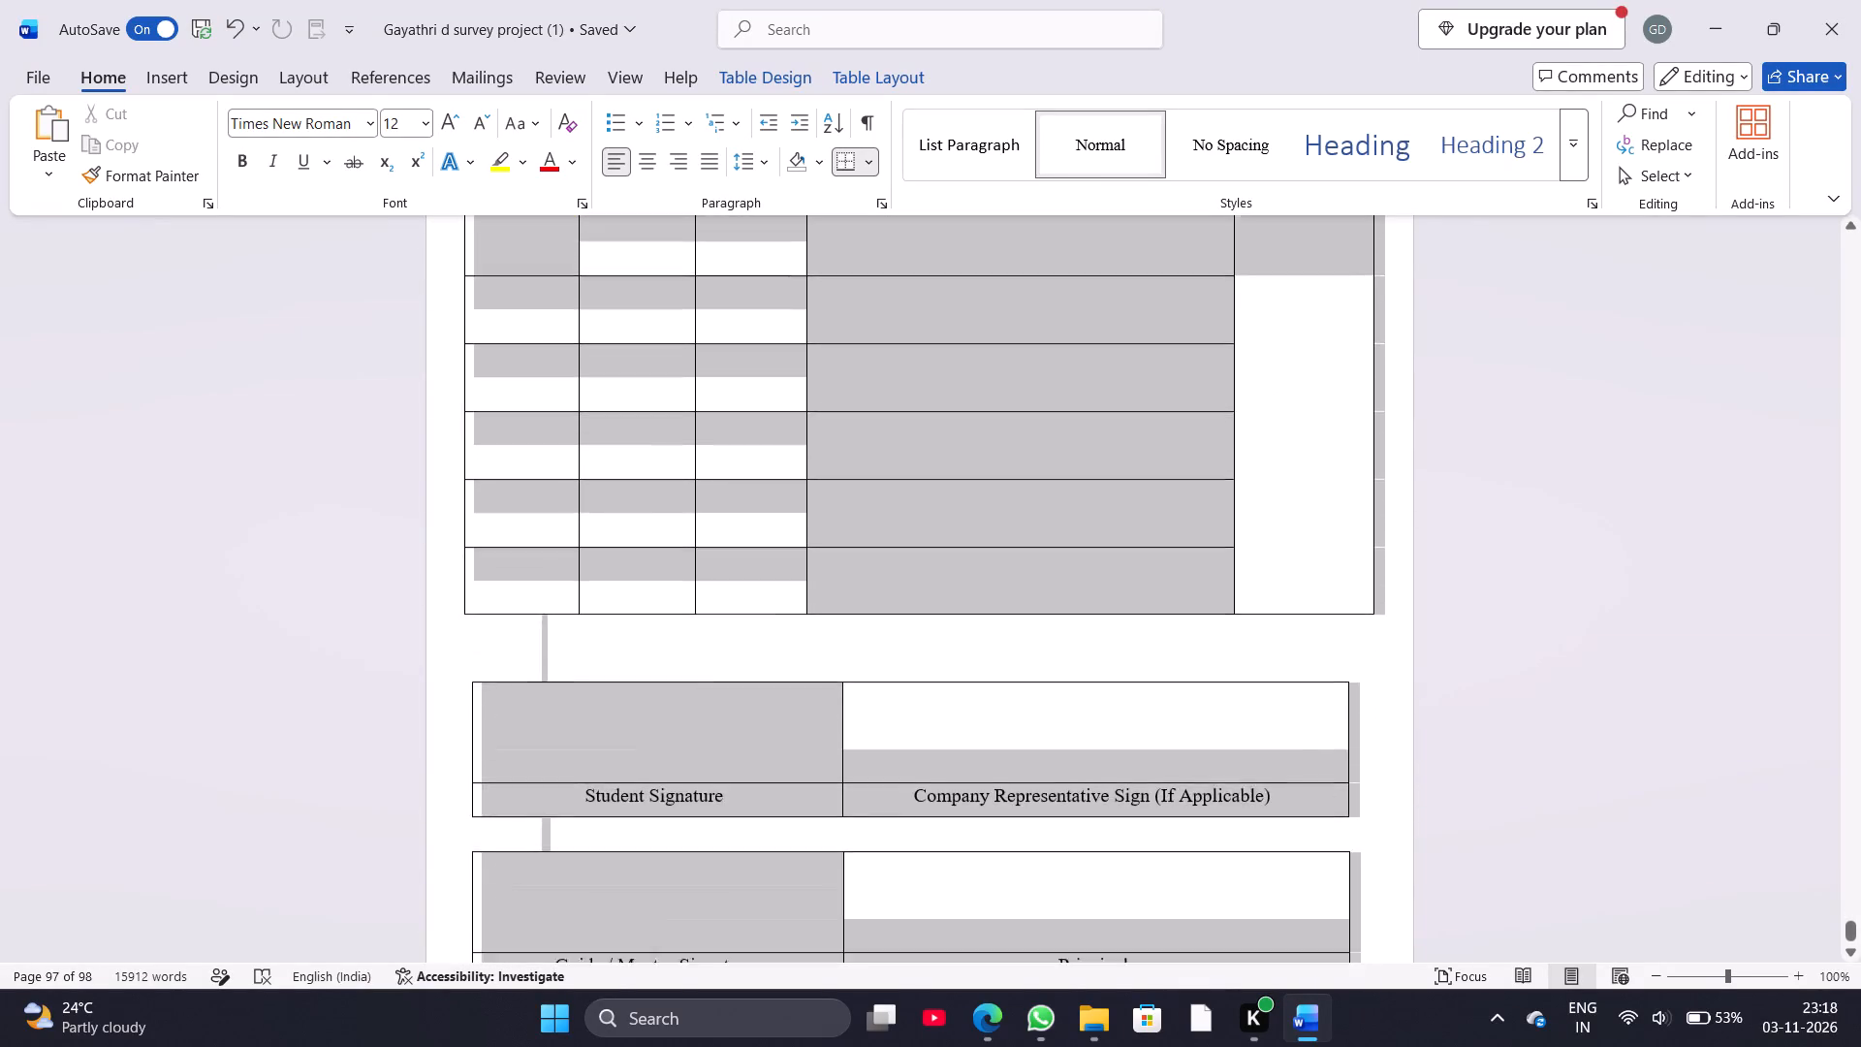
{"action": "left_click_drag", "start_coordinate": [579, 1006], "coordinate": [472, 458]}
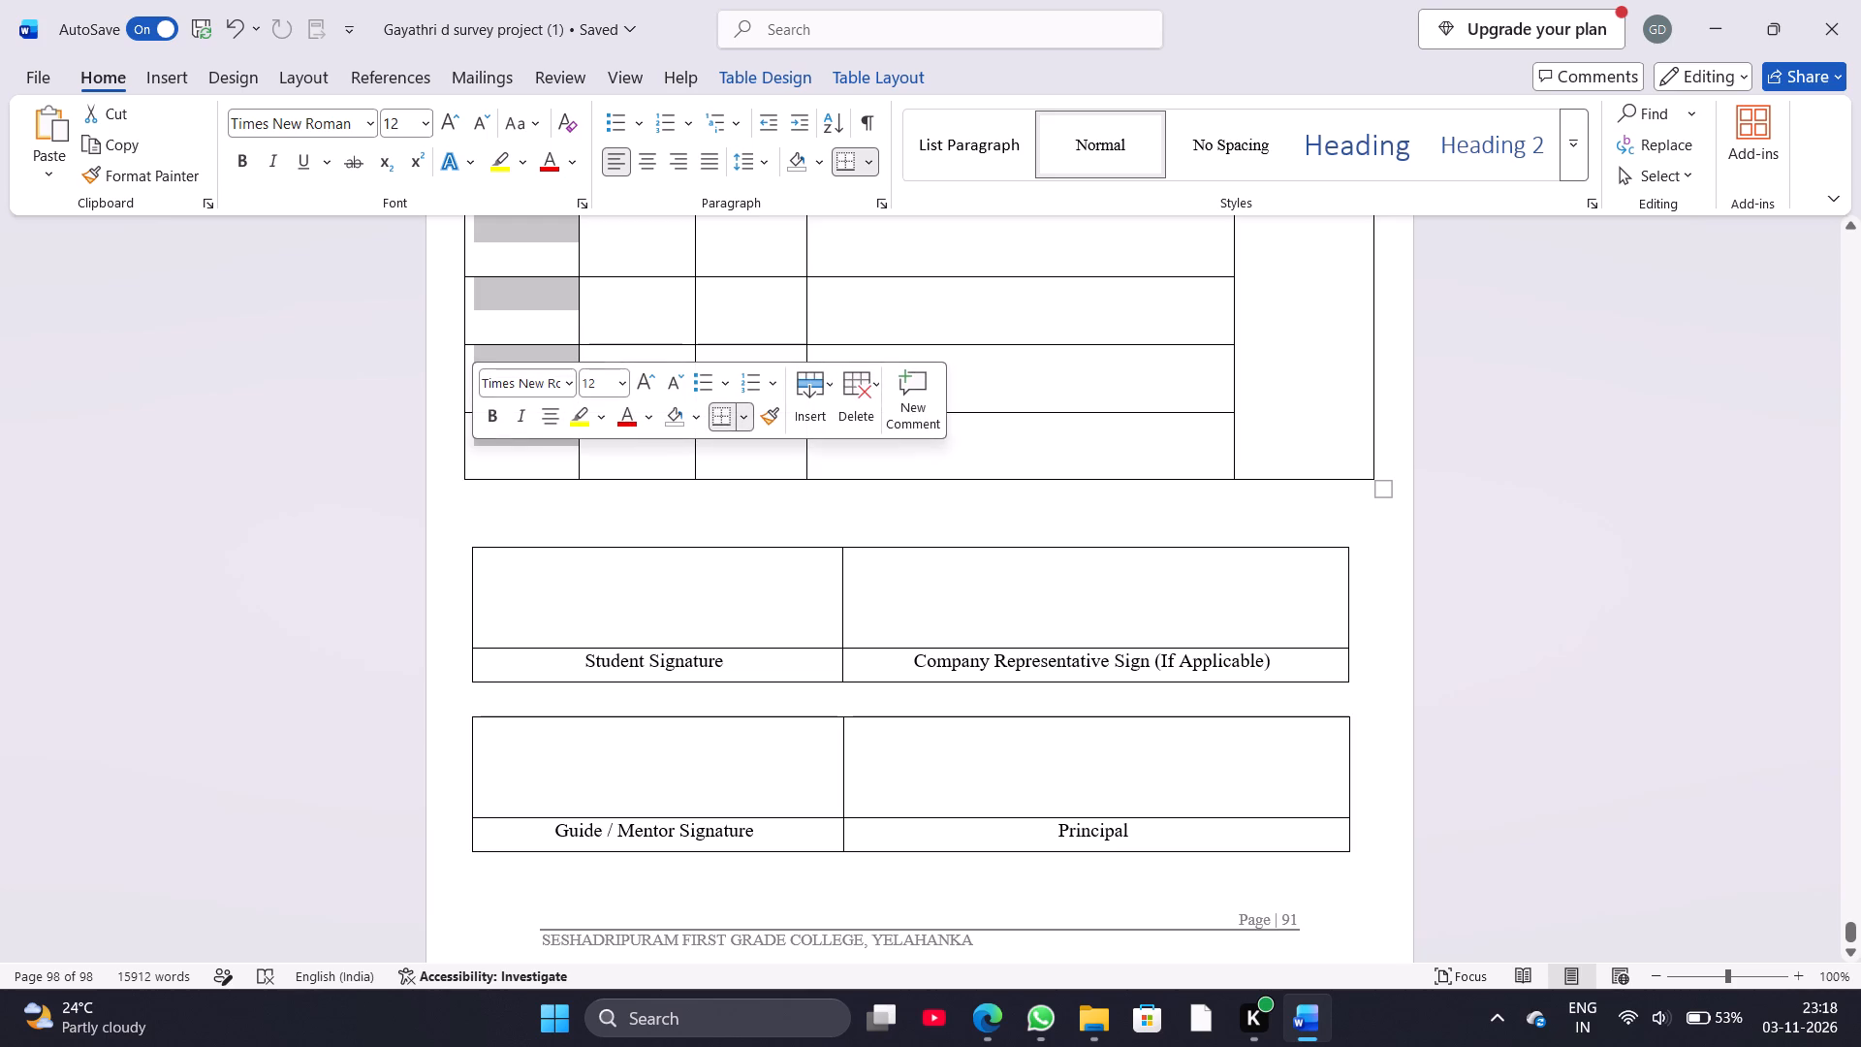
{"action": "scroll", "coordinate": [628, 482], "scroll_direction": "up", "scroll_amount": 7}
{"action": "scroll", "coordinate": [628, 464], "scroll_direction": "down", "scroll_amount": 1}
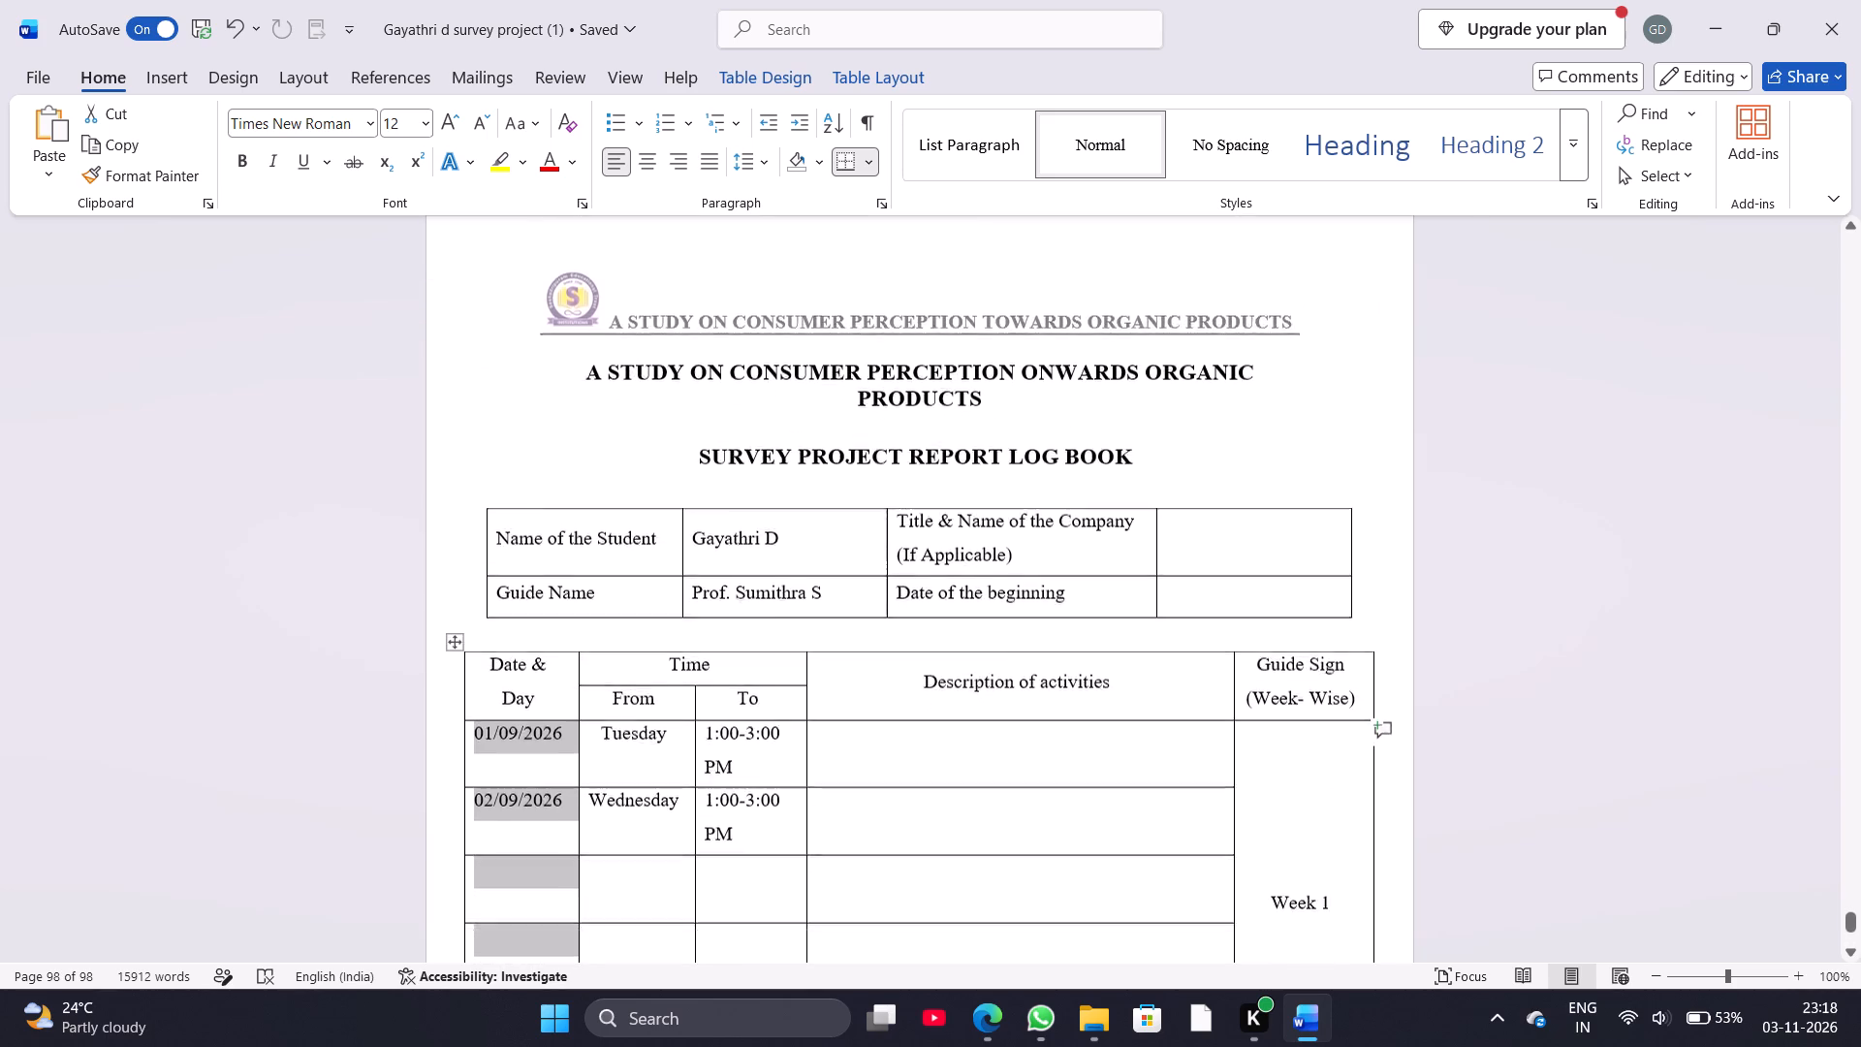
Begin the activity description for 01/09/2026 in the first Week 1 row with "Selected the project topic".
{"action": "scroll", "coordinate": [628, 464], "scroll_direction": "down", "scroll_amount": 1}
{"action": "left_click", "coordinate": [840, 571]}
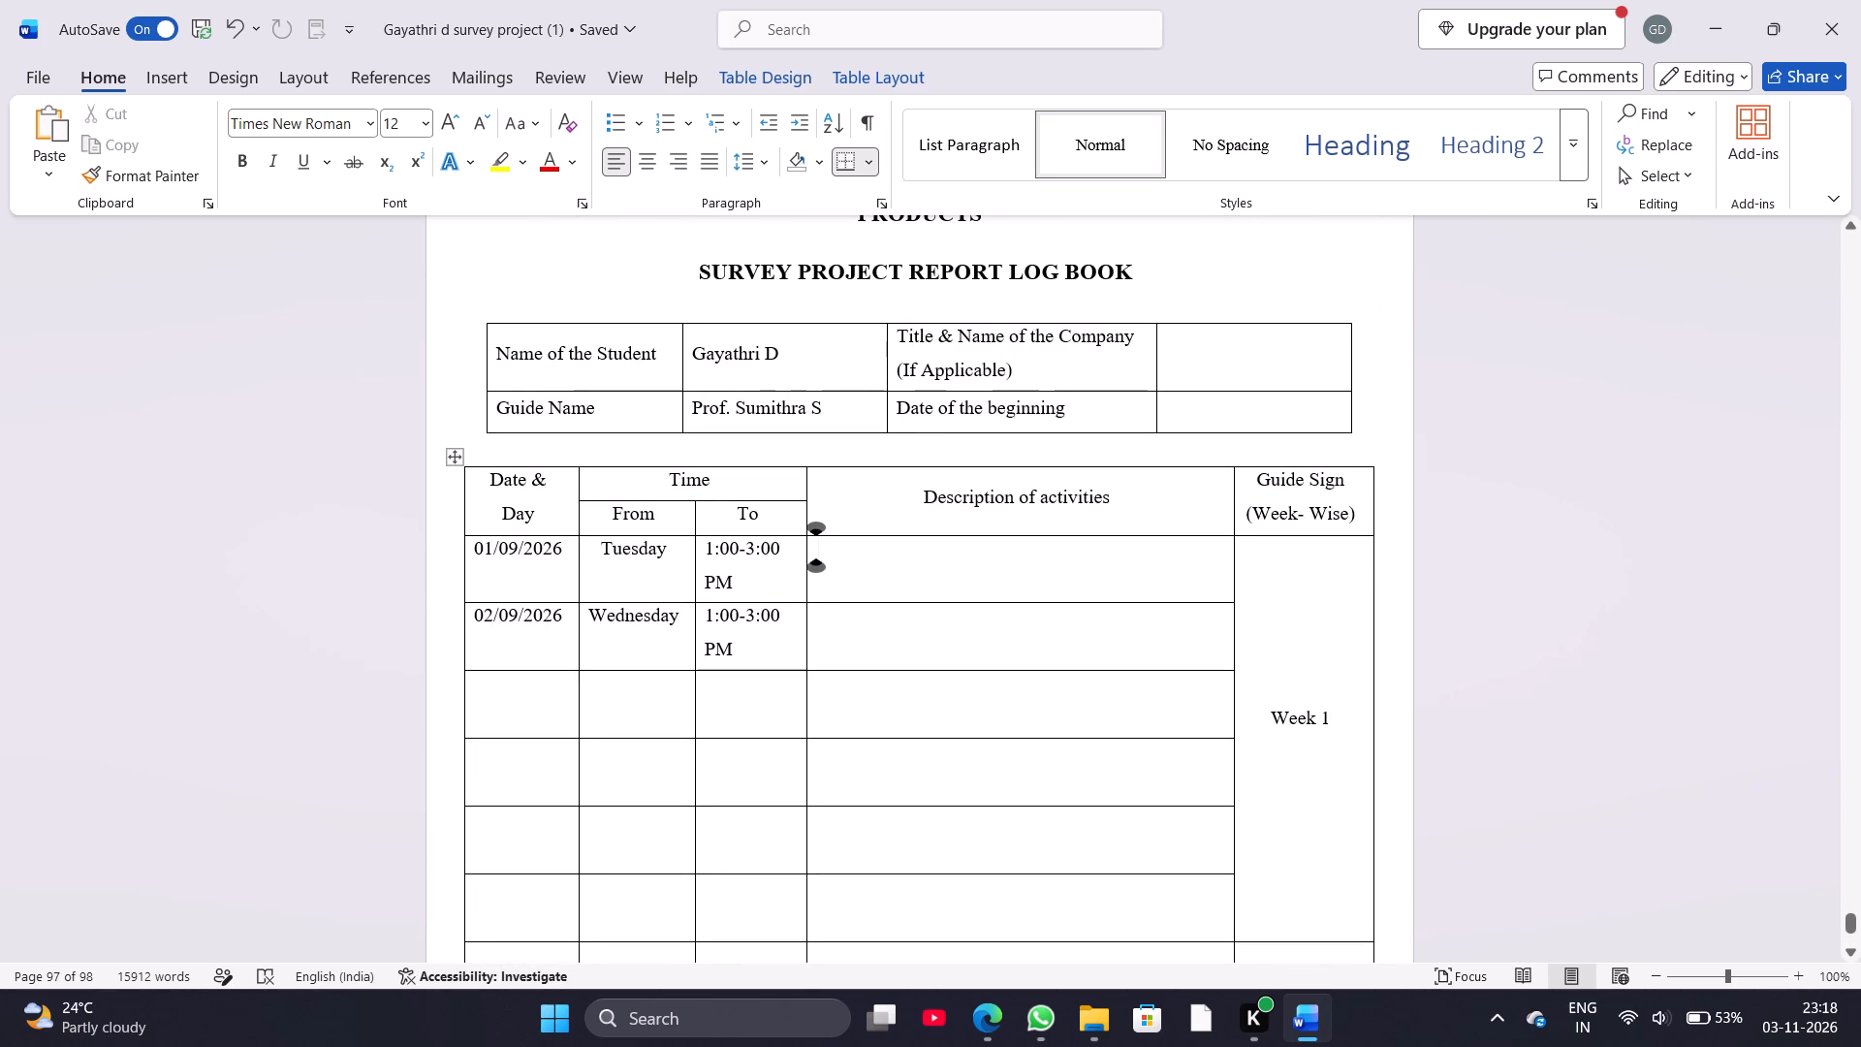
{"action": "type", "text": "selected"}
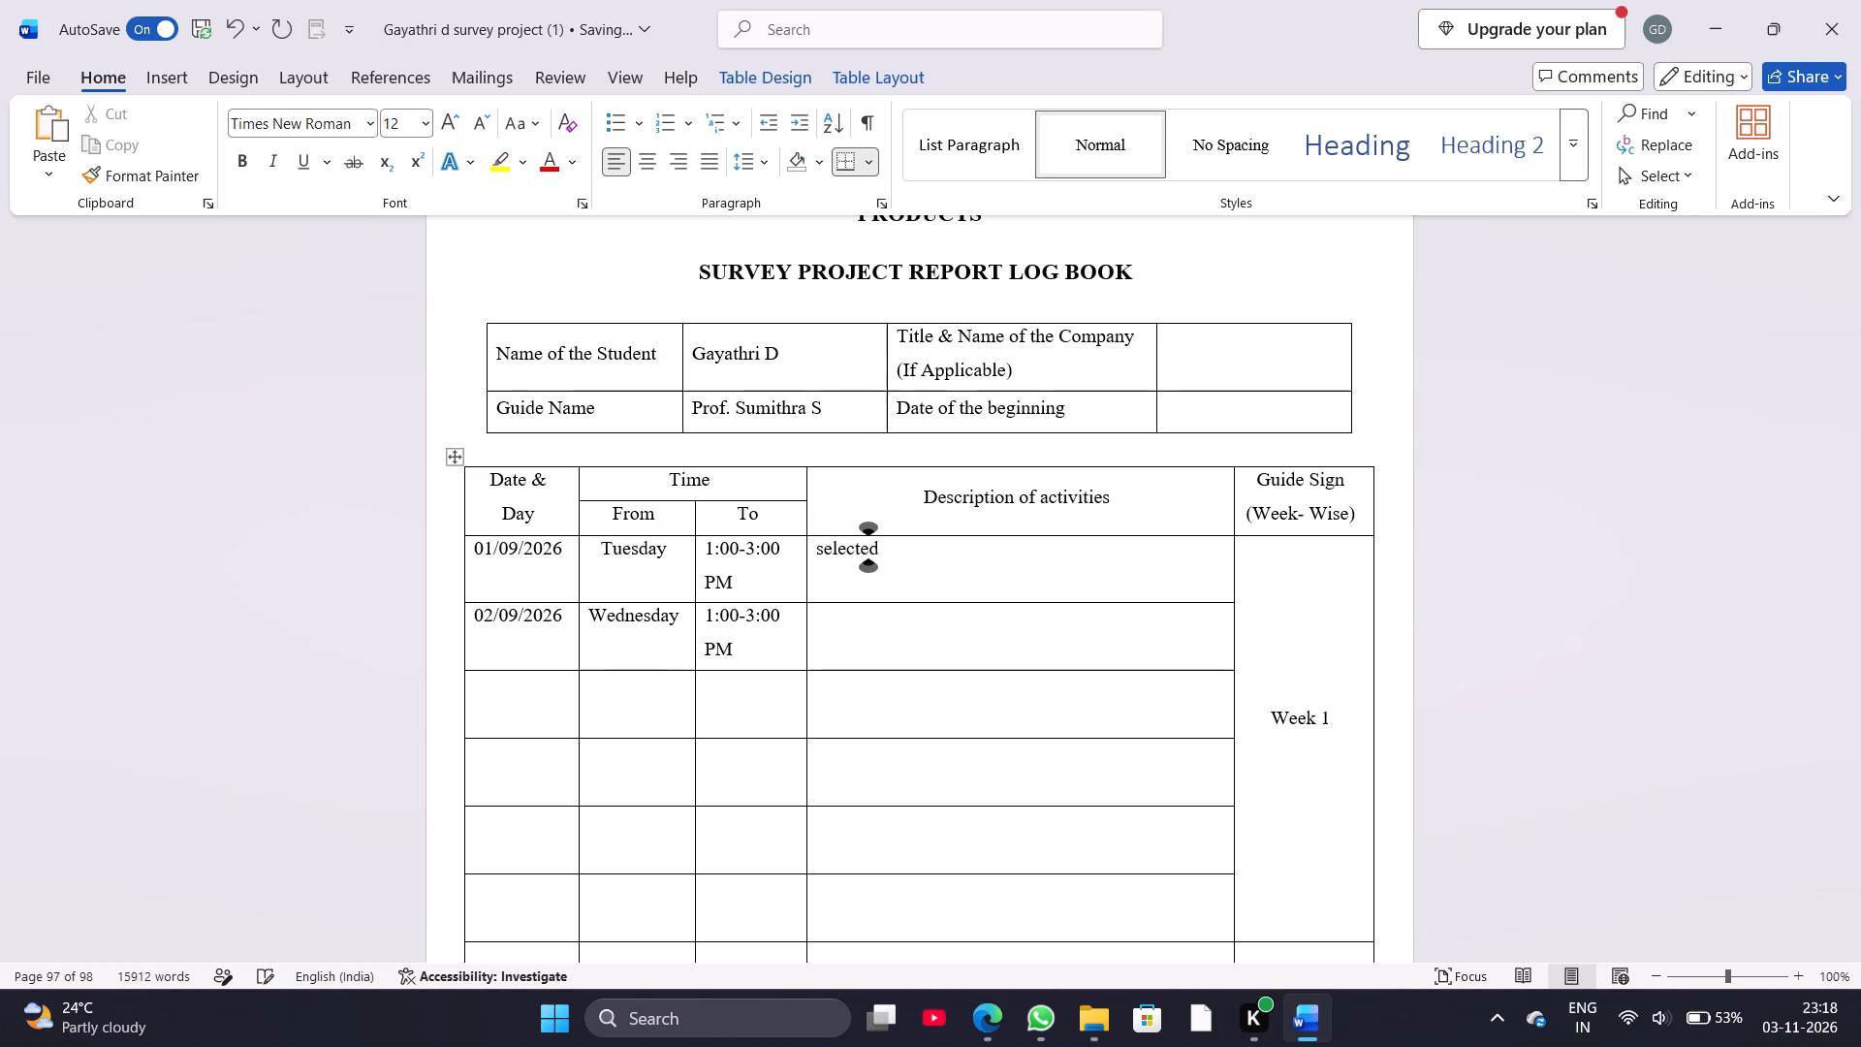
{"action": "key", "text": "space"}
{"action": "type", "text": "the project"}
{"action": "key", "text": "space"}
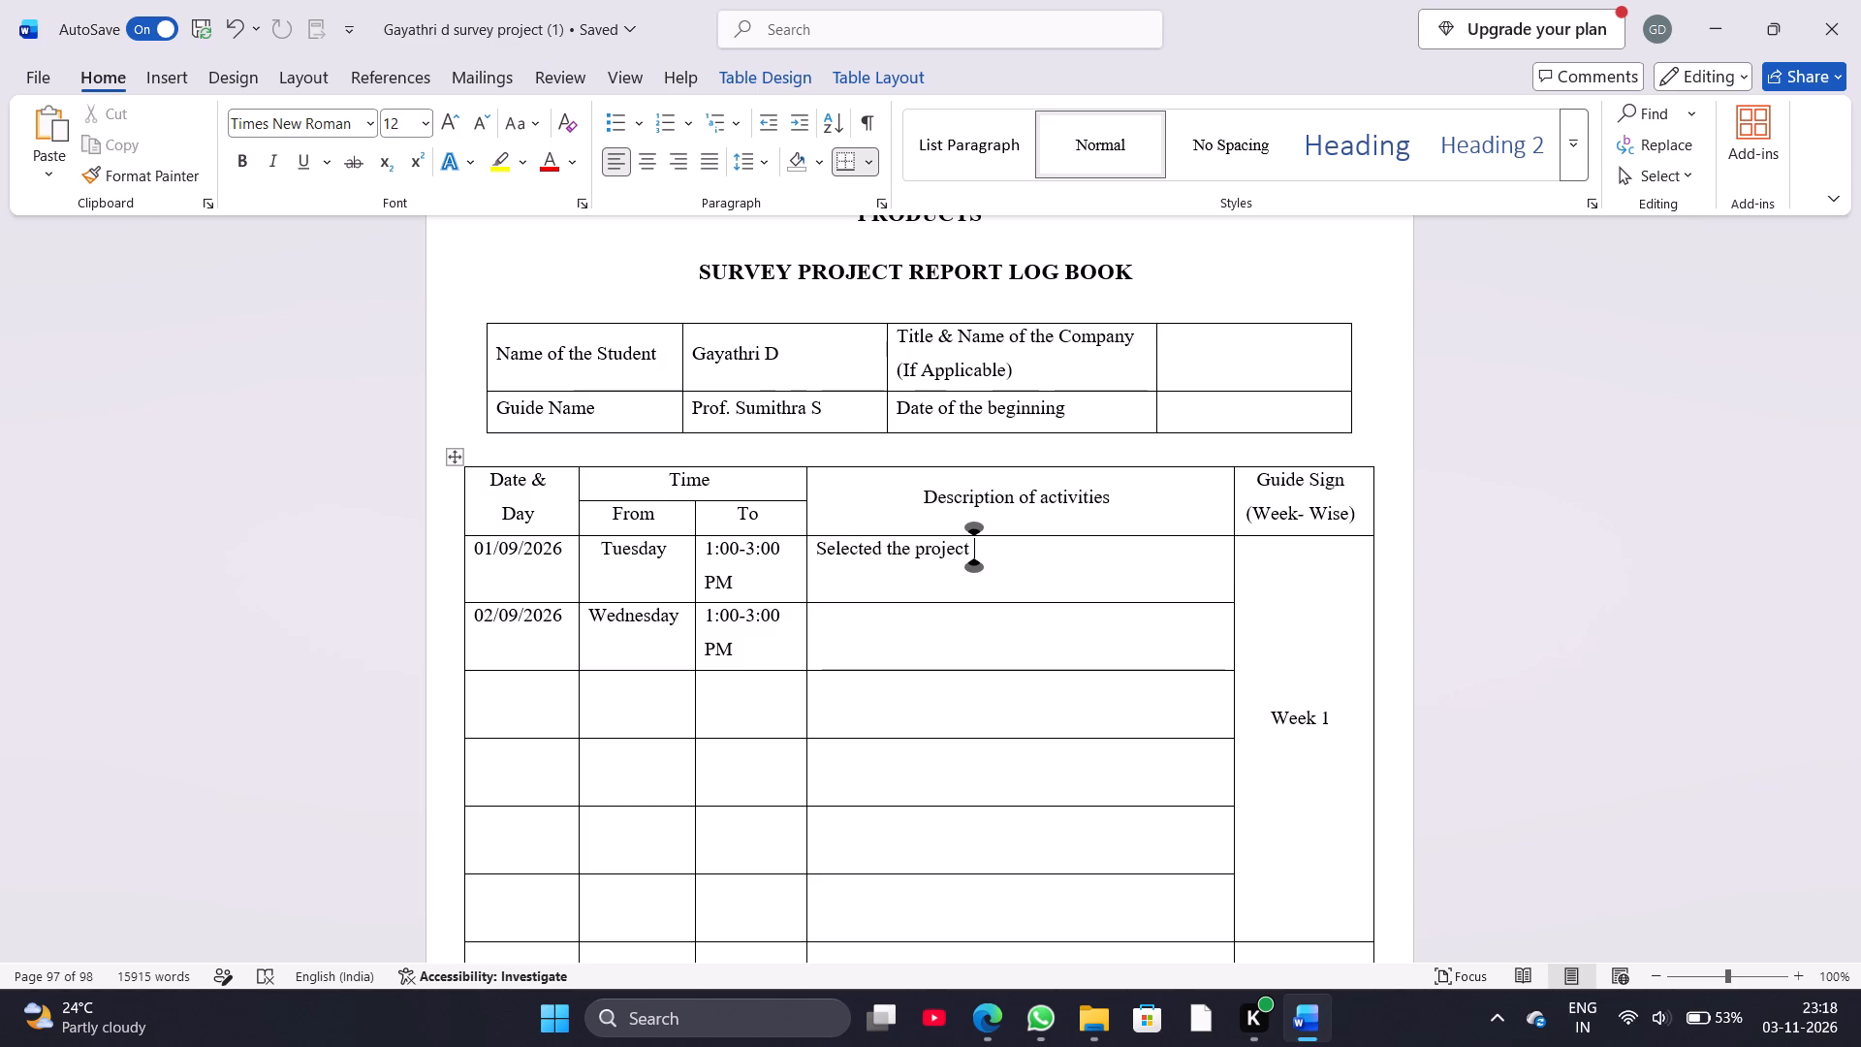
{"action": "type", "text": "ti"}
{"action": "key", "text": "BackSpace"}
{"action": "type", "text": "opic"}
{"action": "key", "text": "space"}
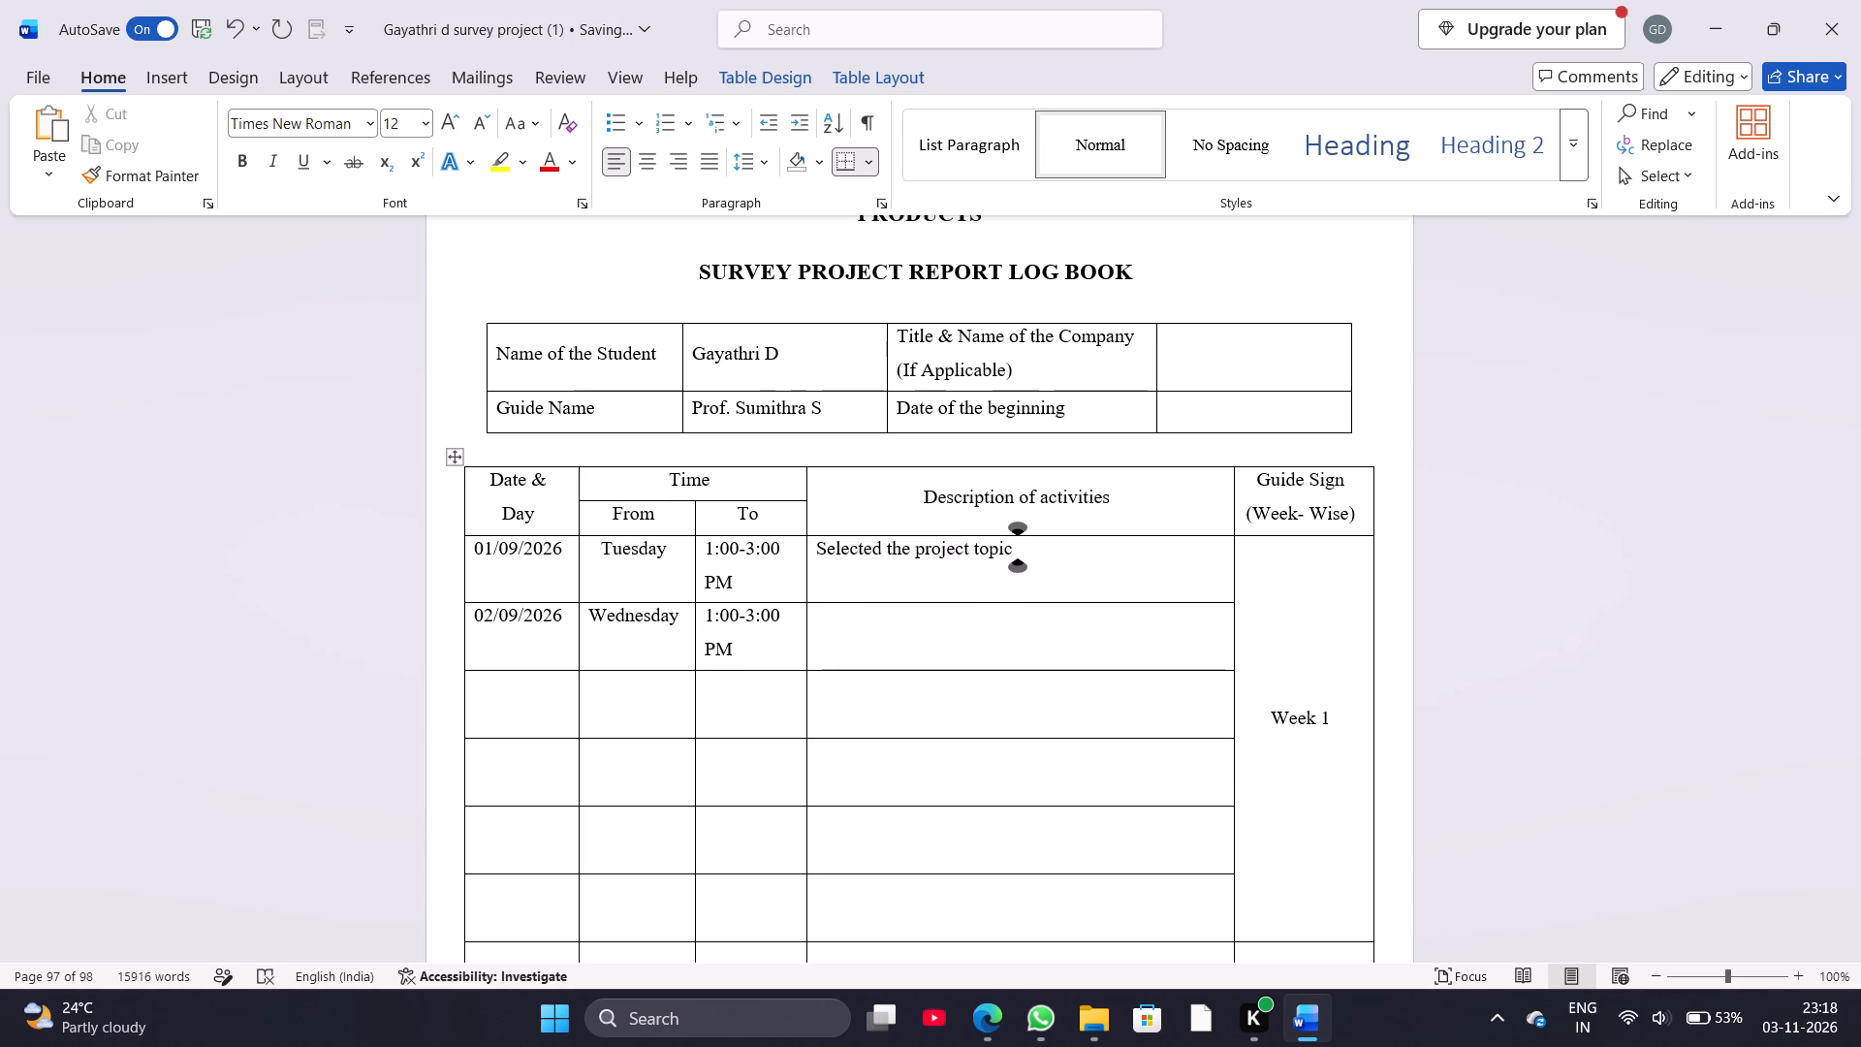
Continue the 01/09/2026 activity description with "and discussed its importance".
{"action": "type", "text": "and dic"}
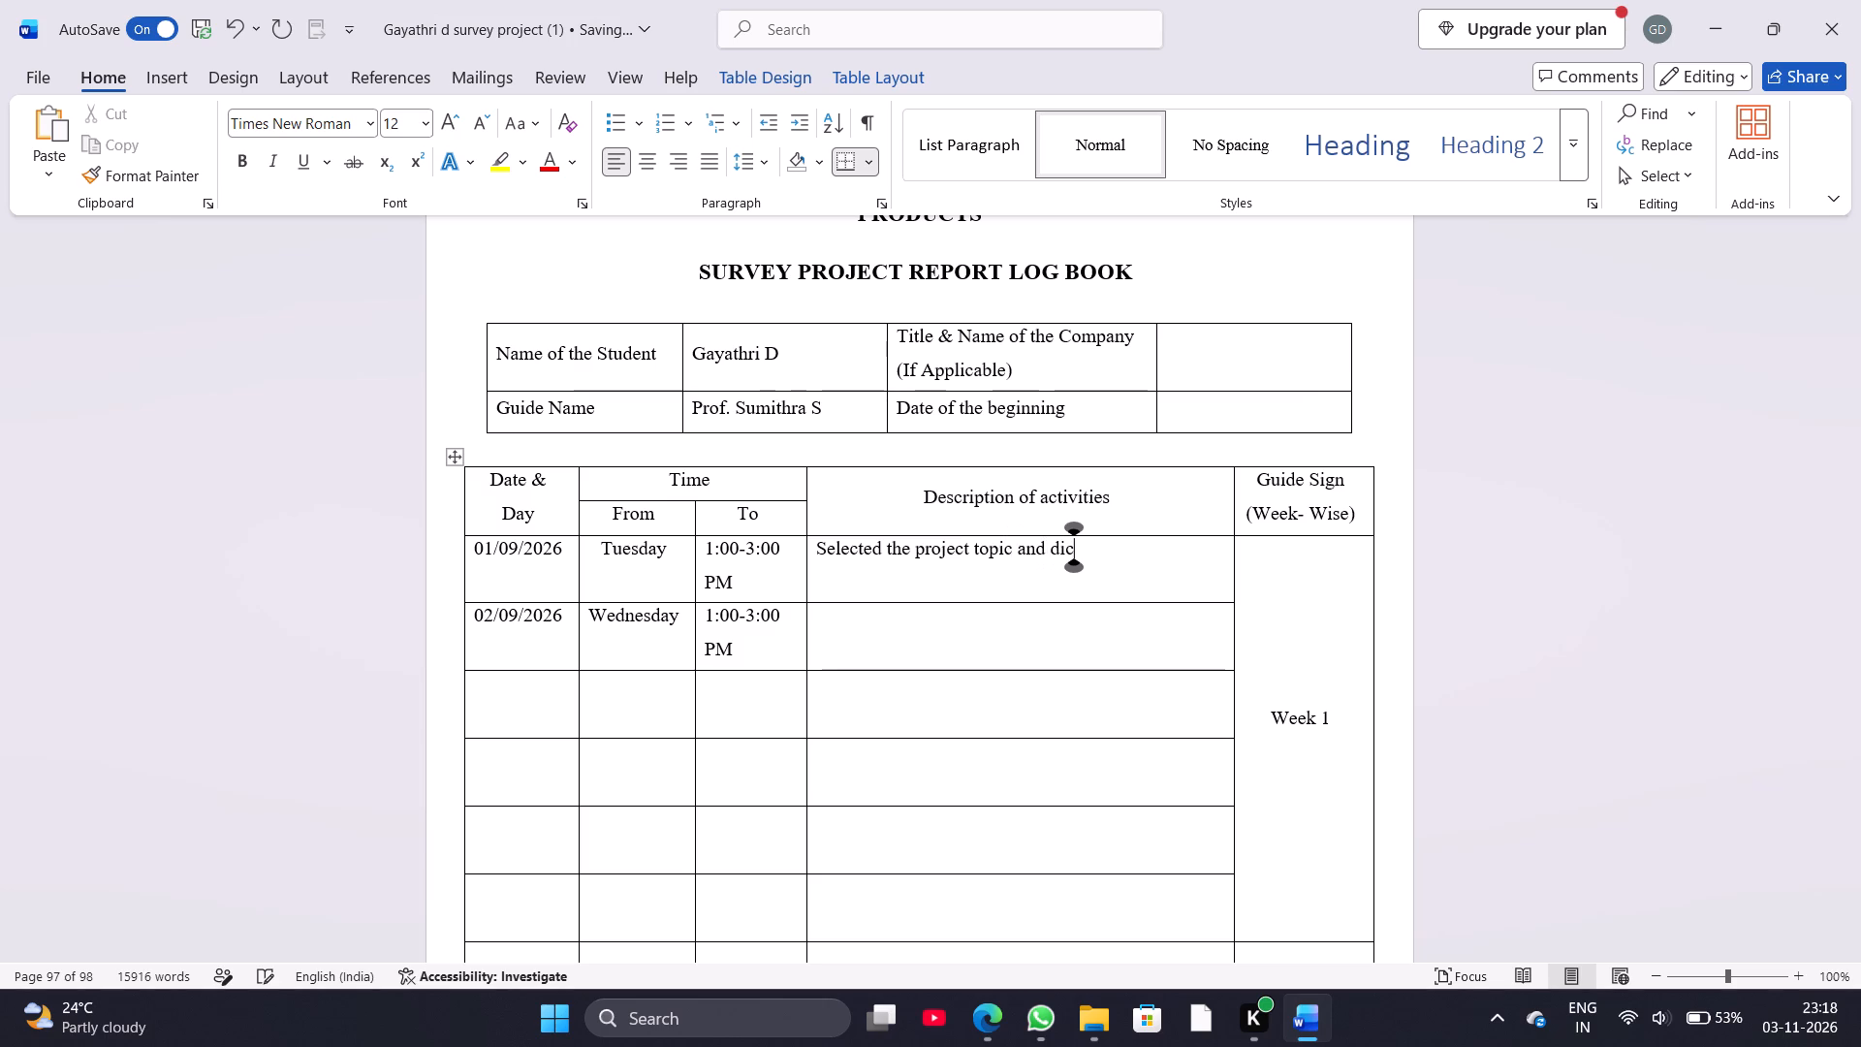
{"action": "type", "text": "ussed"}
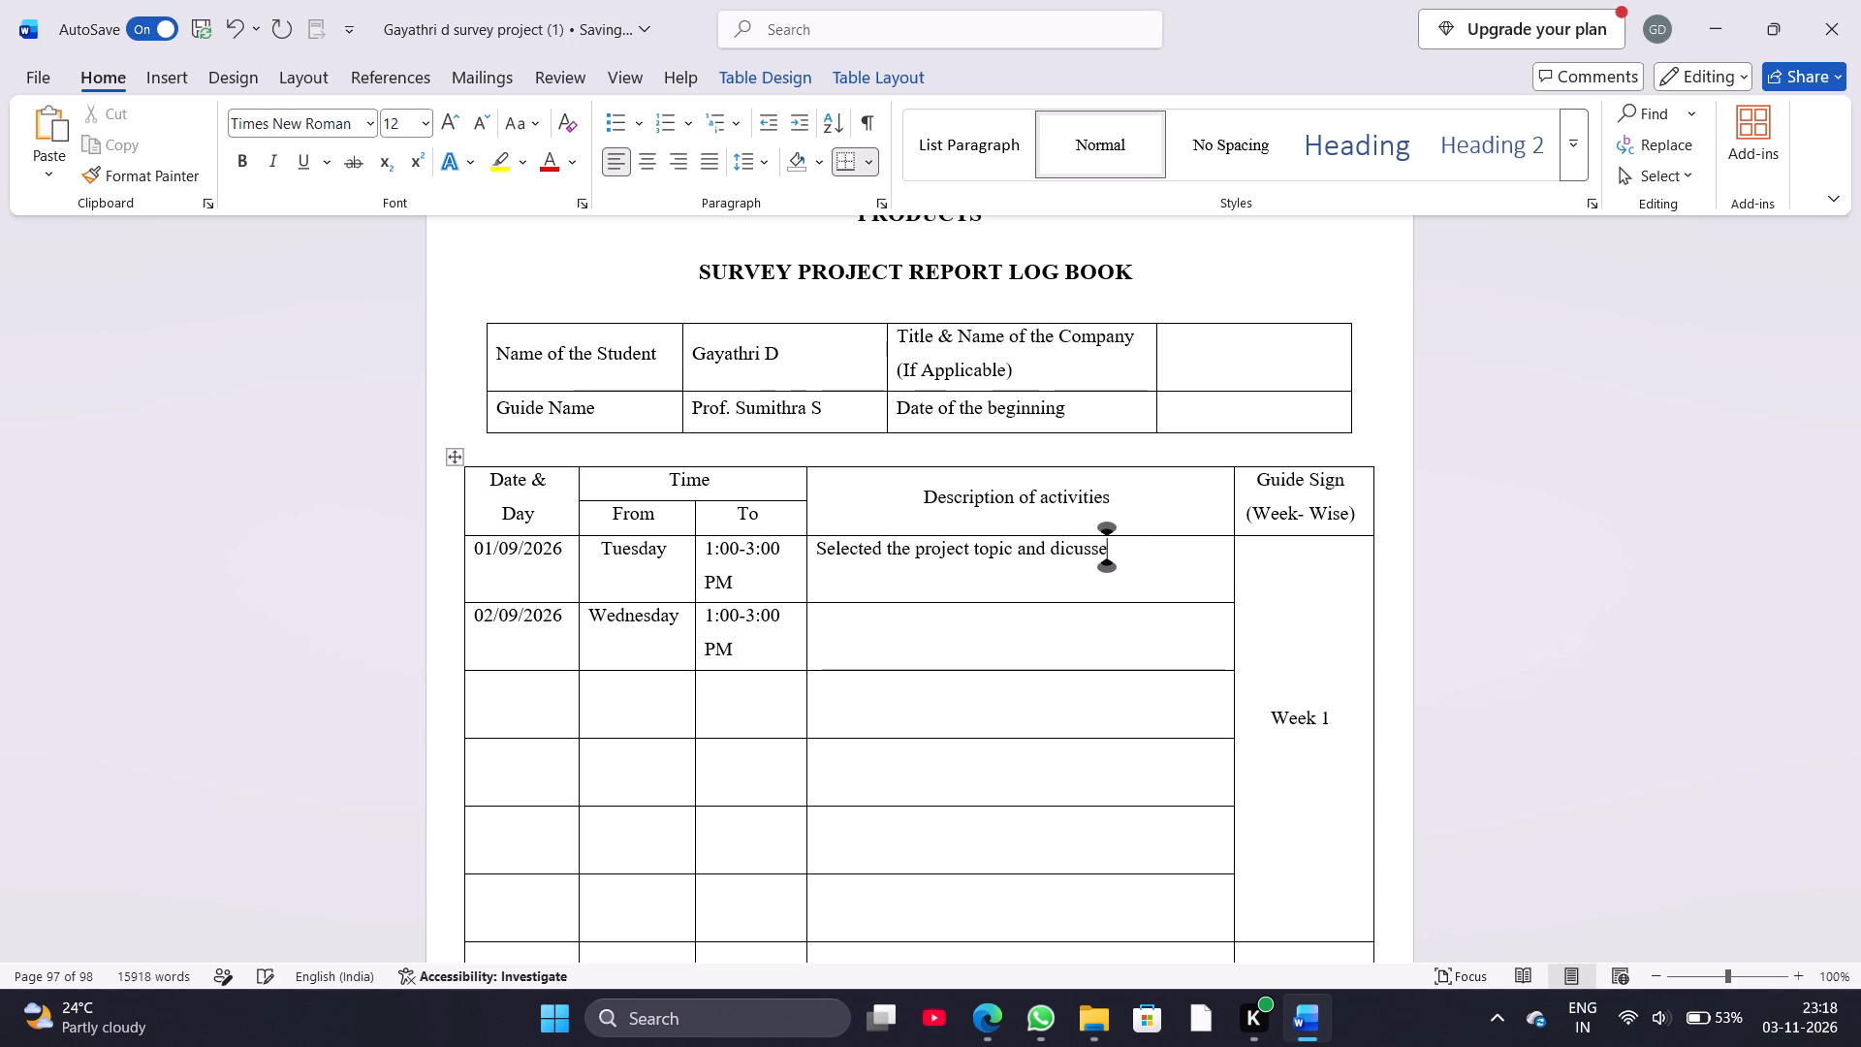
{"action": "key", "text": "space"}
{"action": "key", "text": "BackSpace"}
{"action": "key", "text": "BackSpace"}
{"action": "key", "text": "BackSpace"}
{"action": "key", "text": "BackSpace"}
{"action": "key", "text": "BackSpace"}
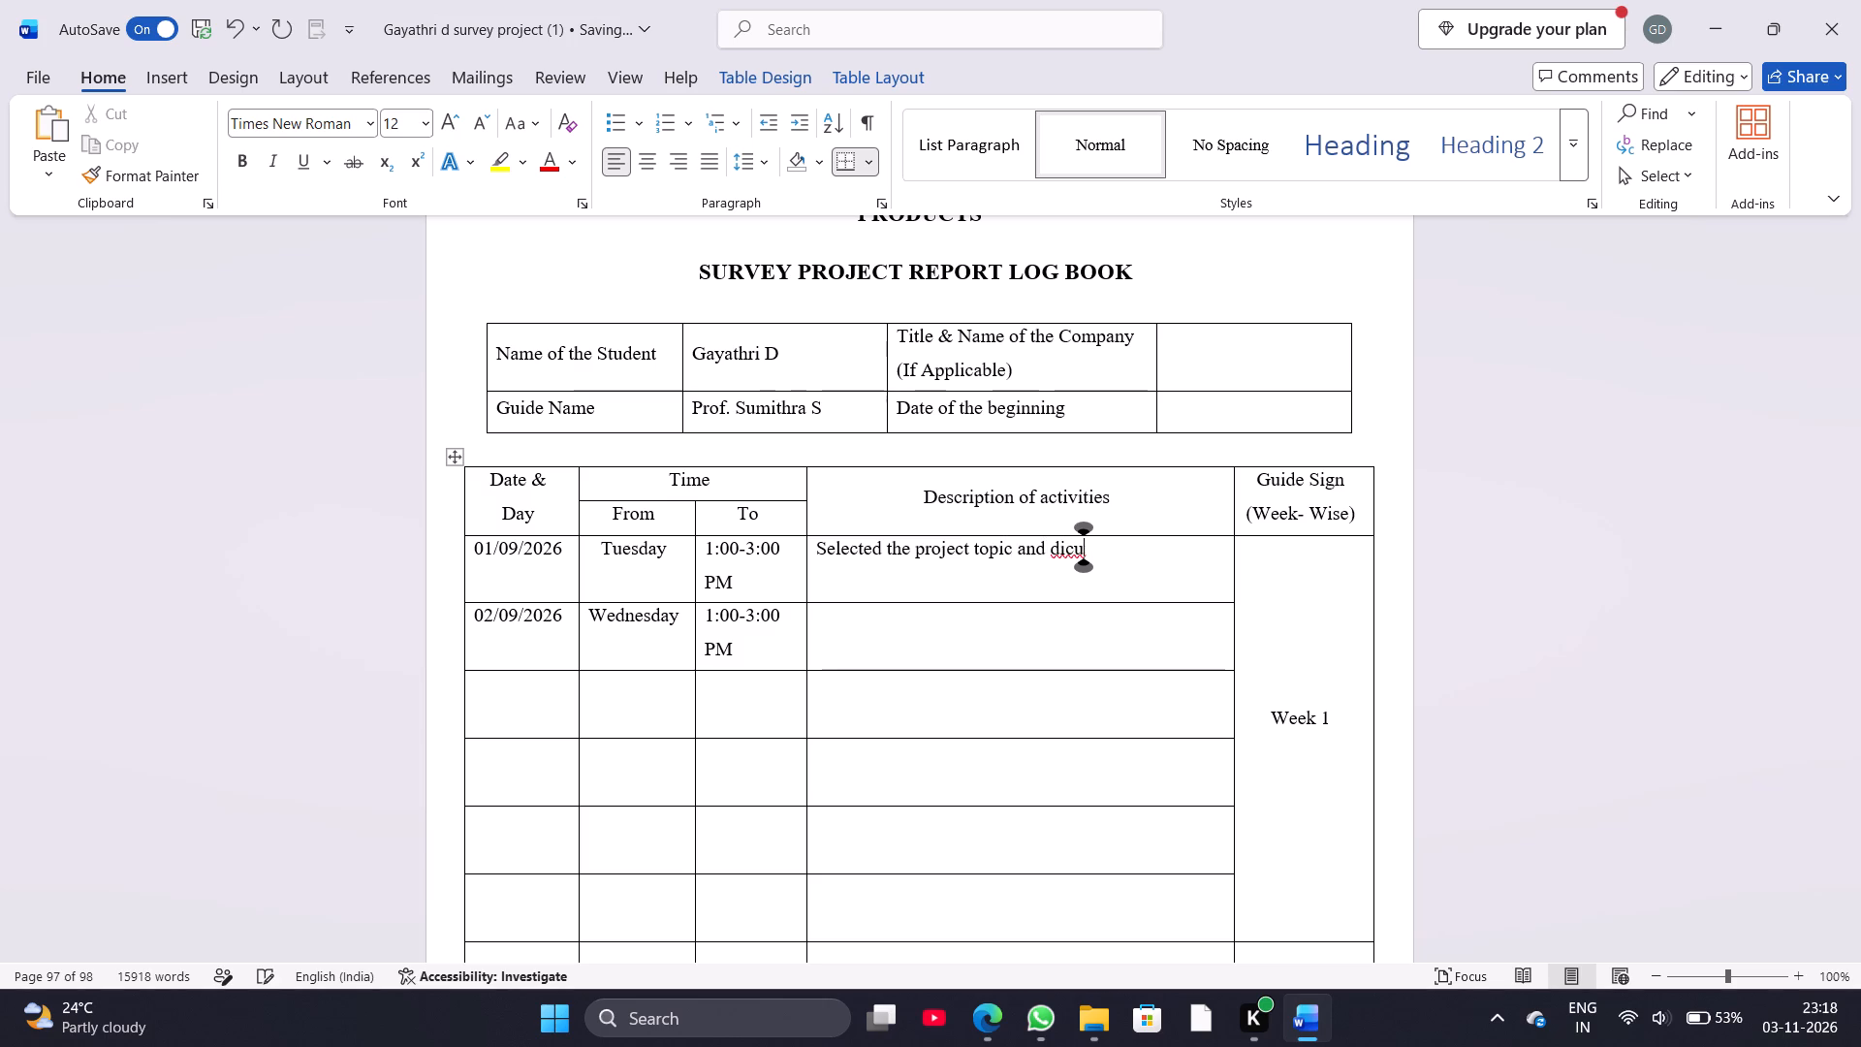
{"action": "key", "text": "BackSpace"}
{"action": "key", "text": "BackSpace"}
{"action": "type", "text": "sc"}
{"action": "type", "text": "ussed"}
{"action": "key", "text": "space"}
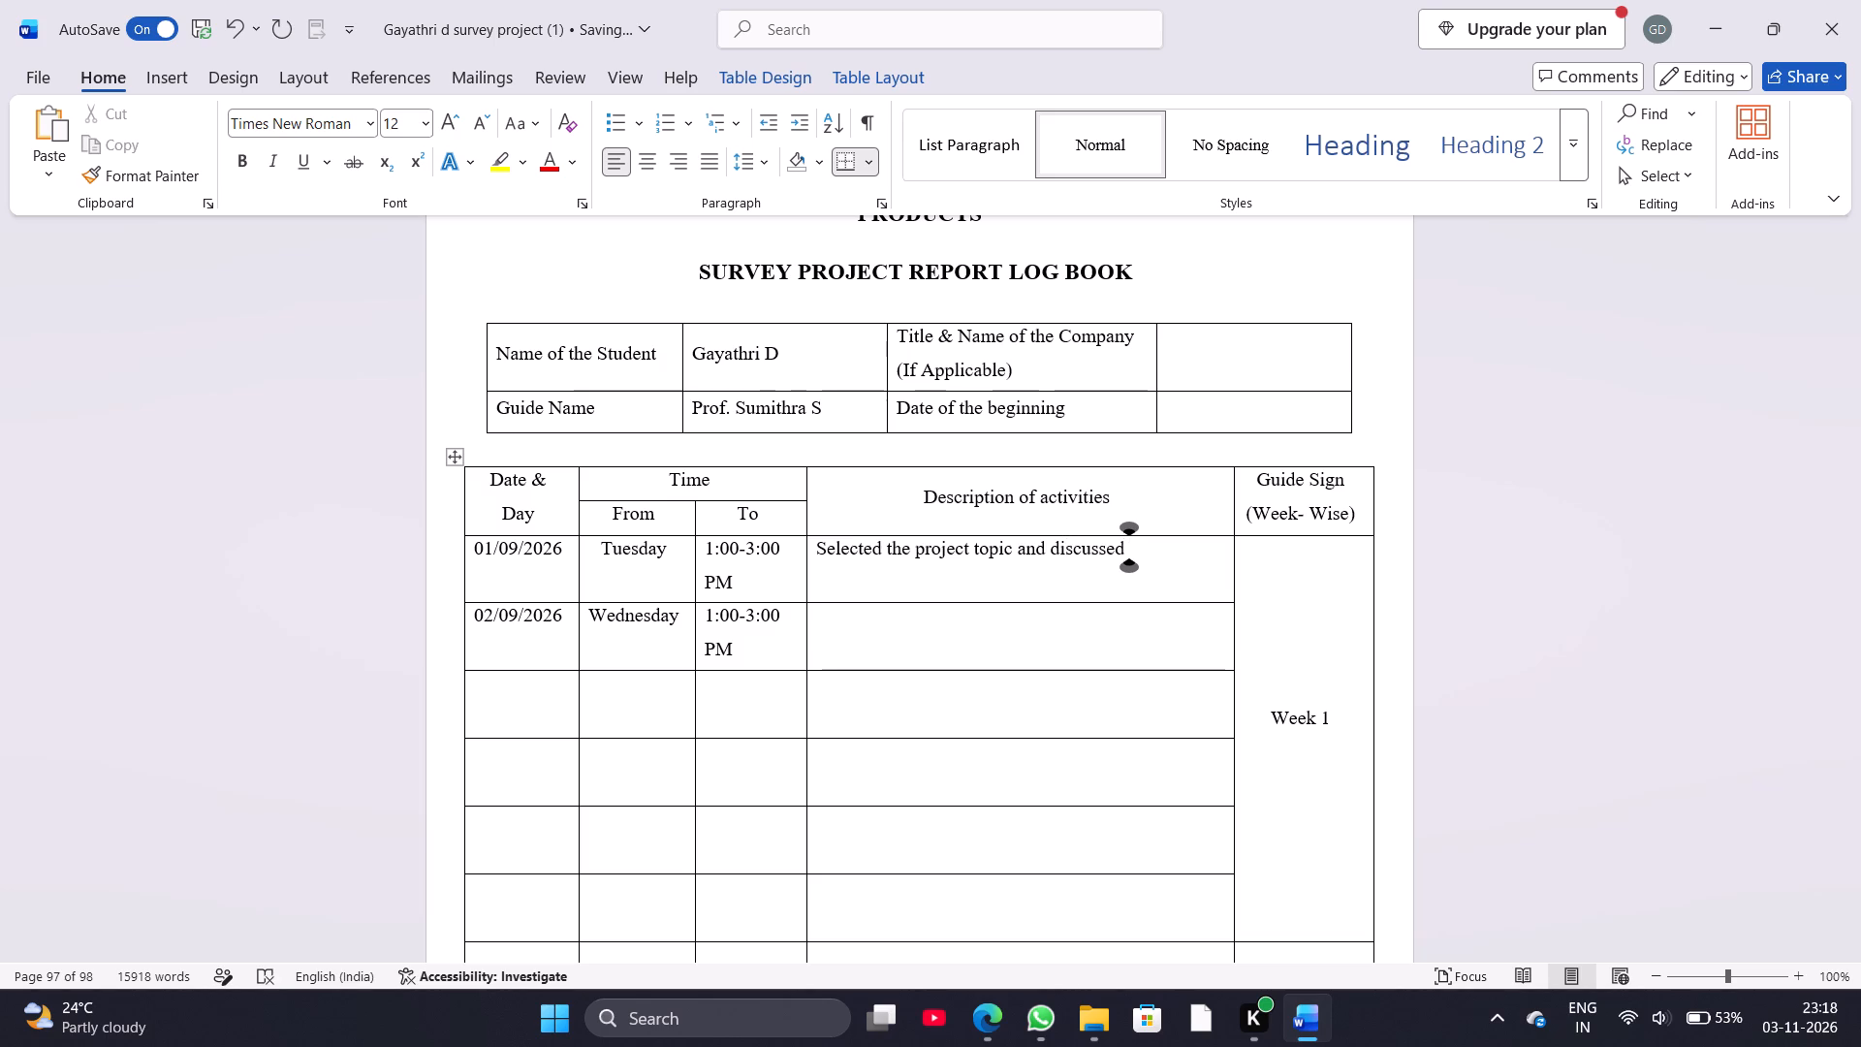
{"action": "type", "text": "its impot"}
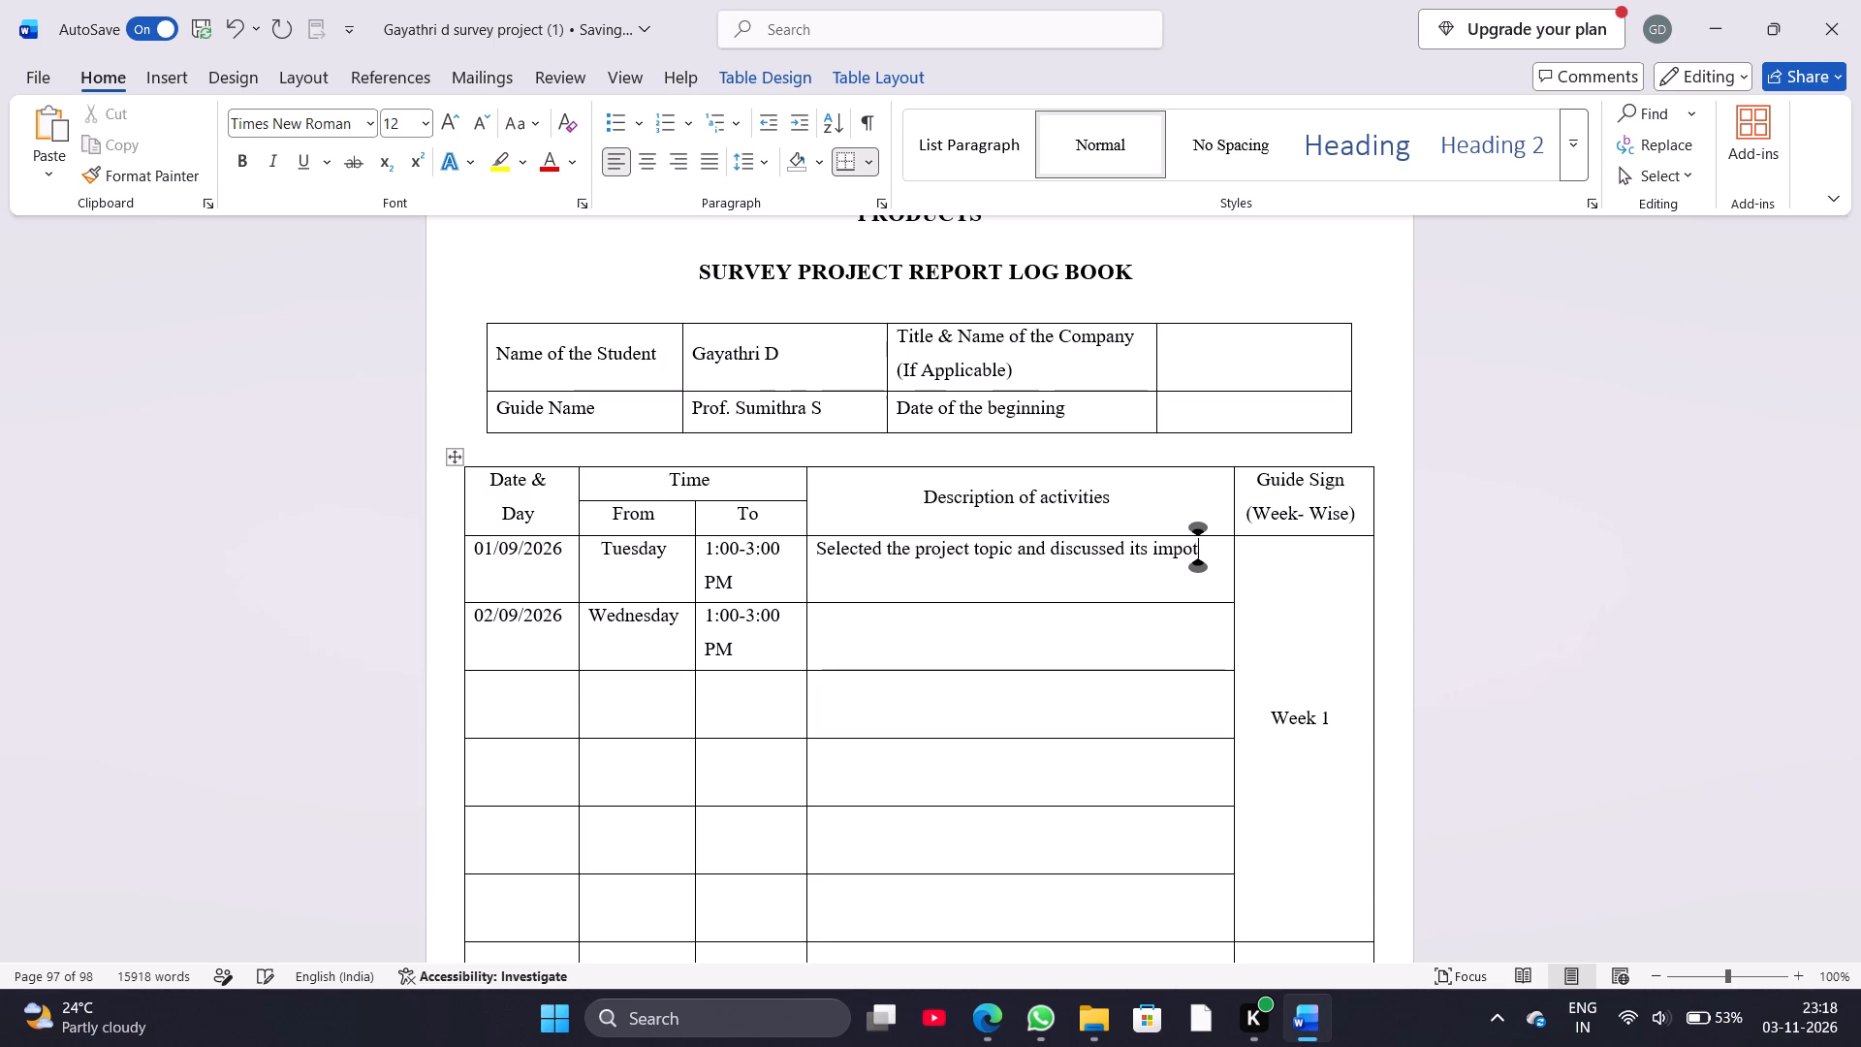
{"action": "key", "text": "BackSpace"}
{"action": "type", "text": "rtance"}
{"action": "key", "text": "space"}
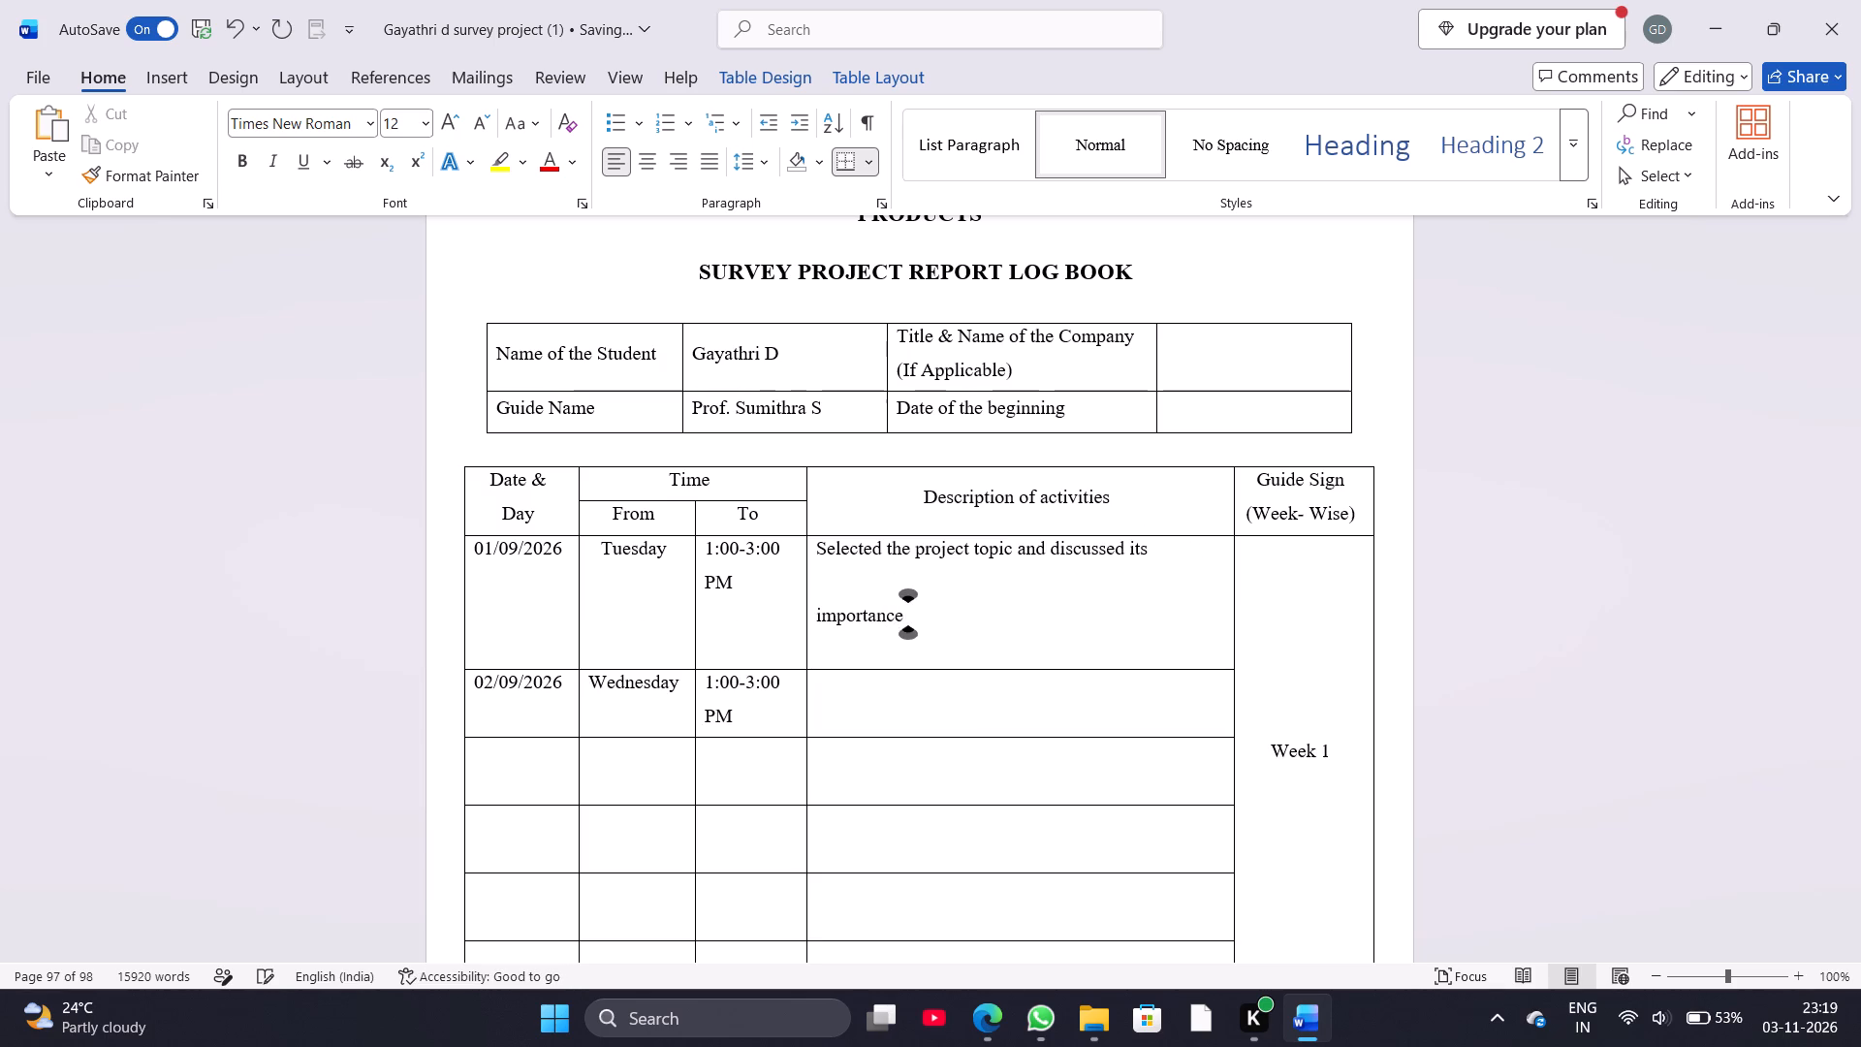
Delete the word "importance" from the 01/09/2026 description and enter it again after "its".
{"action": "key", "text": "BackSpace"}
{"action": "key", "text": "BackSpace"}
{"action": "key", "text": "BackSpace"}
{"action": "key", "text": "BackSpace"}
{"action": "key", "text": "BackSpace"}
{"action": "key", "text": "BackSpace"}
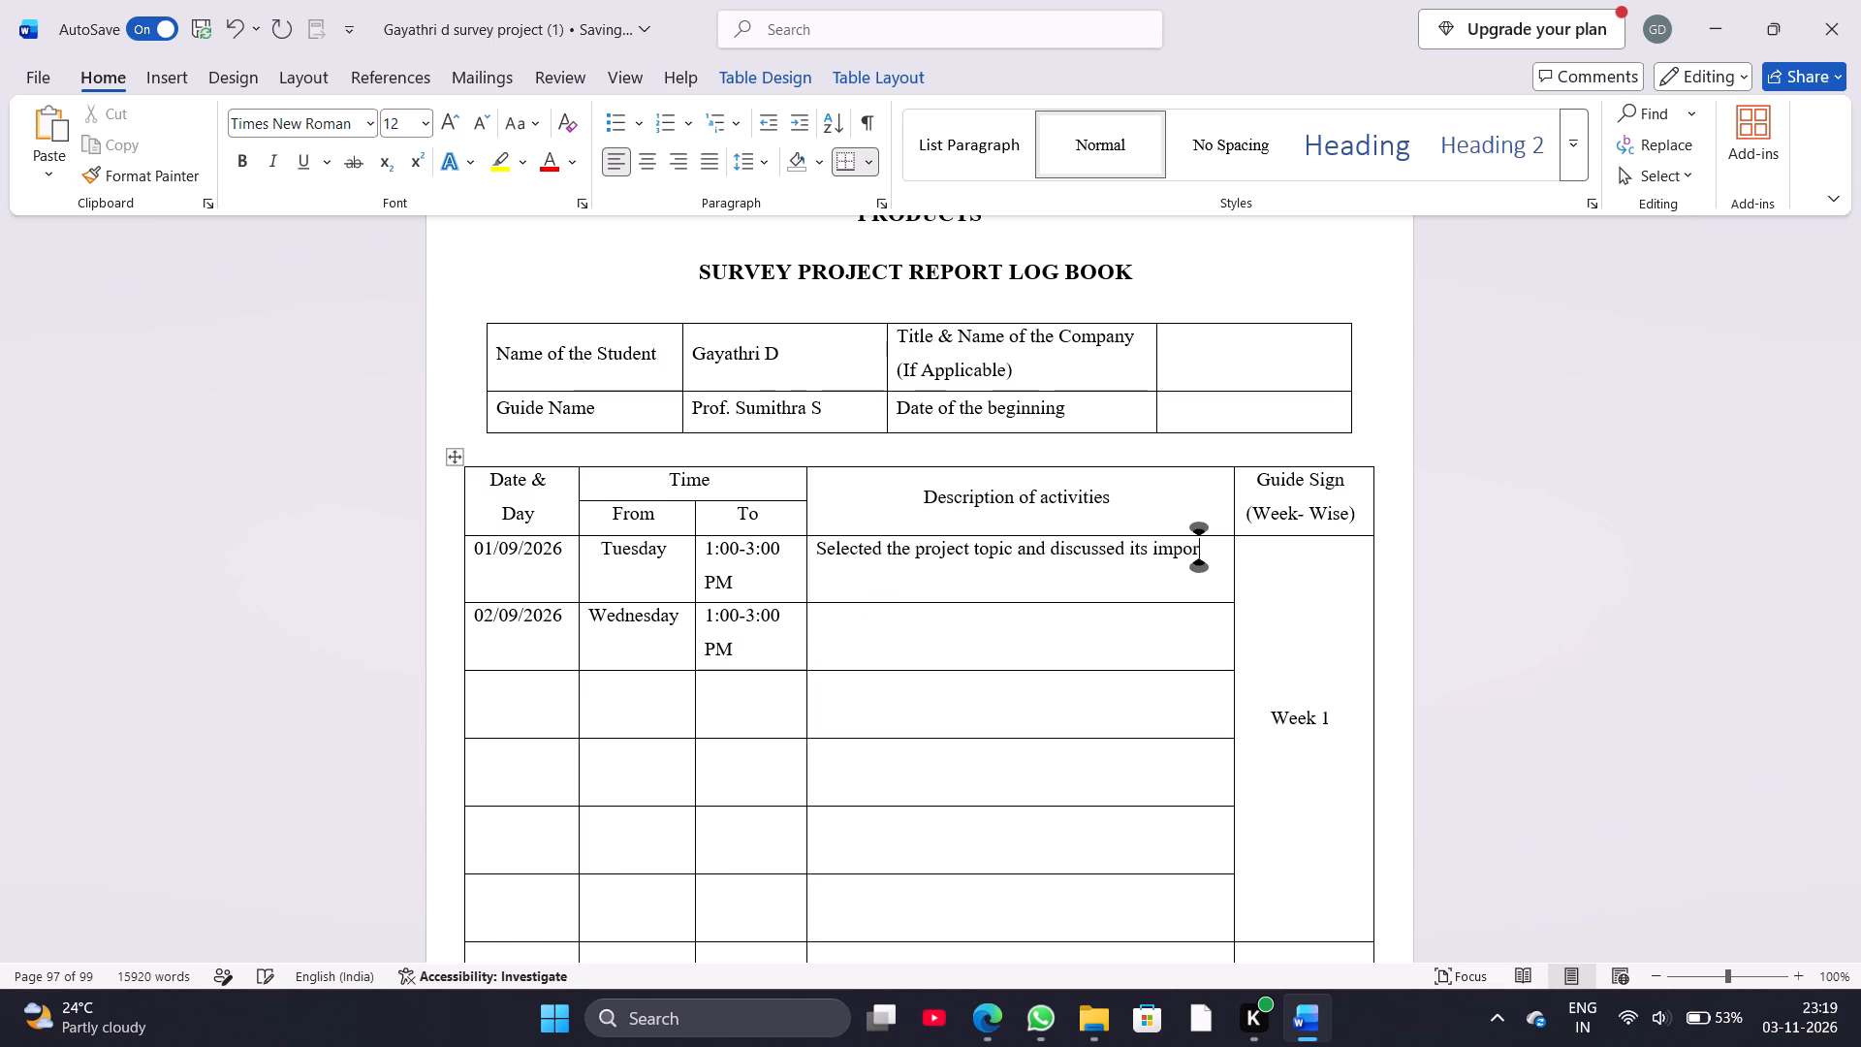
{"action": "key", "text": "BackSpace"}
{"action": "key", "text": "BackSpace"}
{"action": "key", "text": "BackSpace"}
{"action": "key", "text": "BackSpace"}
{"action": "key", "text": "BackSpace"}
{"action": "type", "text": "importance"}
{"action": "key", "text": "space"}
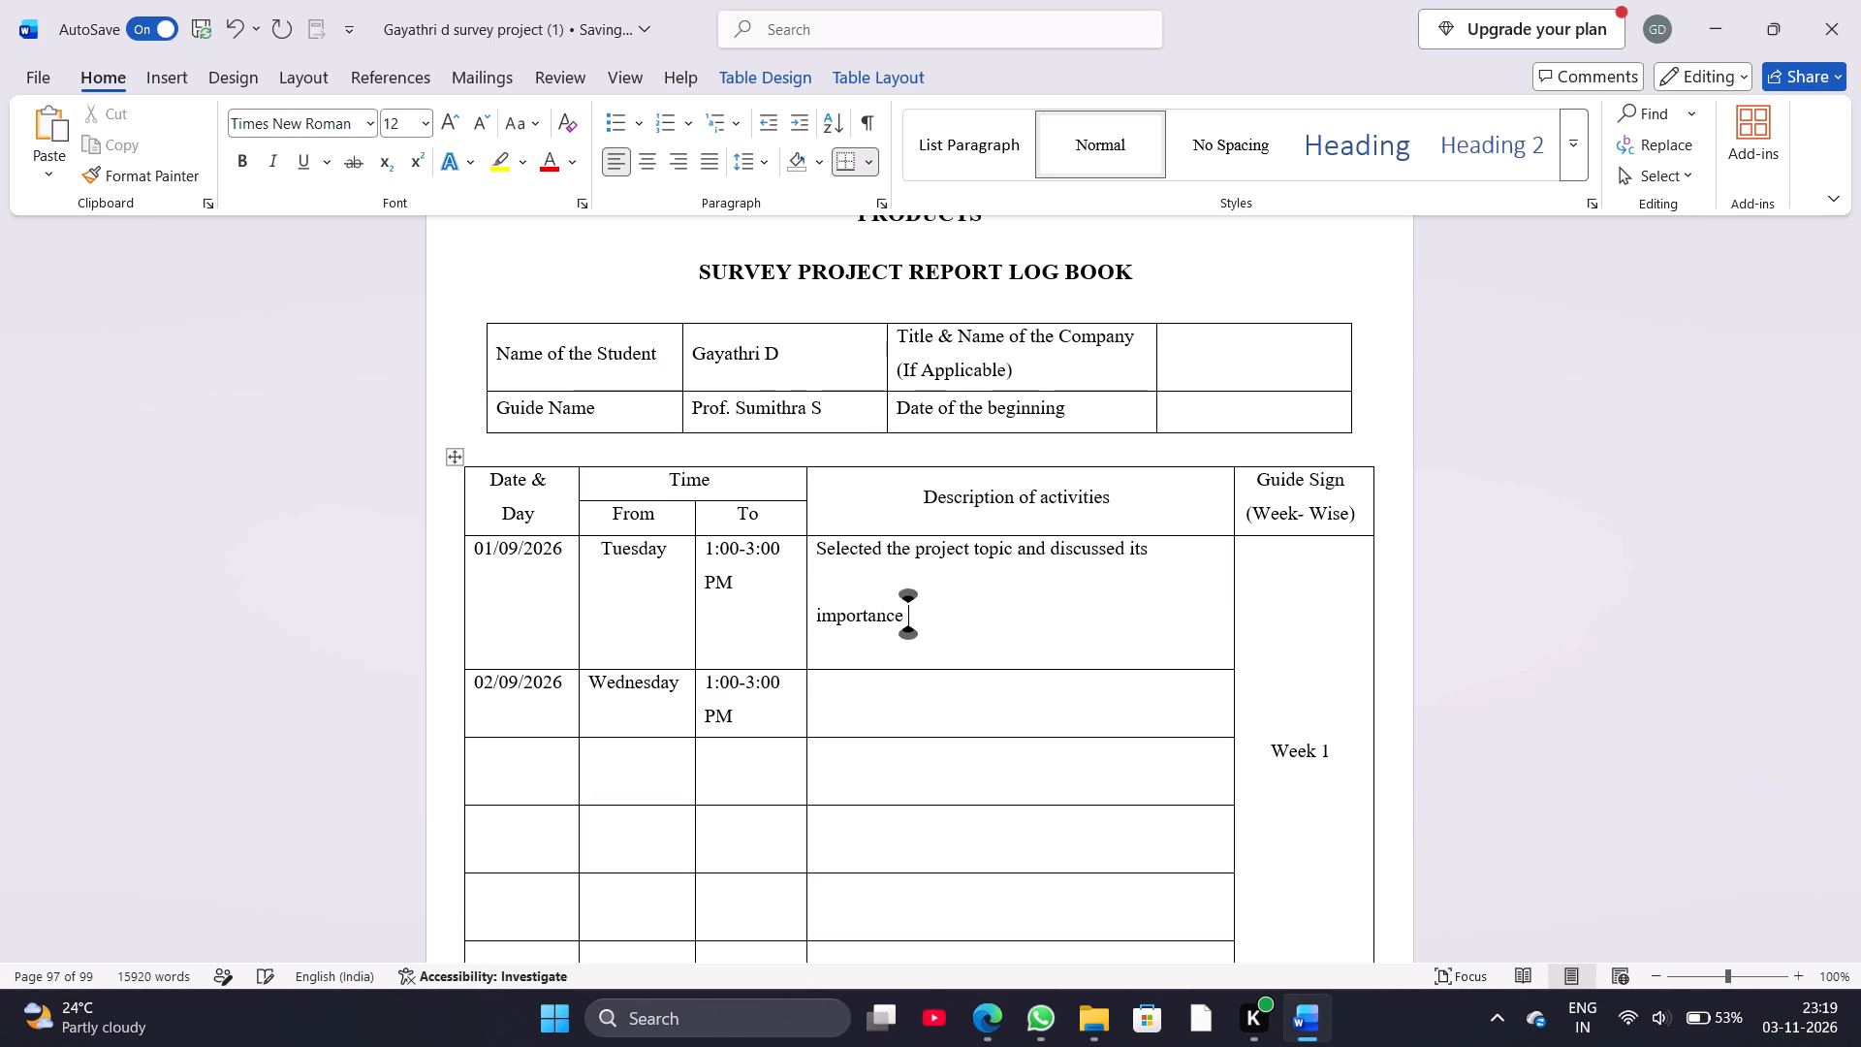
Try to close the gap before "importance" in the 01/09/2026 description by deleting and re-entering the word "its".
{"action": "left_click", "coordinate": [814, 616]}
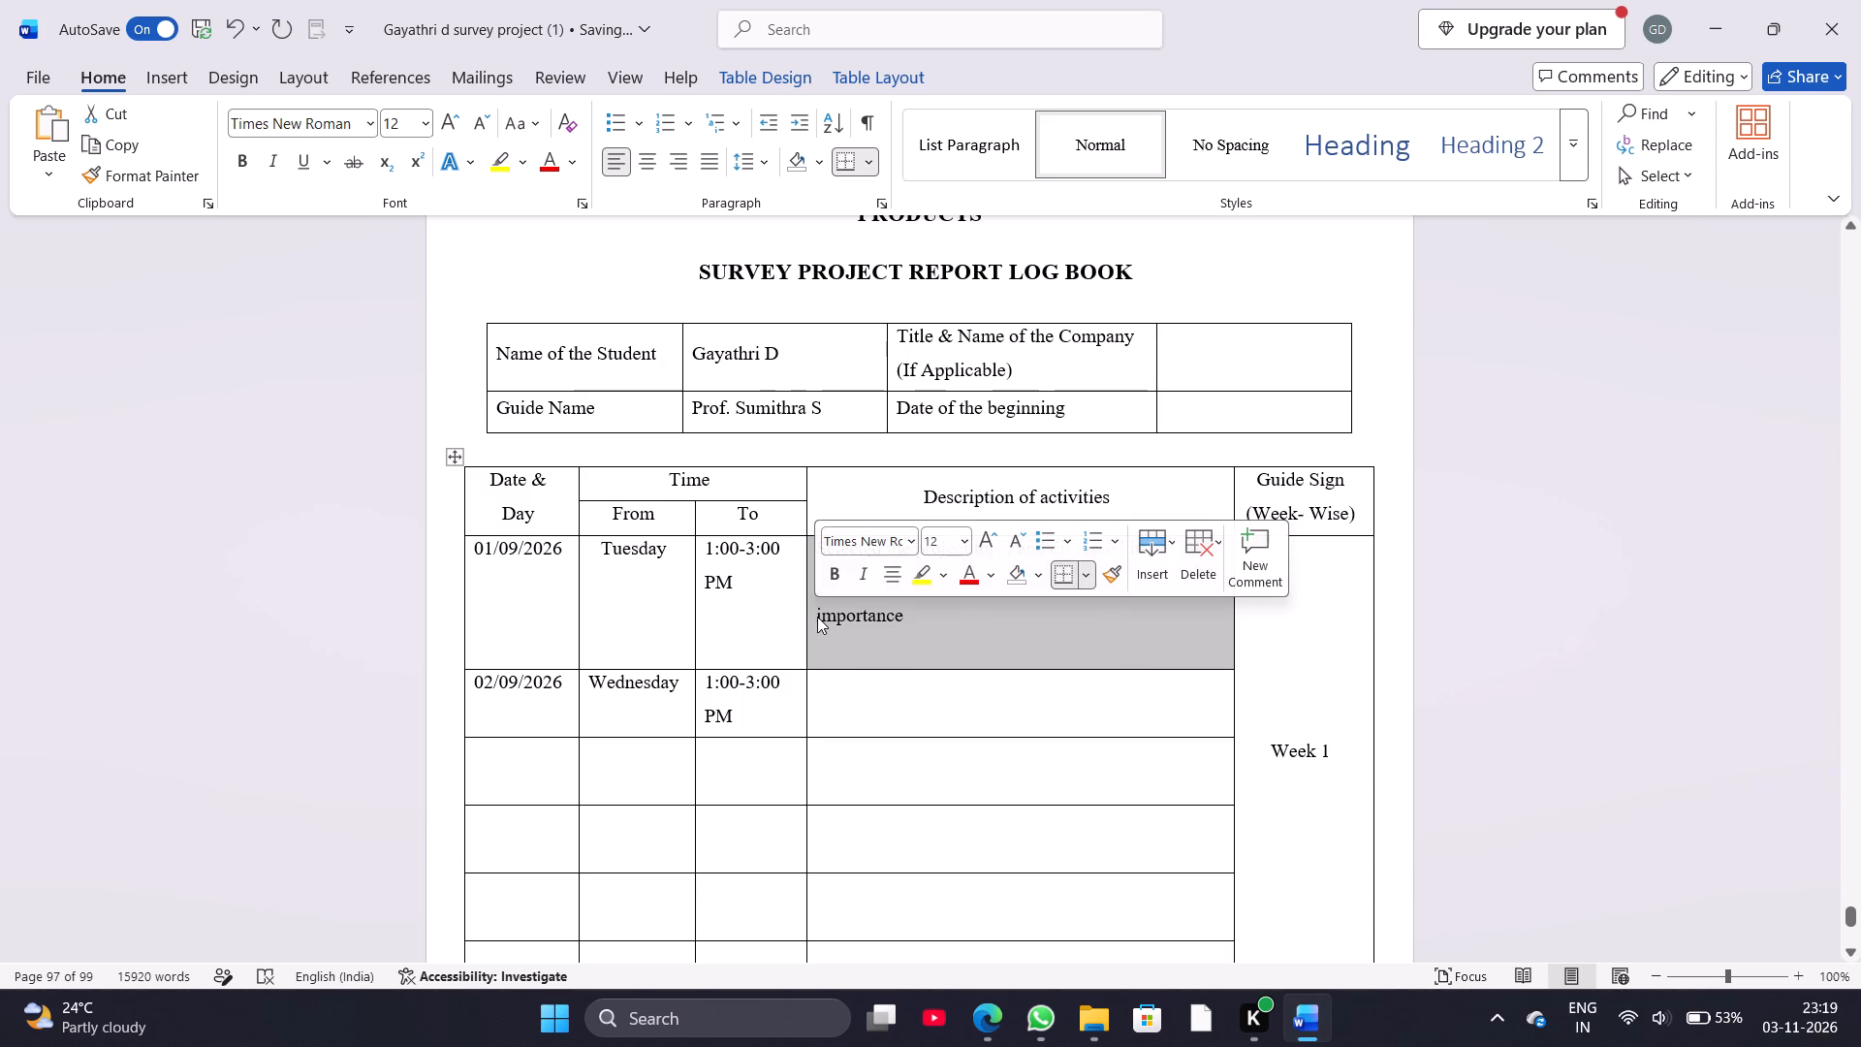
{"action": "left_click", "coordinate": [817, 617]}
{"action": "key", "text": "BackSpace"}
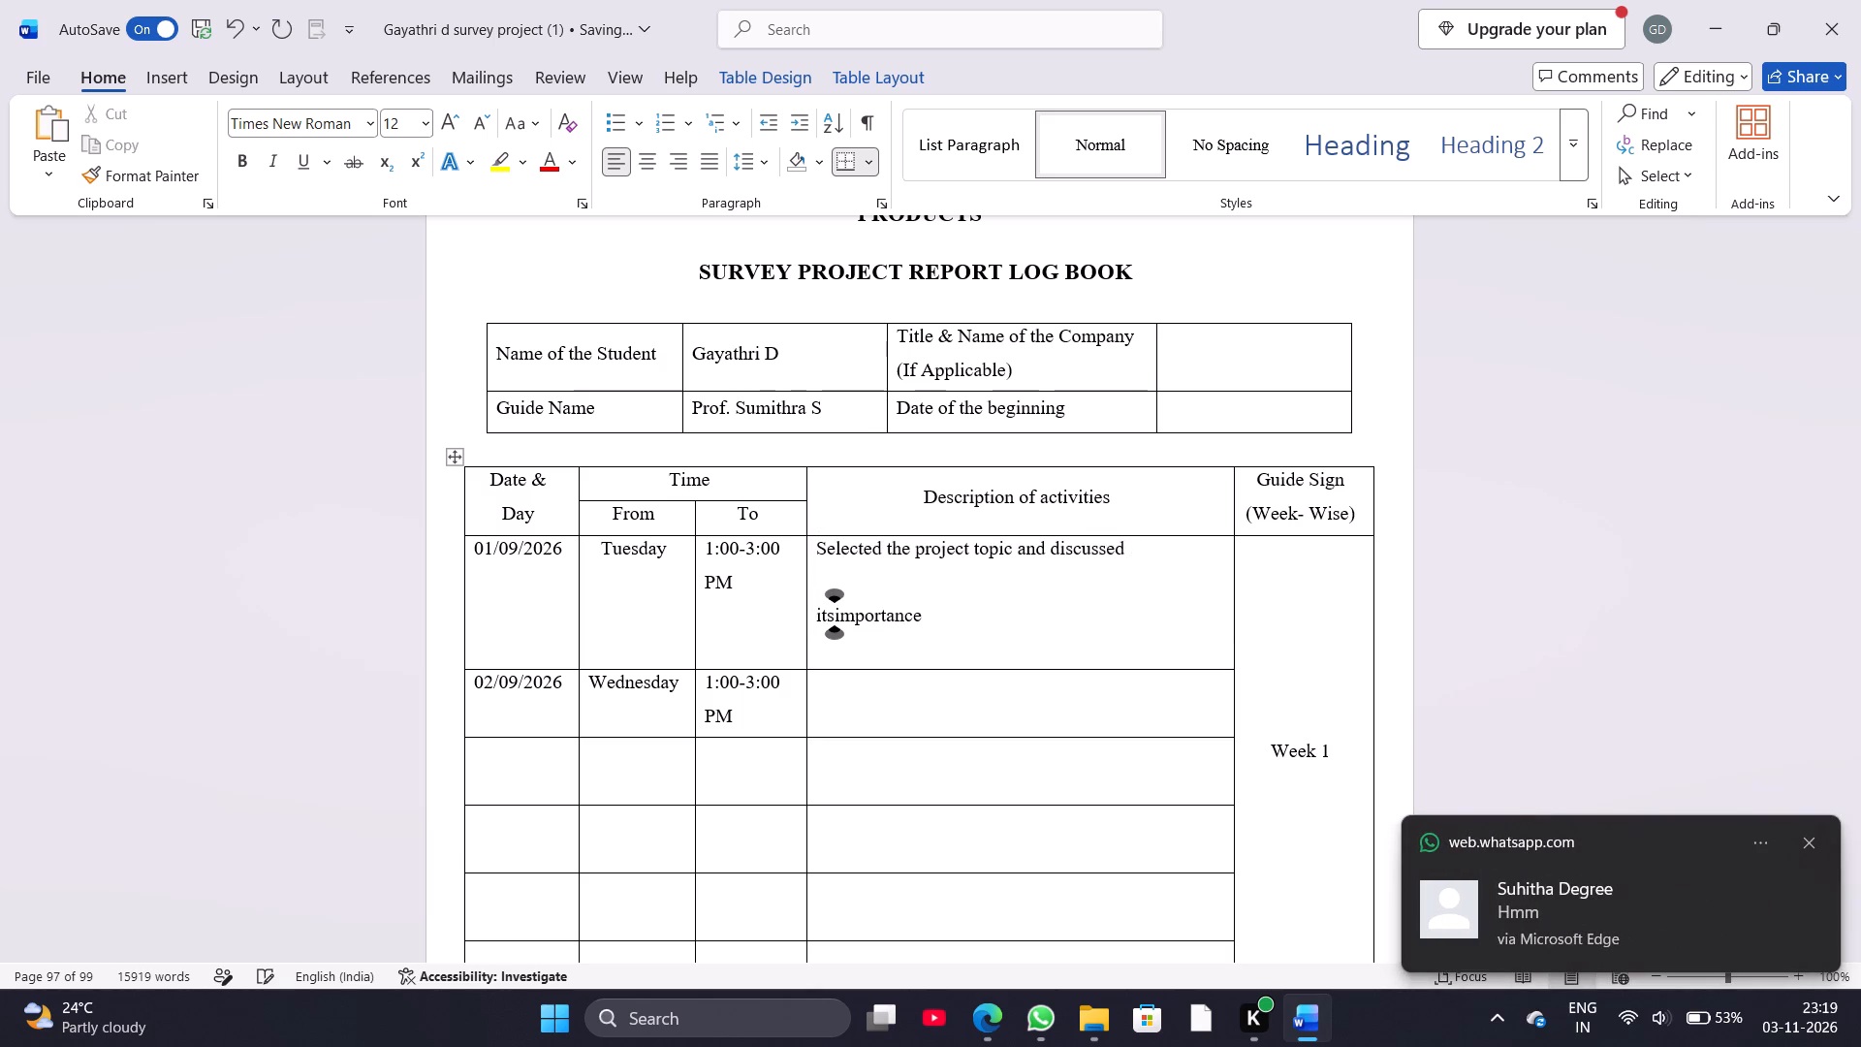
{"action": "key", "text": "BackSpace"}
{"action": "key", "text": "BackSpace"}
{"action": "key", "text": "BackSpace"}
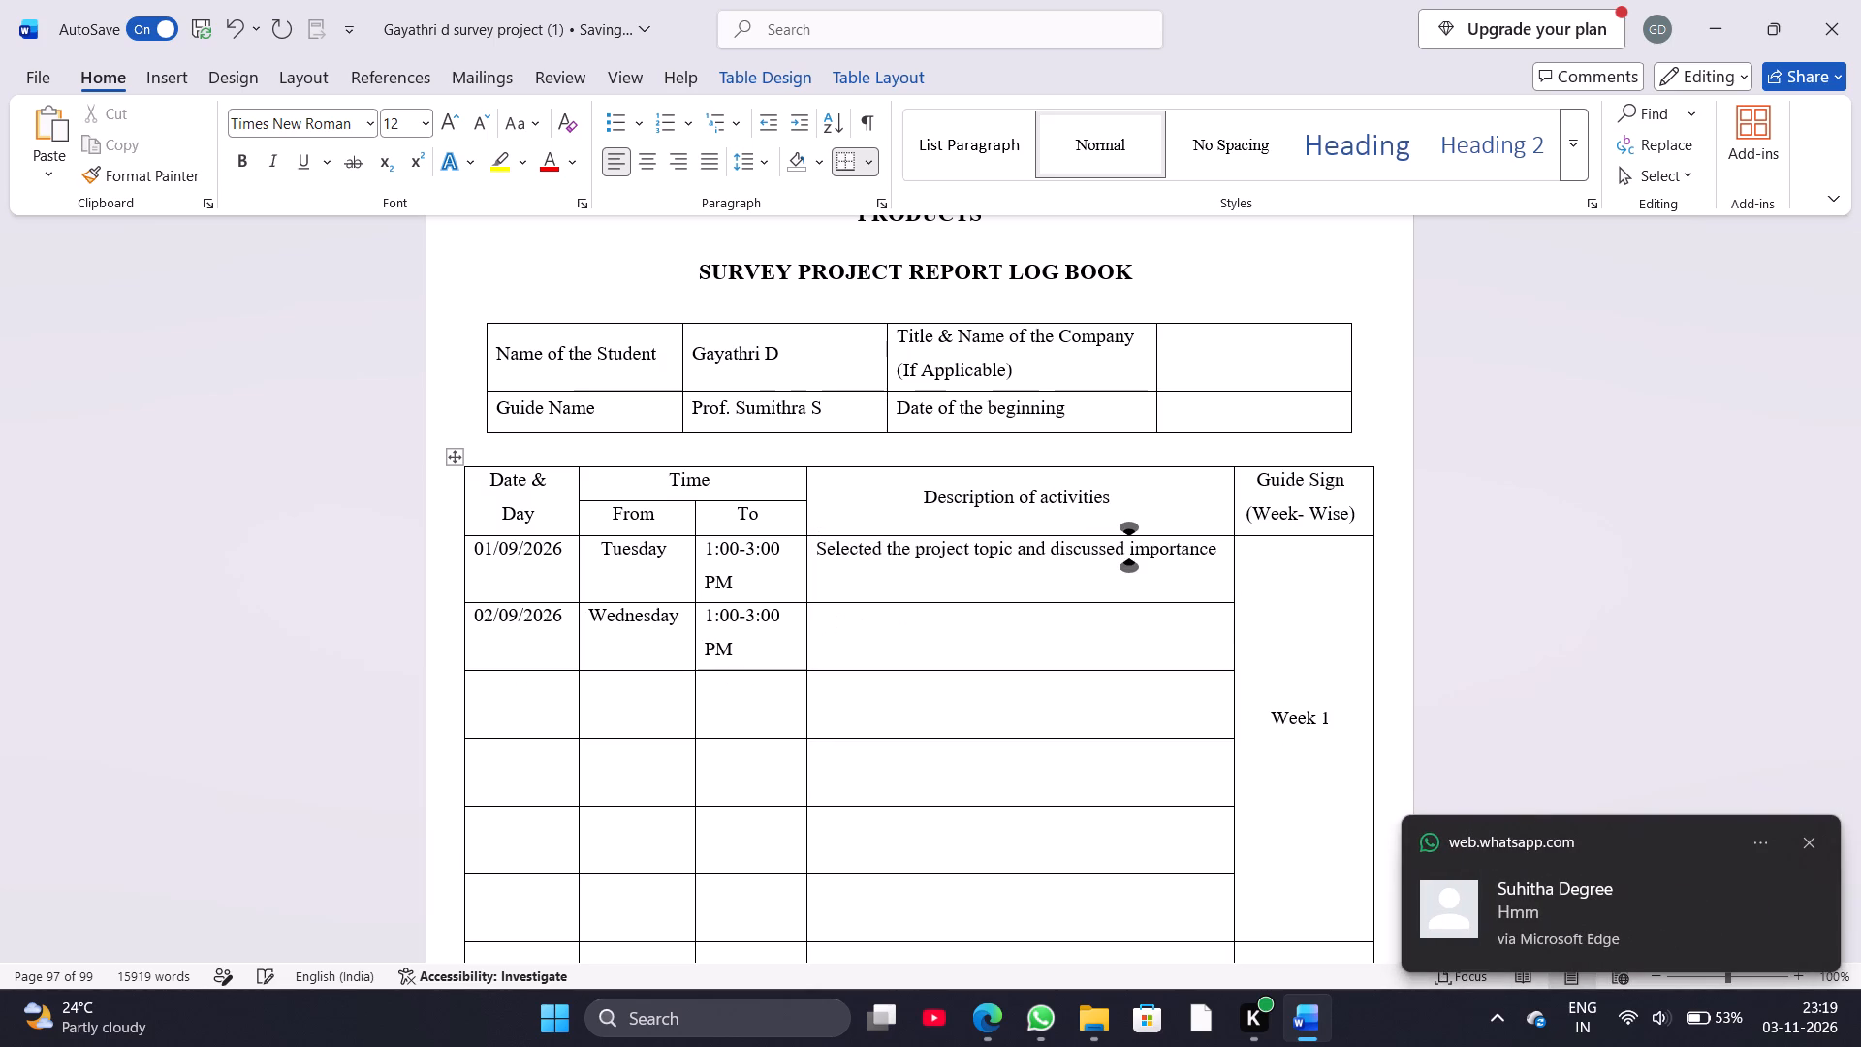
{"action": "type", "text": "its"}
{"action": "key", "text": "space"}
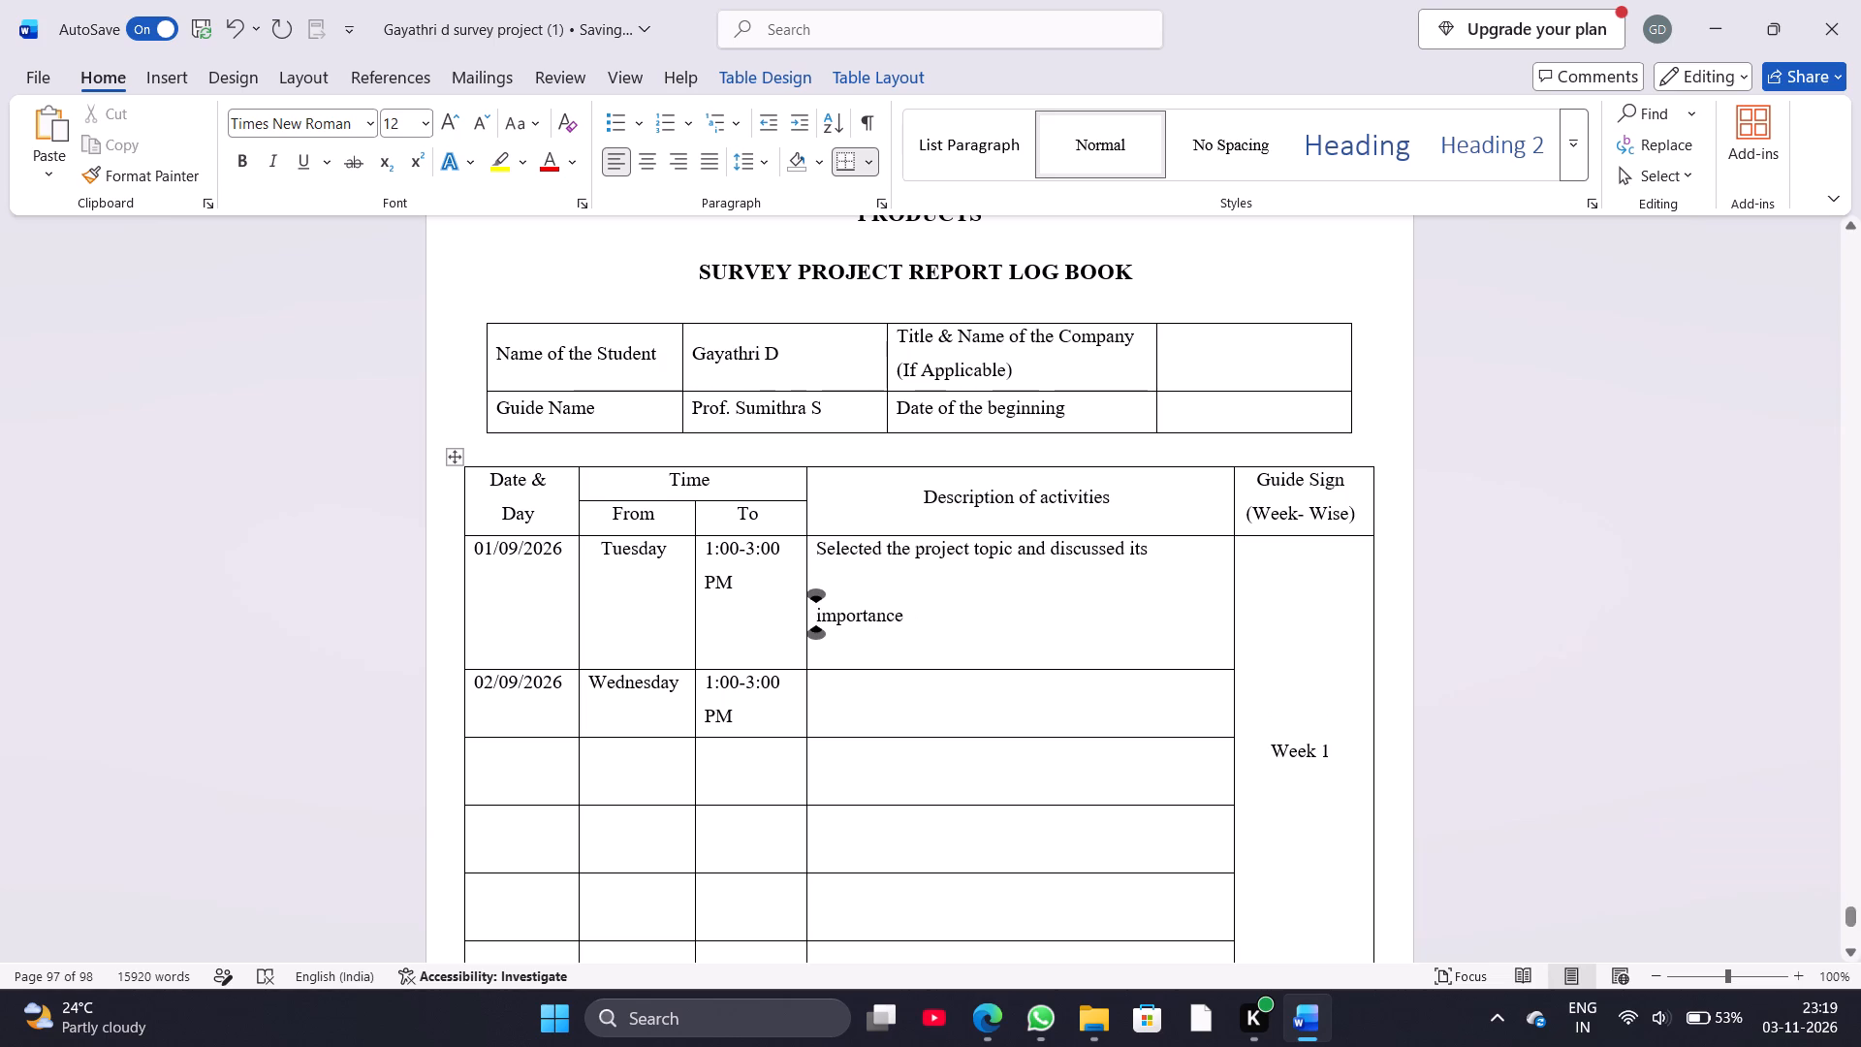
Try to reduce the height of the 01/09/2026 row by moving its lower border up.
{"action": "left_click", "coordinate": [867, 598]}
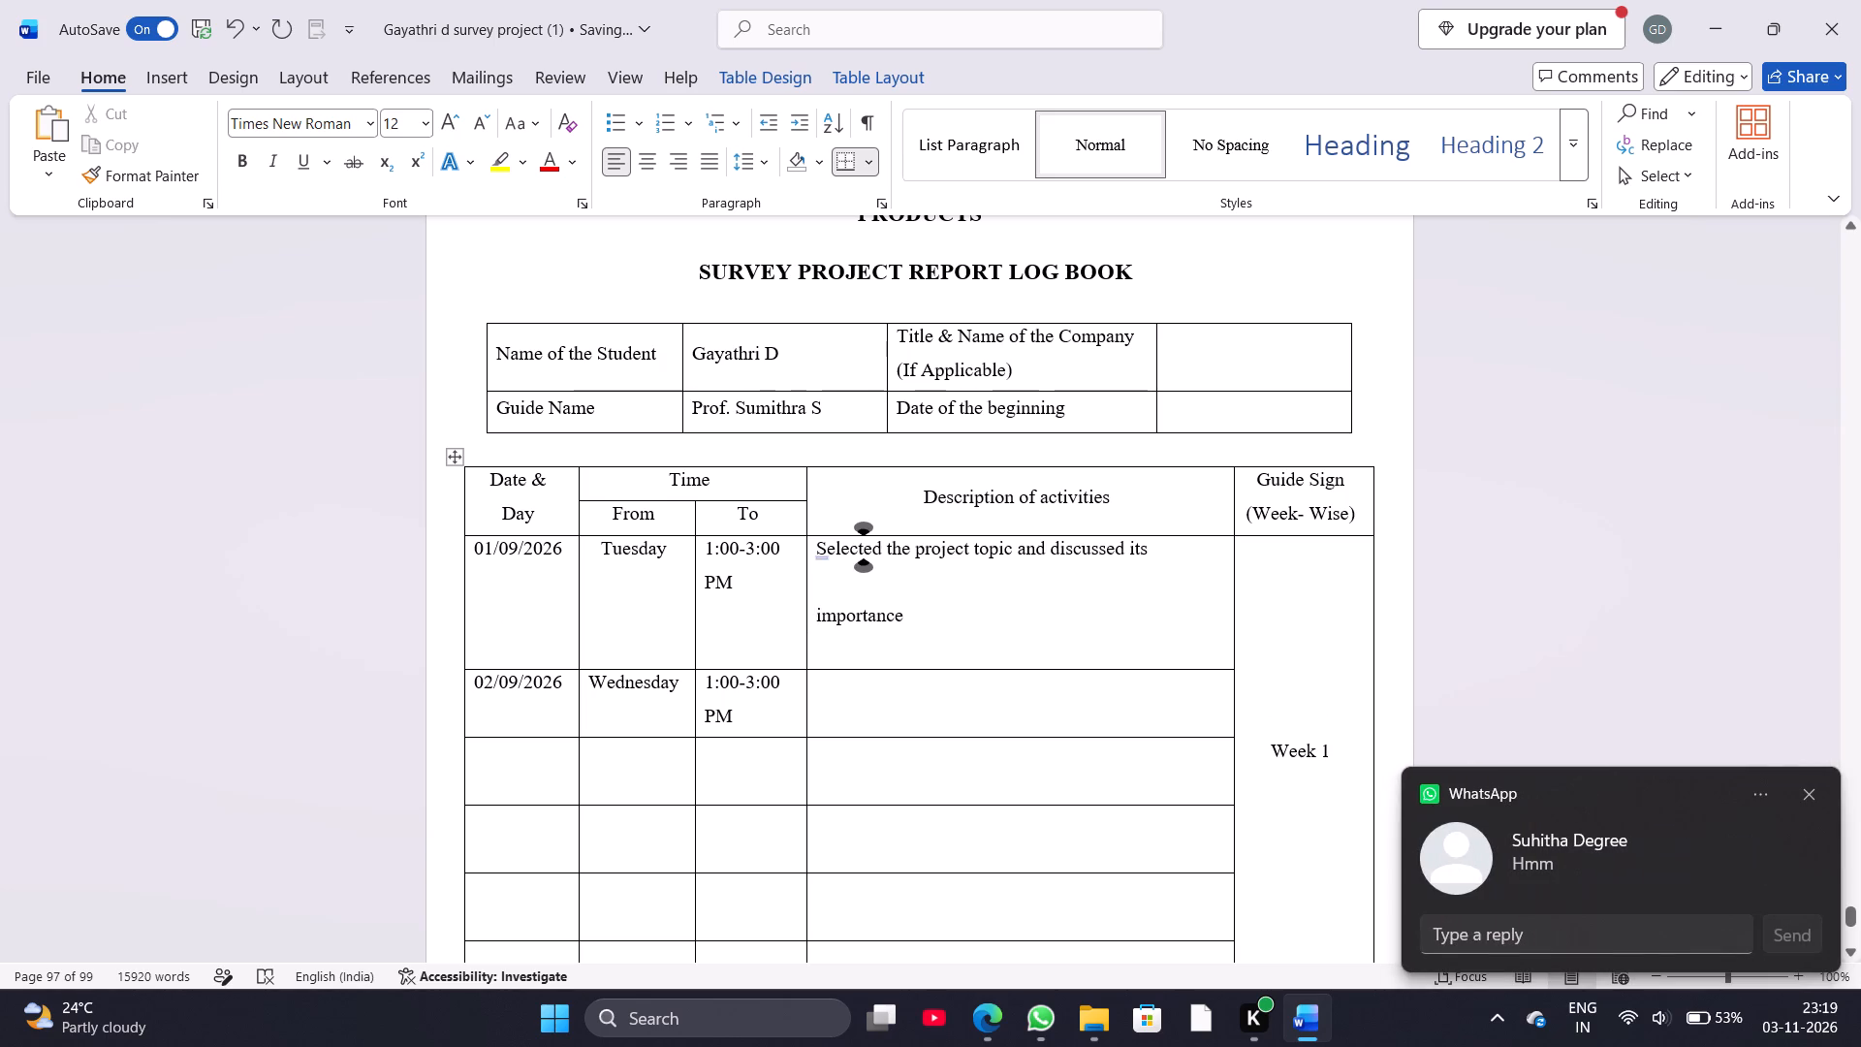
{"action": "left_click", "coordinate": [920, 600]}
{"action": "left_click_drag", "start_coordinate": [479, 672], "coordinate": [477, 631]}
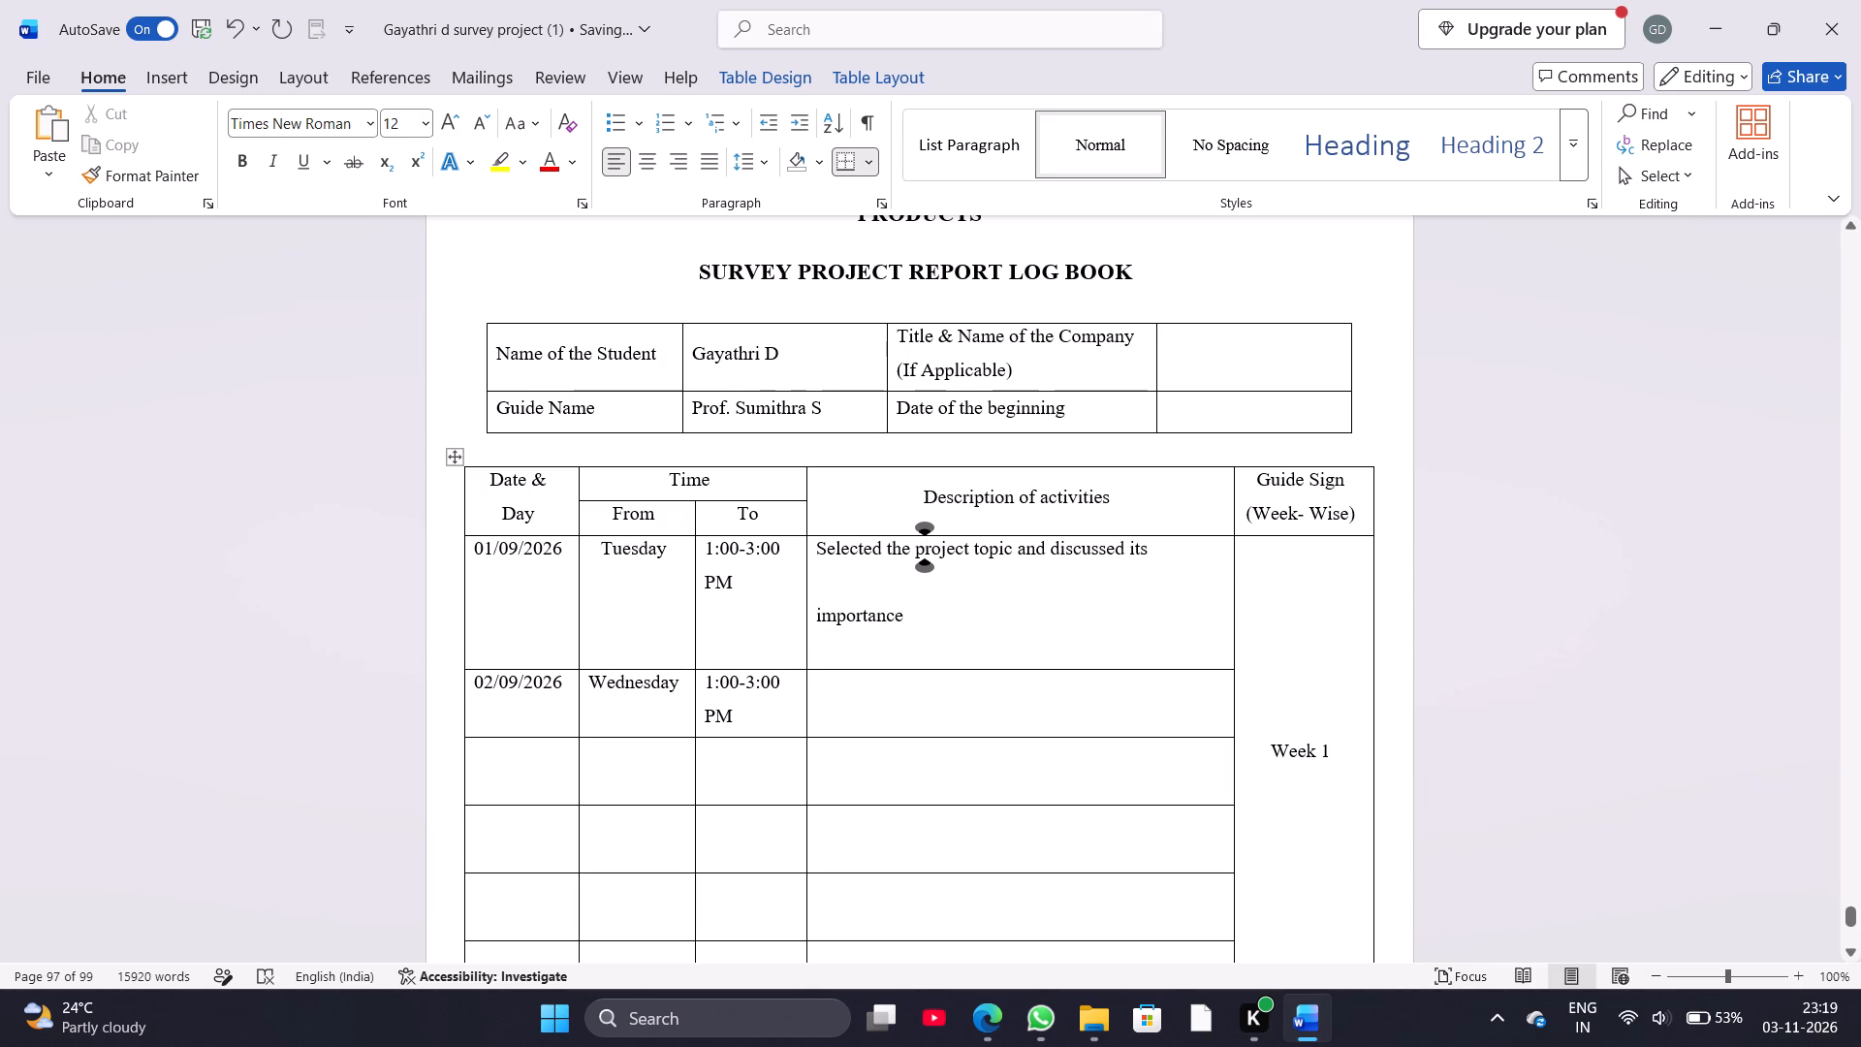
Set the line spacing of the whole 01/09/2026 row to 1.5.
{"action": "left_click", "coordinate": [813, 616]}
{"action": "left_click", "coordinate": [859, 631]}
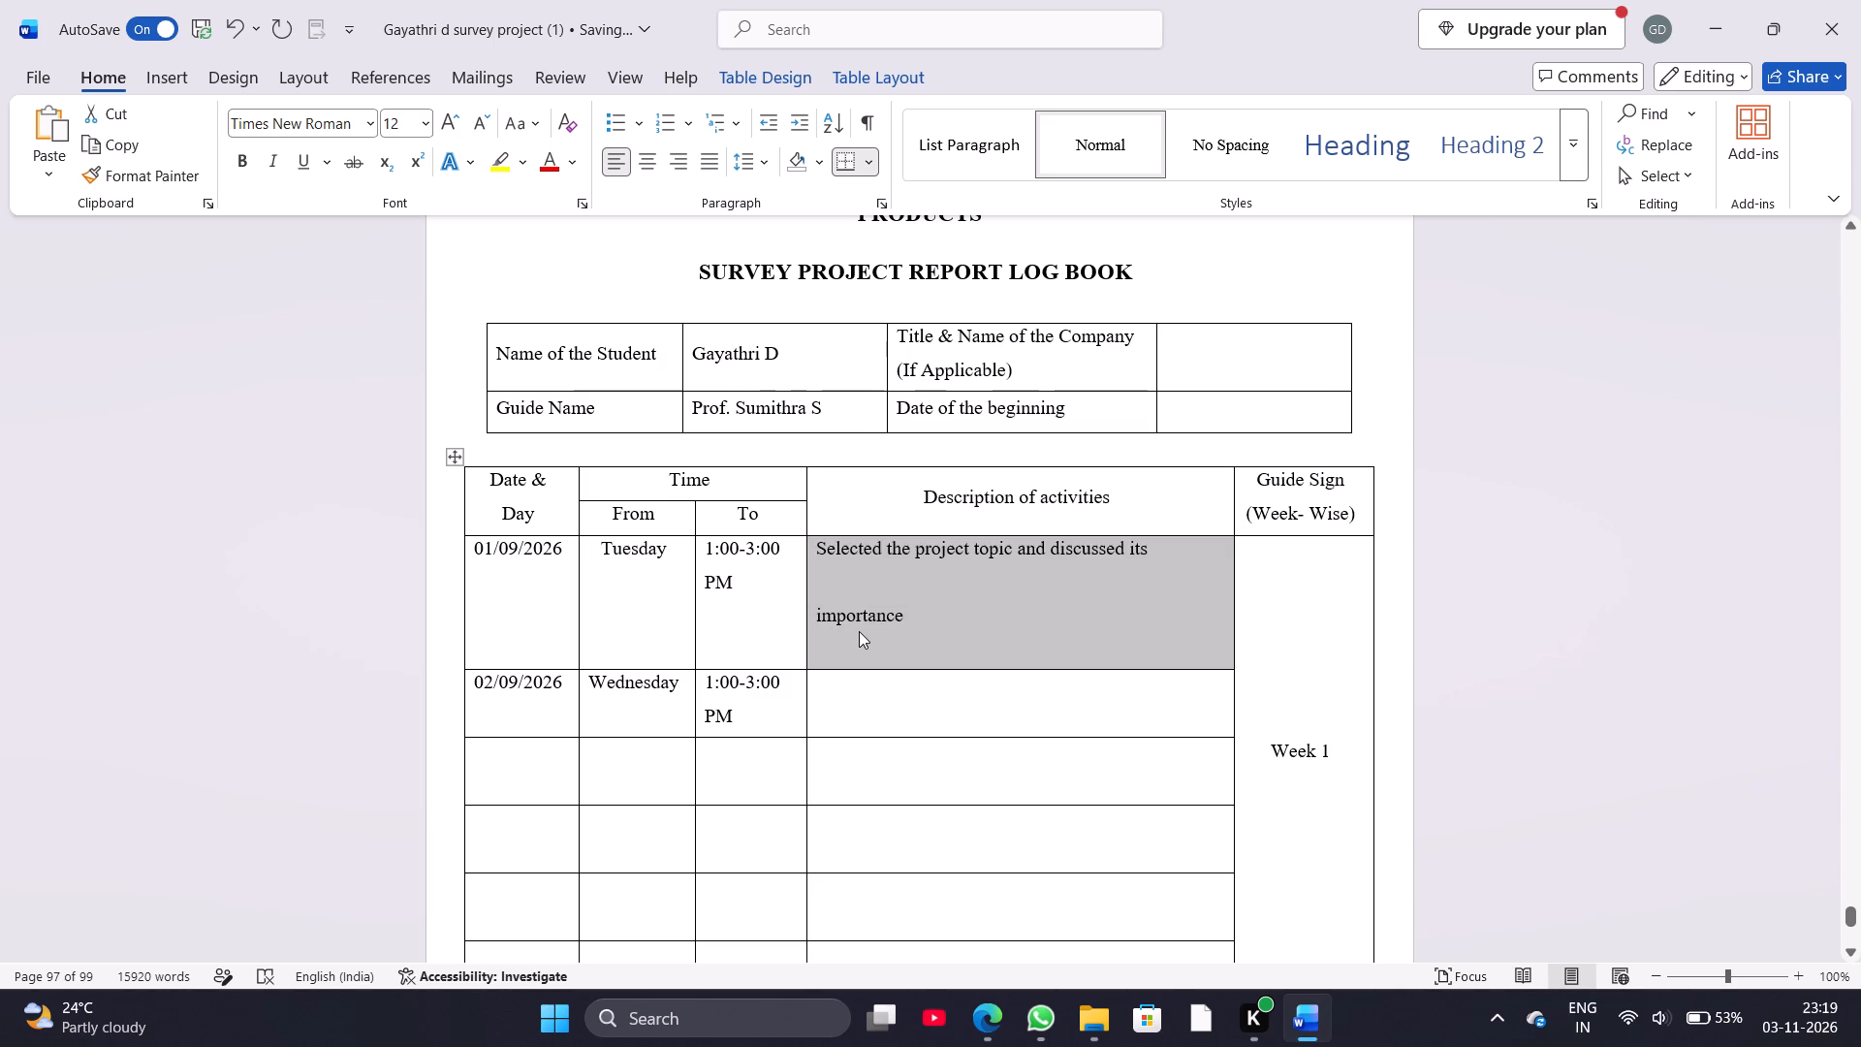
{"action": "double_click", "coordinate": [808, 620]}
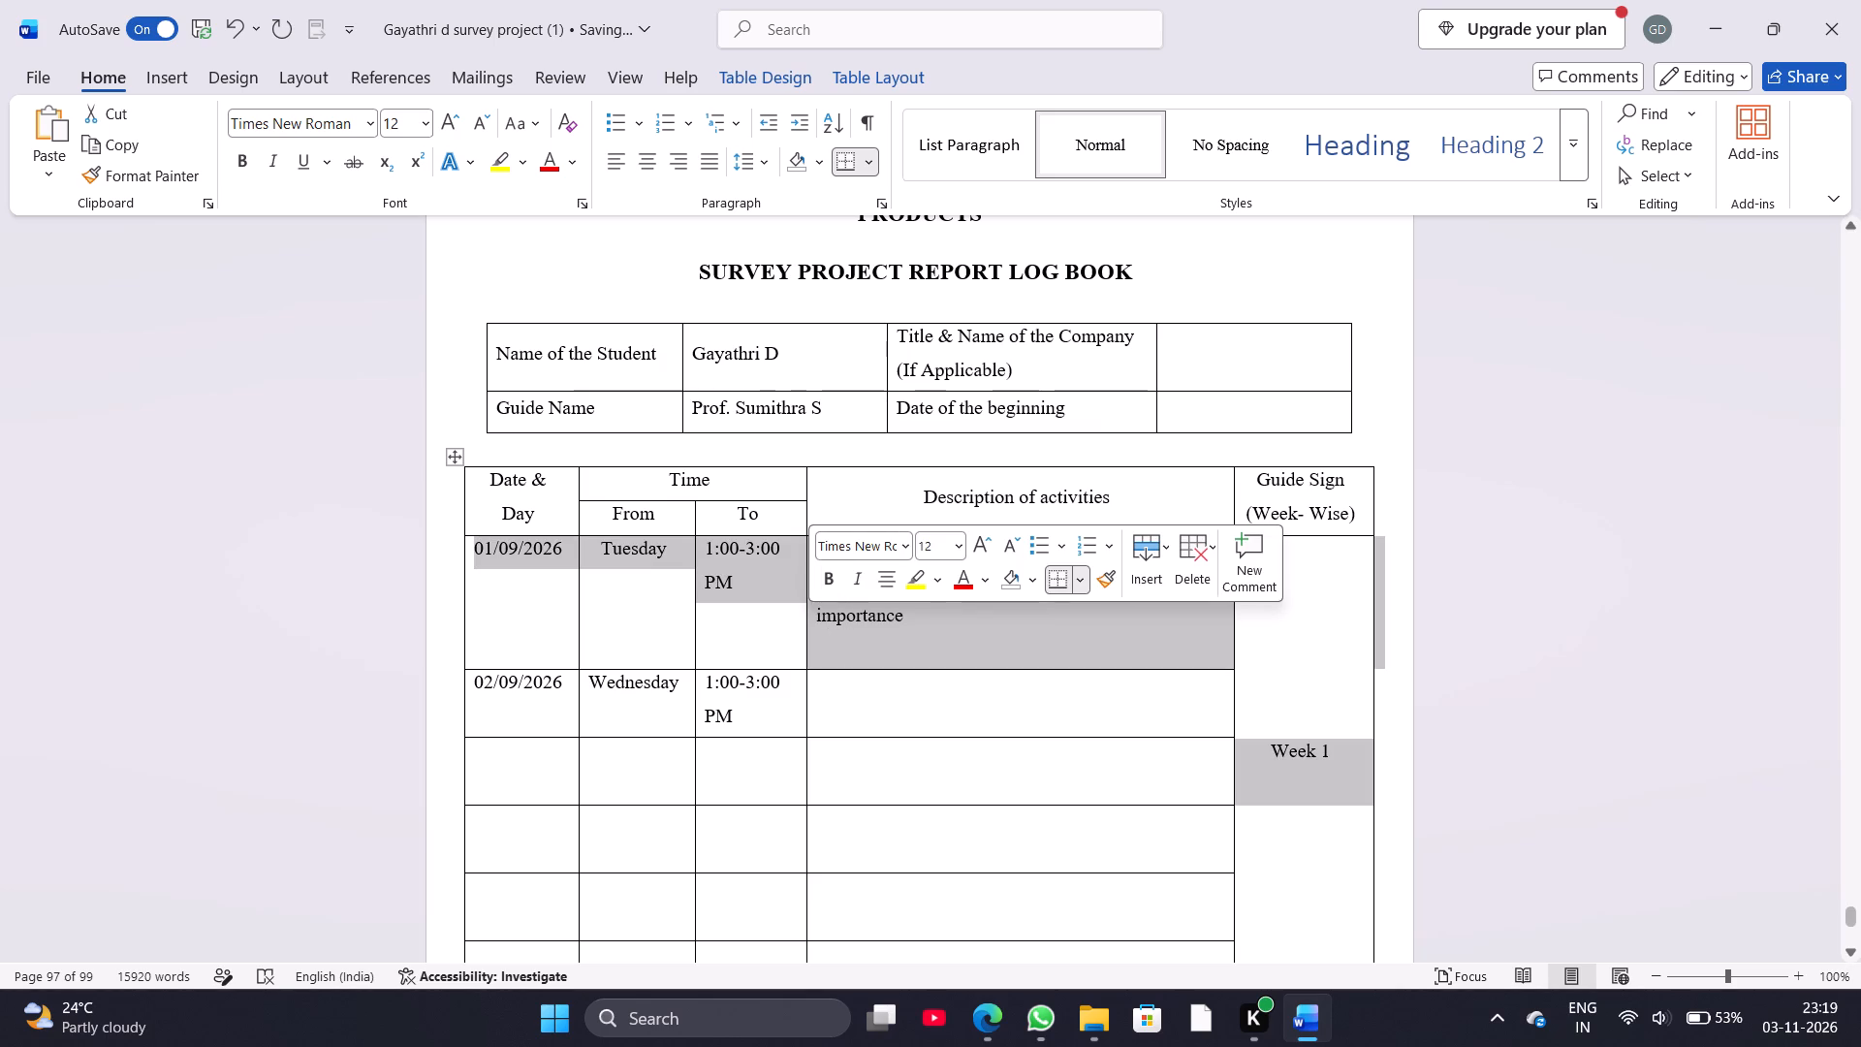
{"action": "left_click", "coordinate": [766, 168]}
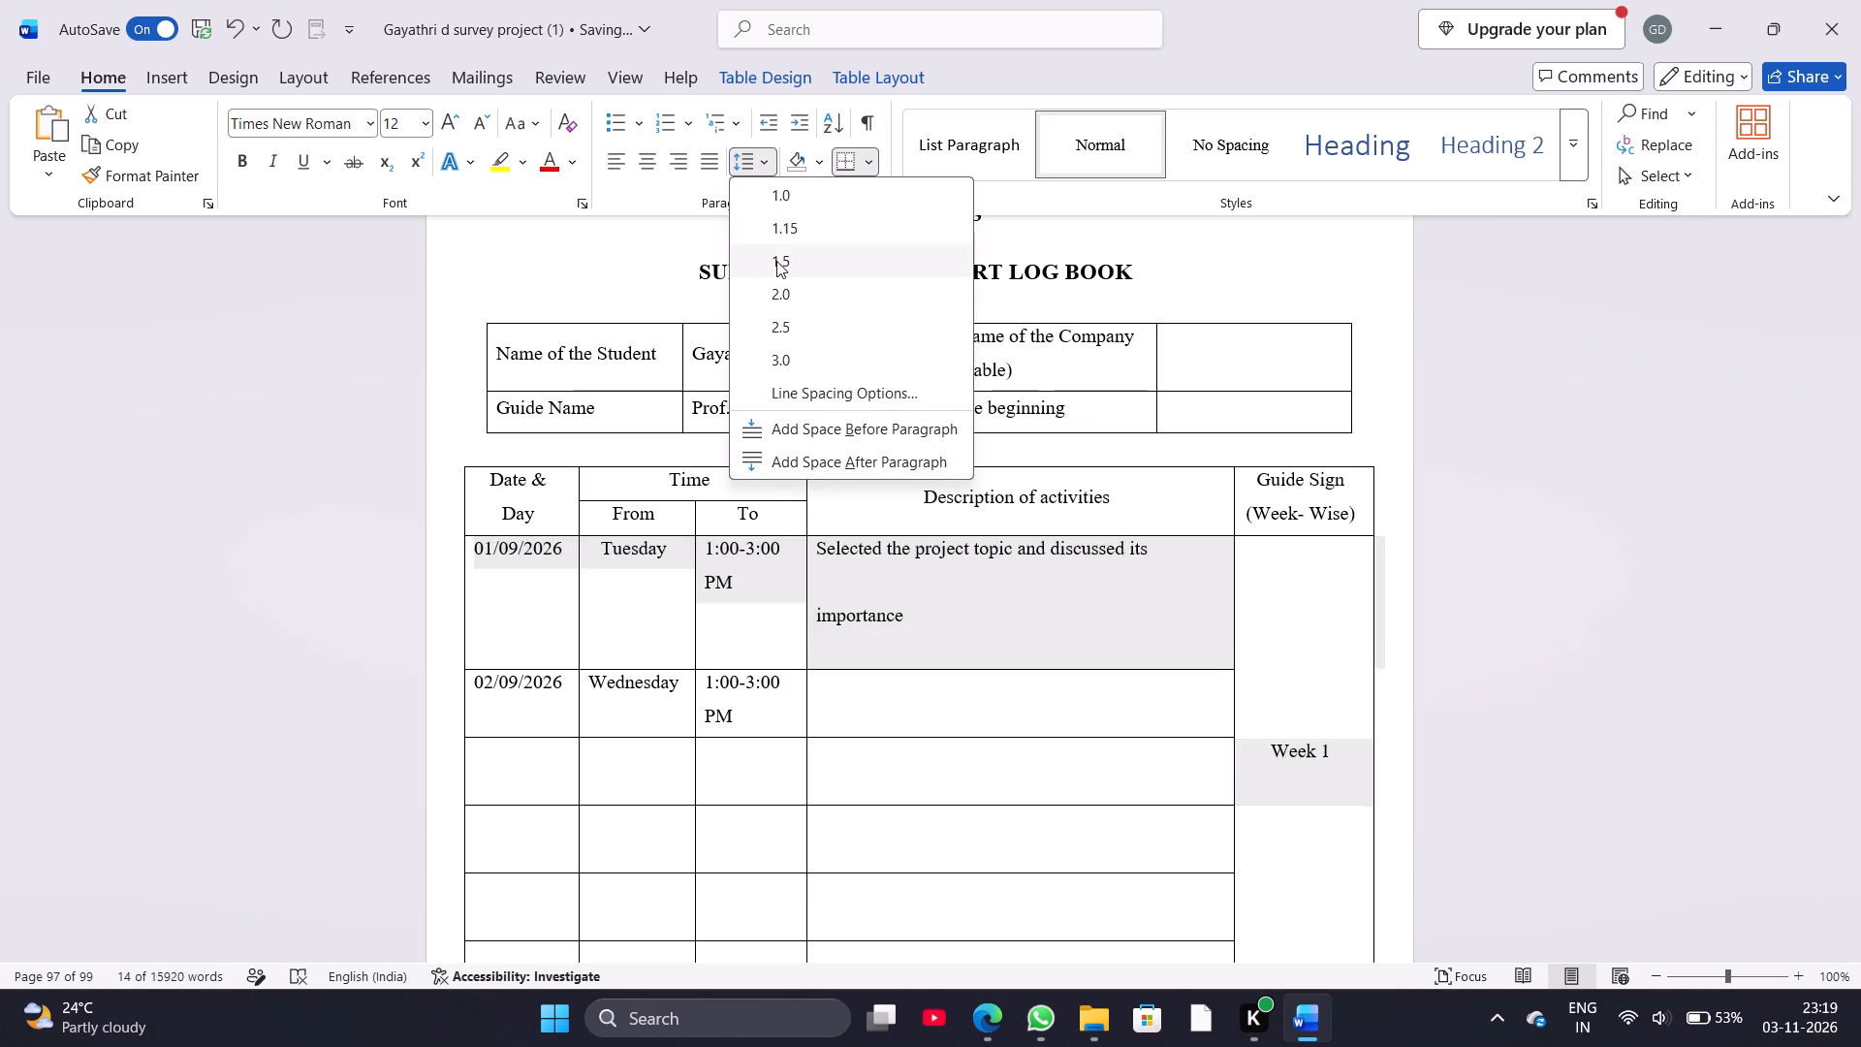
{"action": "left_click", "coordinate": [776, 262]}
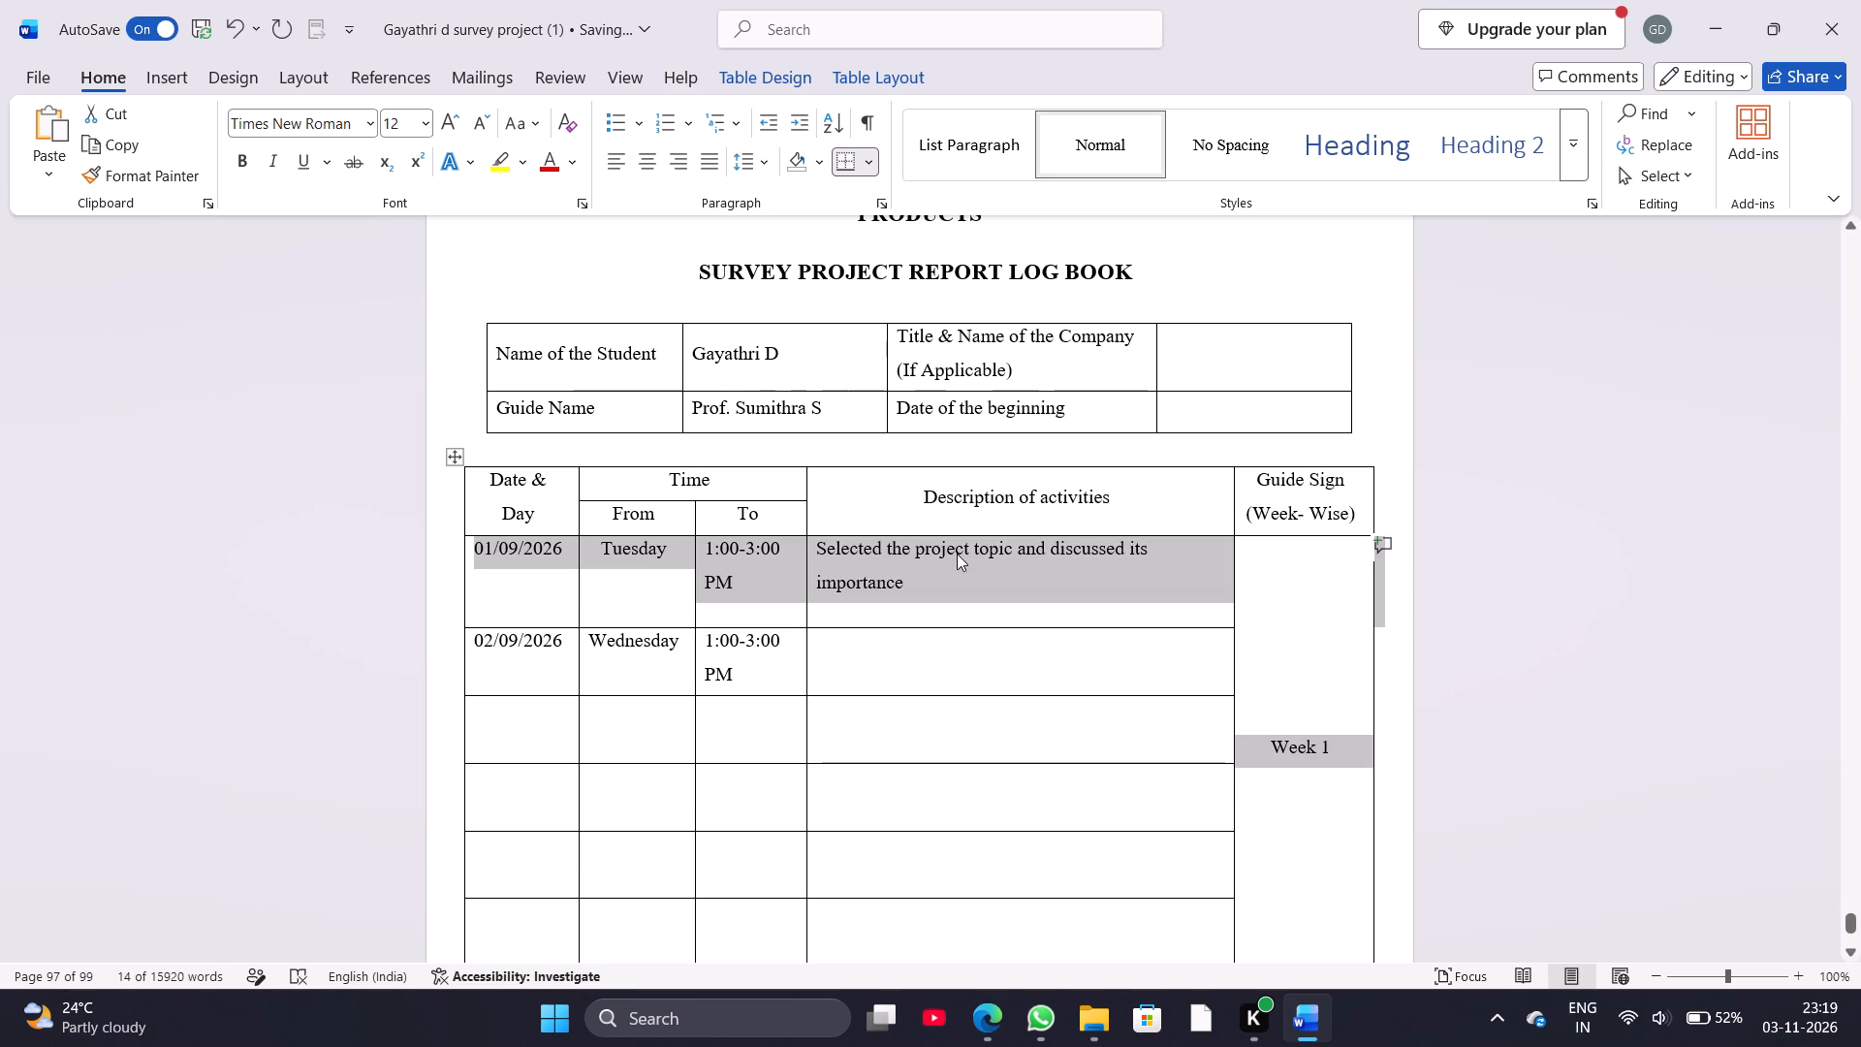
Begin the activity description for 02/09/2026 in the second Week 1 row with "Collected basic information about".
{"action": "left_click", "coordinate": [839, 652]}
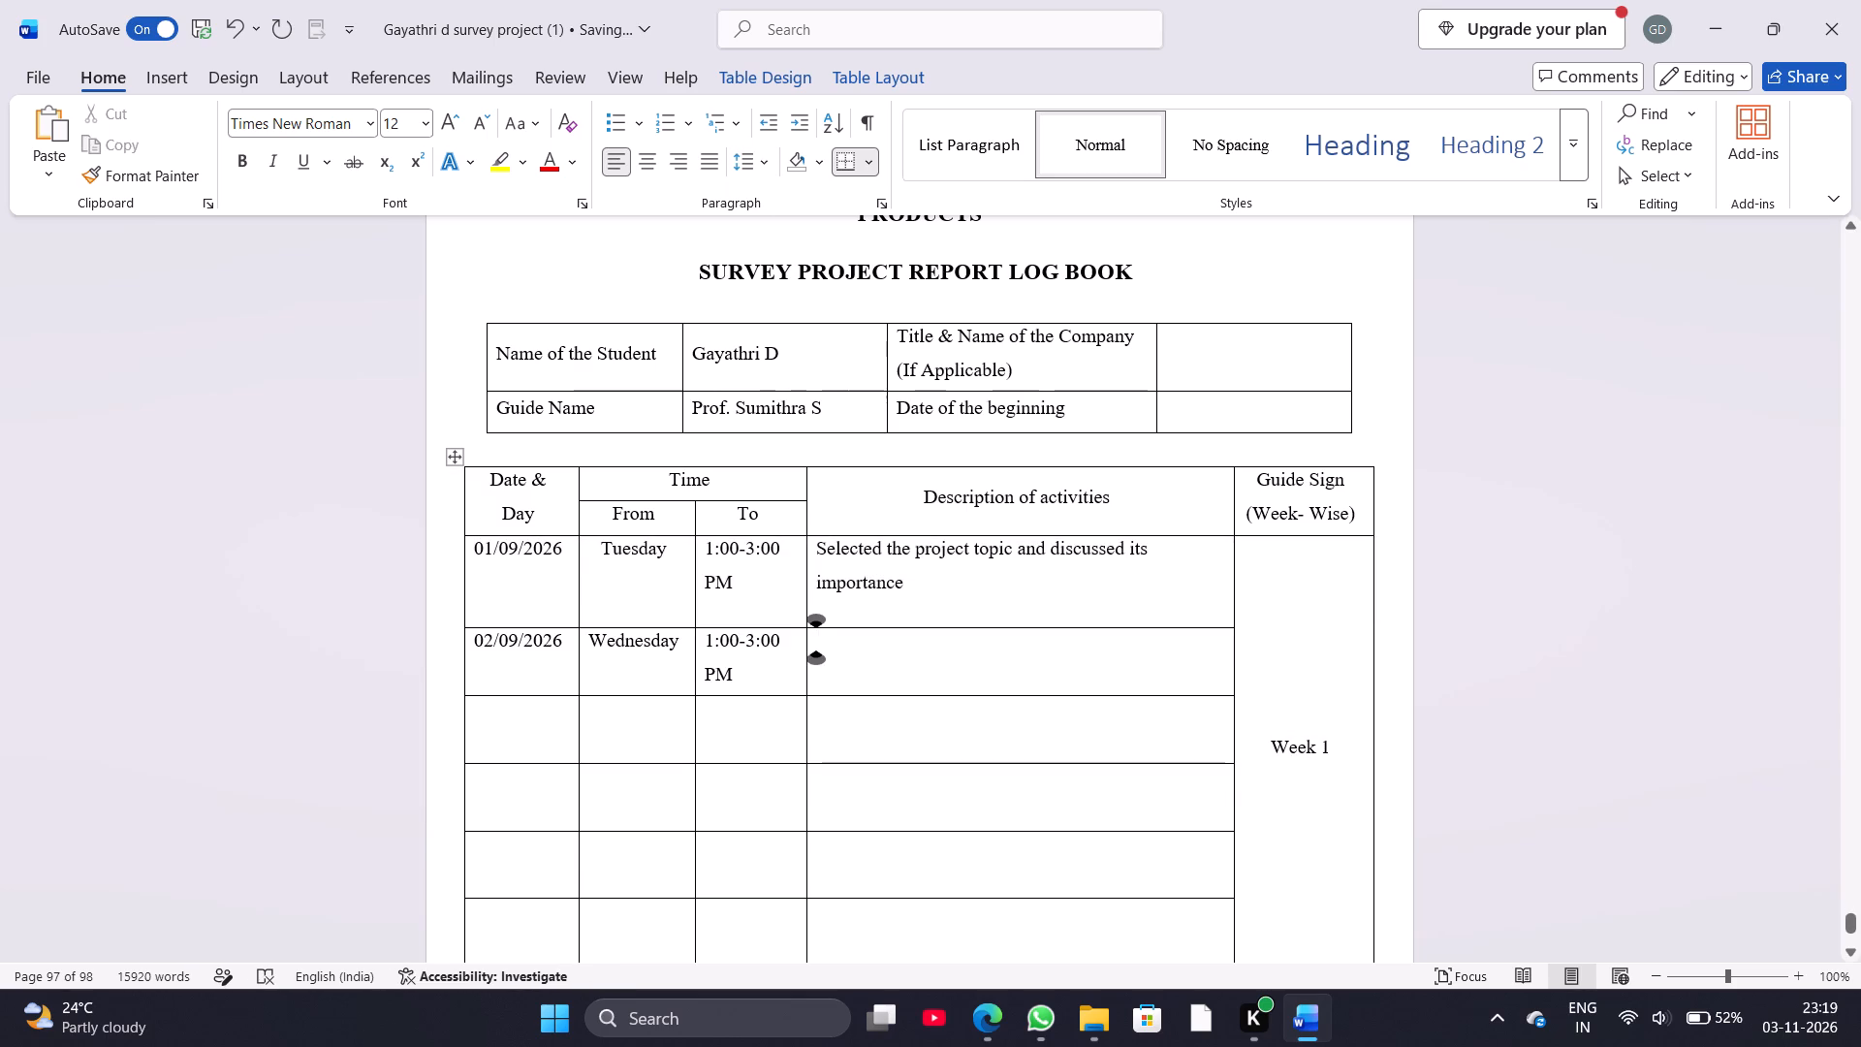
{"action": "type", "text": "collected"}
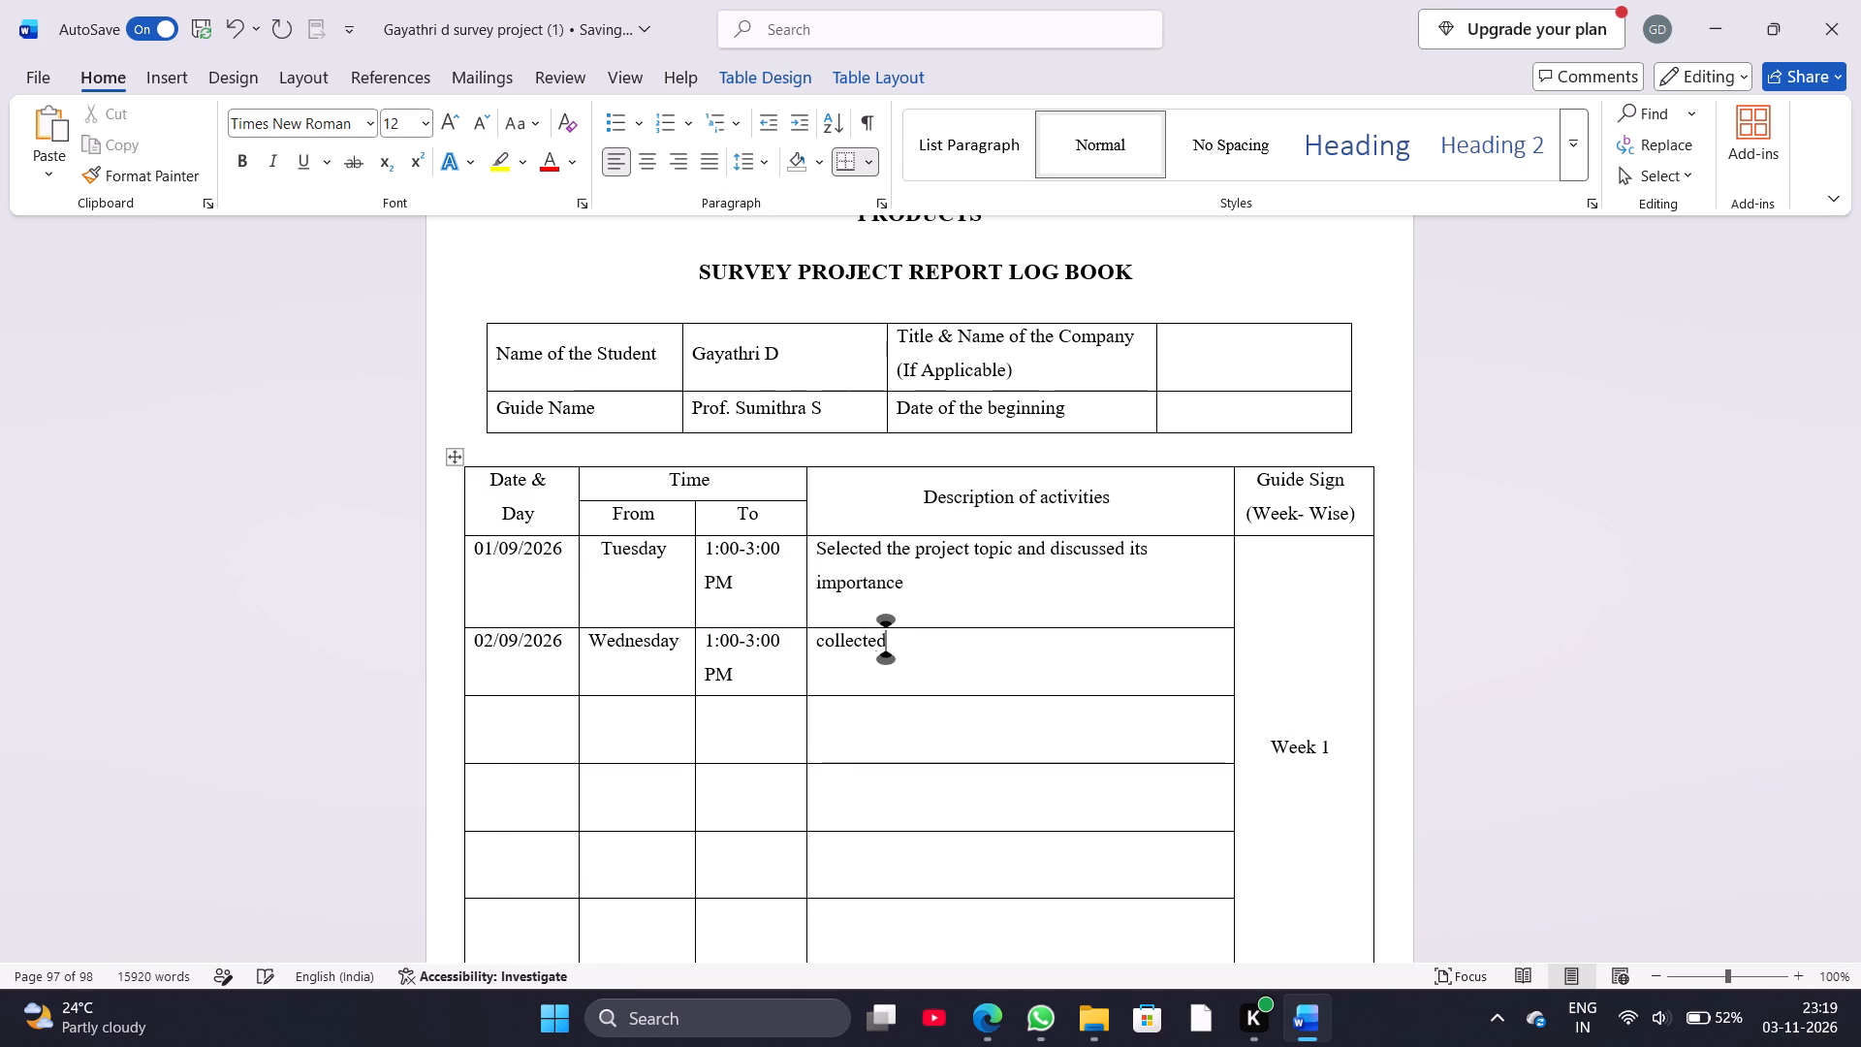
{"action": "key", "text": "space"}
{"action": "type", "text": "basic information"}
{"action": "key", "text": "space"}
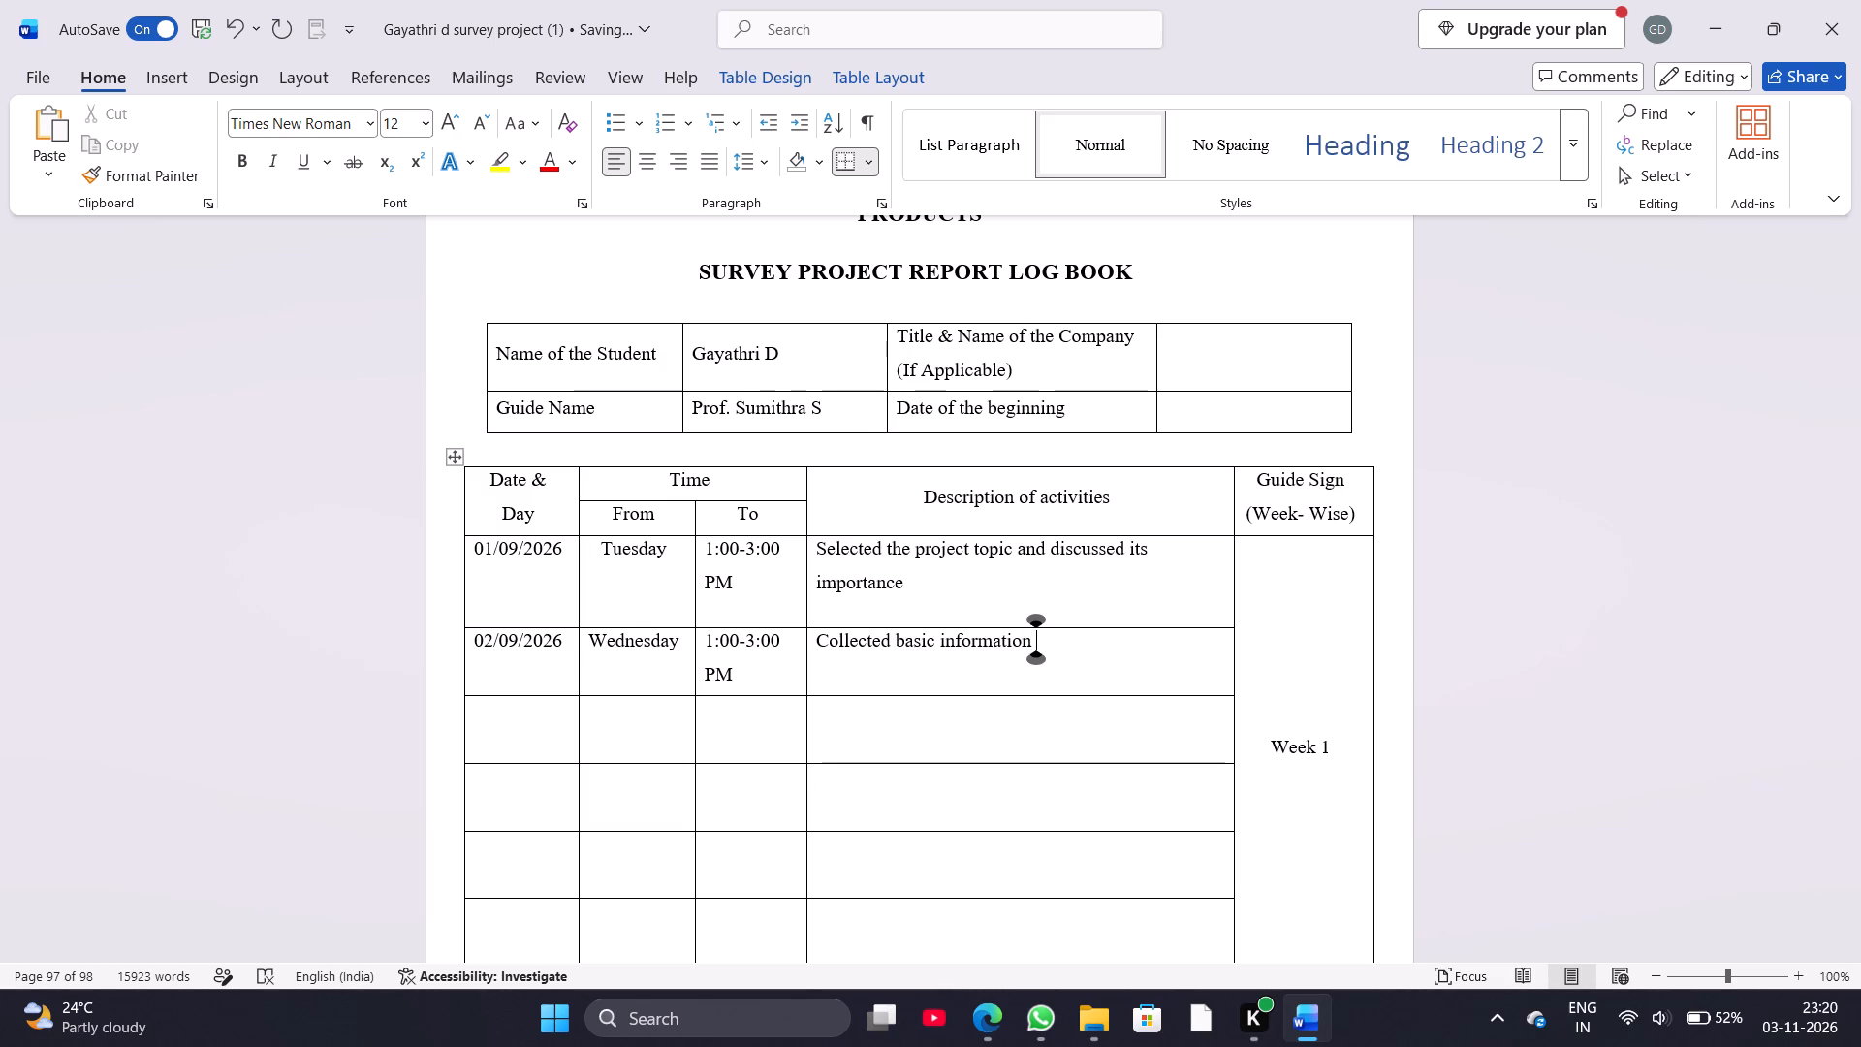
{"action": "type", "text": "about"}
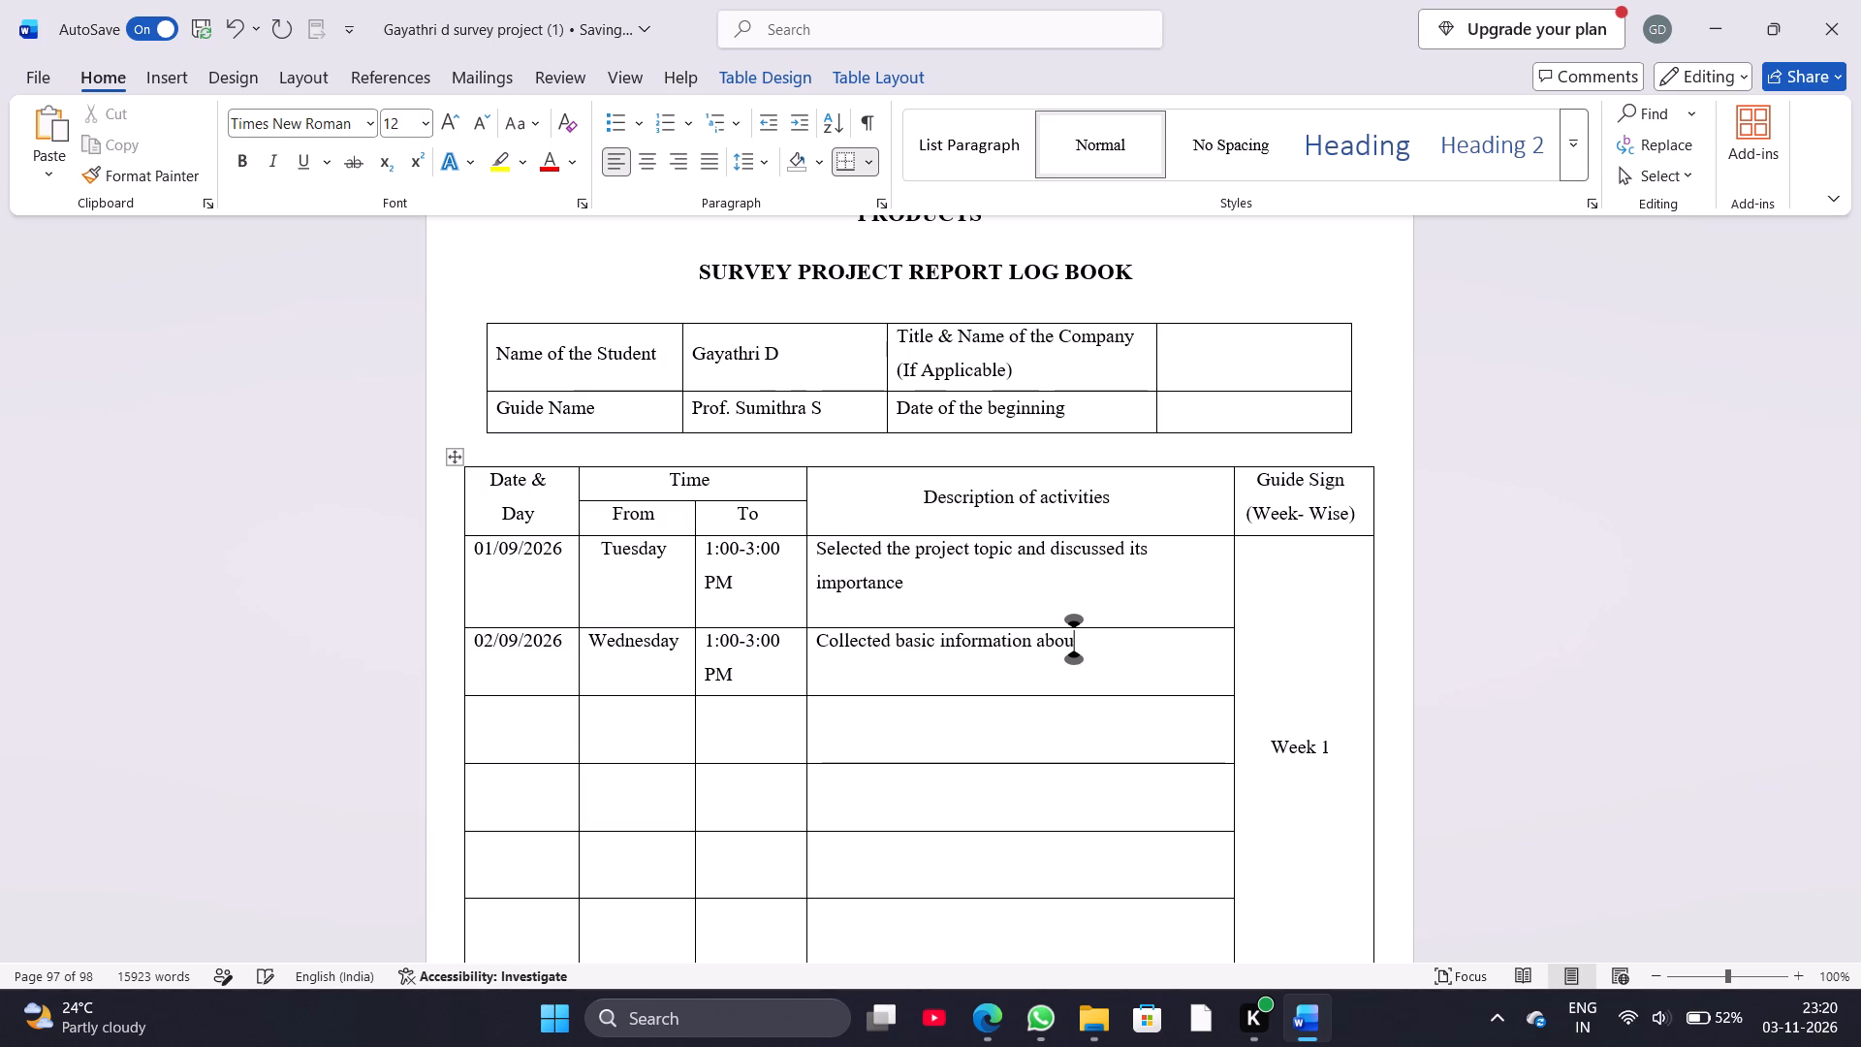
{"action": "key", "text": "space"}
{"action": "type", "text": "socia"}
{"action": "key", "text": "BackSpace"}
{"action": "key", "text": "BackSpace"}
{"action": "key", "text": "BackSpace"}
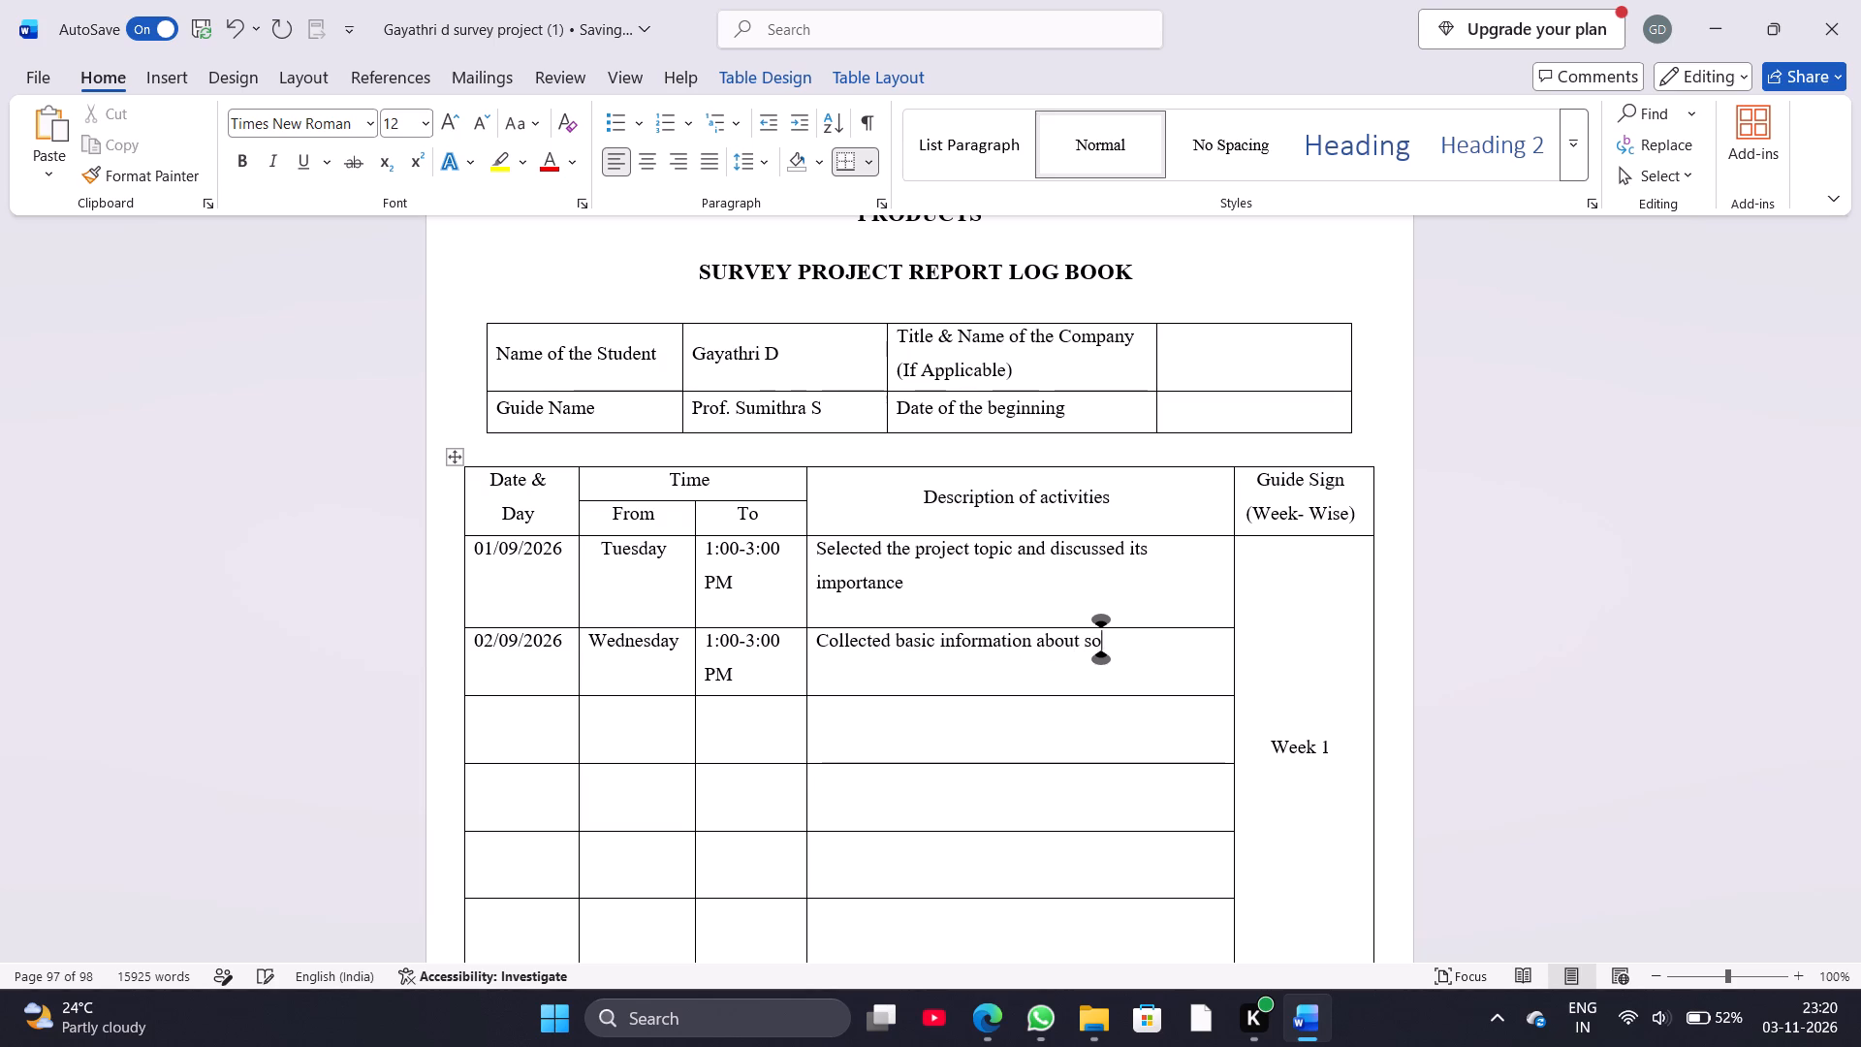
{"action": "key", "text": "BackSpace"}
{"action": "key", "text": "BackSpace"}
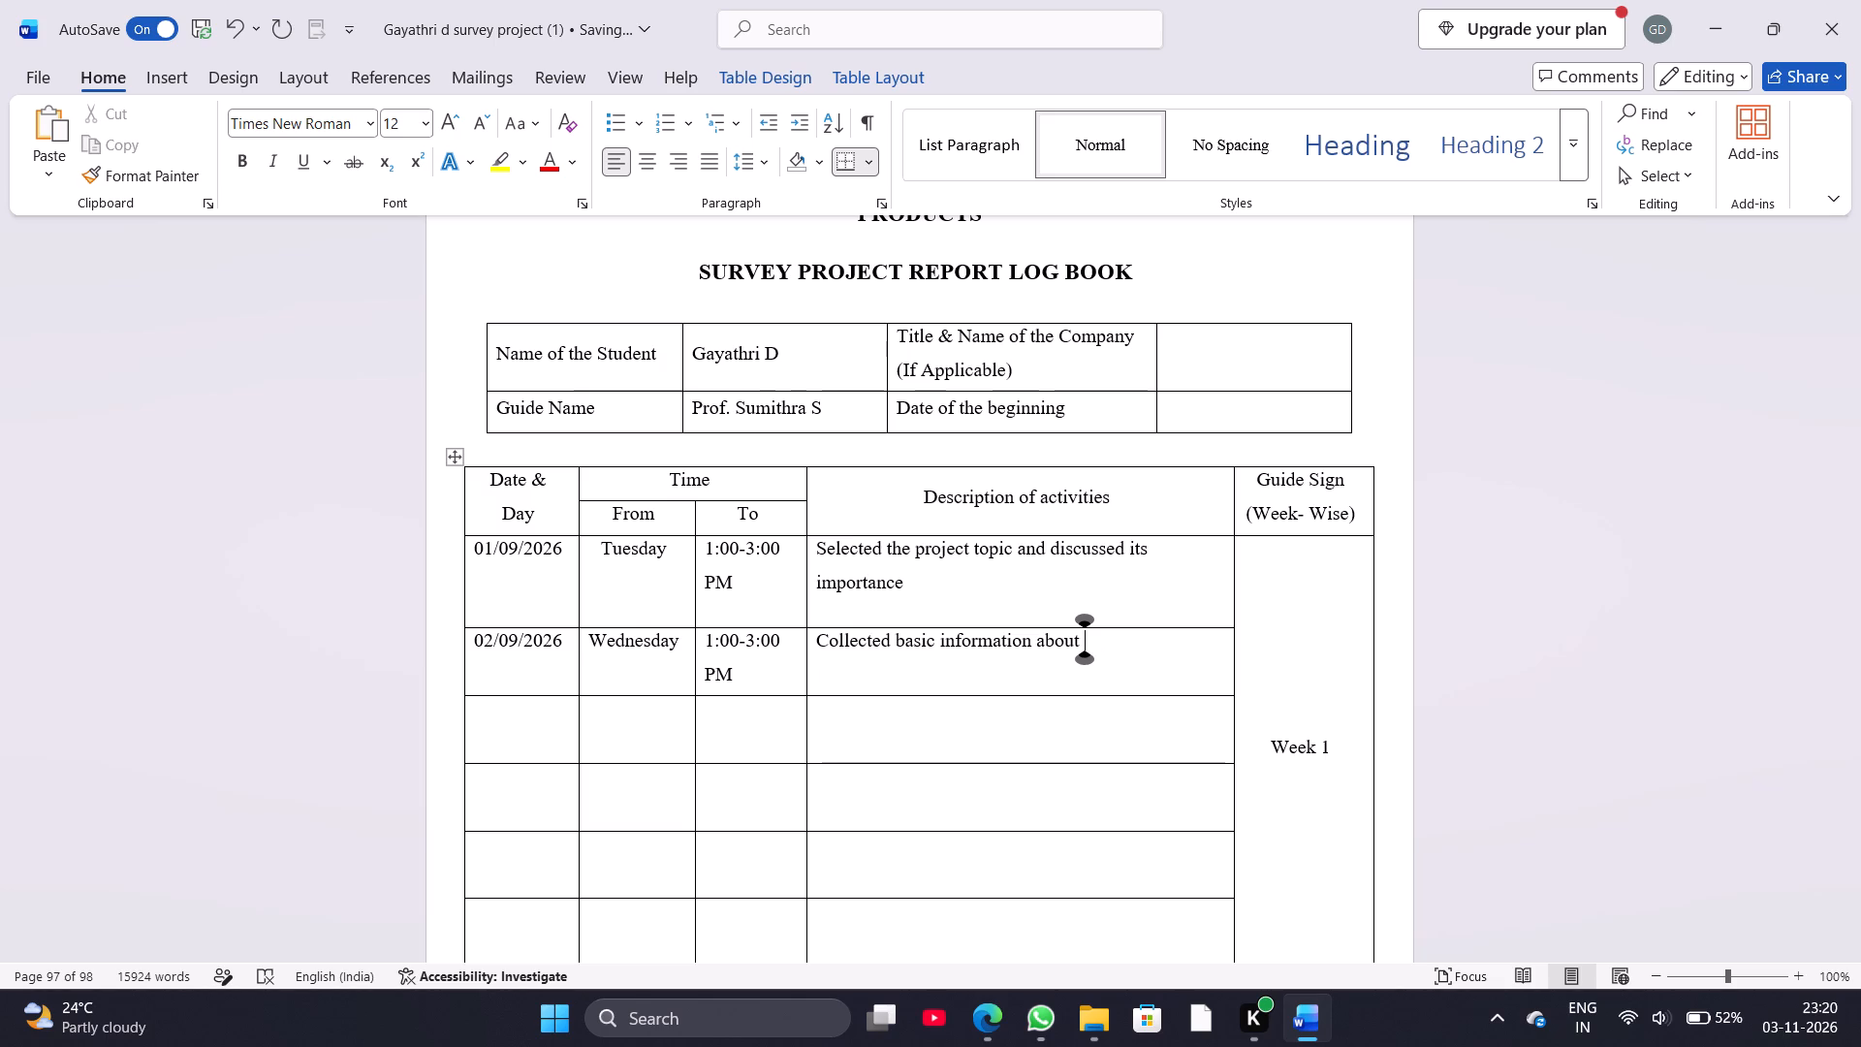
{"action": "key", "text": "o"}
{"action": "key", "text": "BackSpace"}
Complete the 02/09/2026 activity description with "consumer perception towards organic products".
{"action": "type", "text": "consumer"}
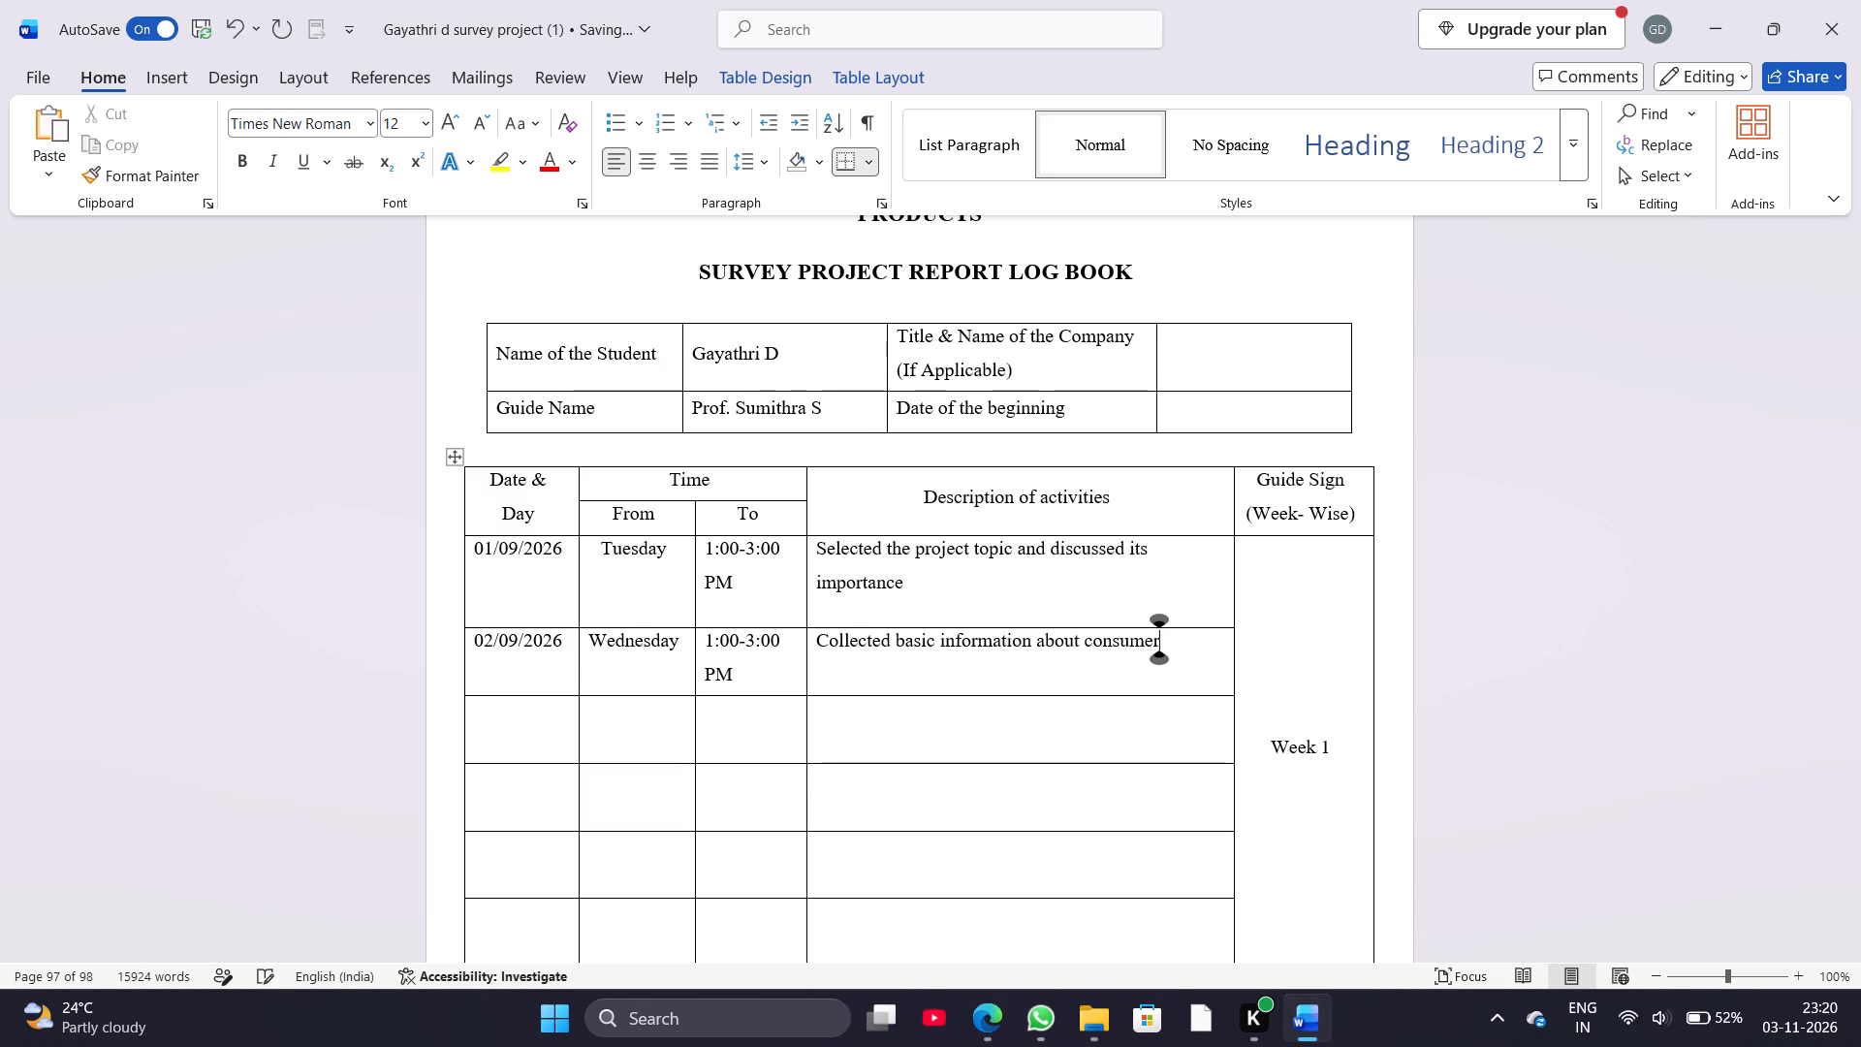
{"action": "key", "text": "space"}
{"action": "type", "text": "perception"}
{"action": "key", "text": "space"}
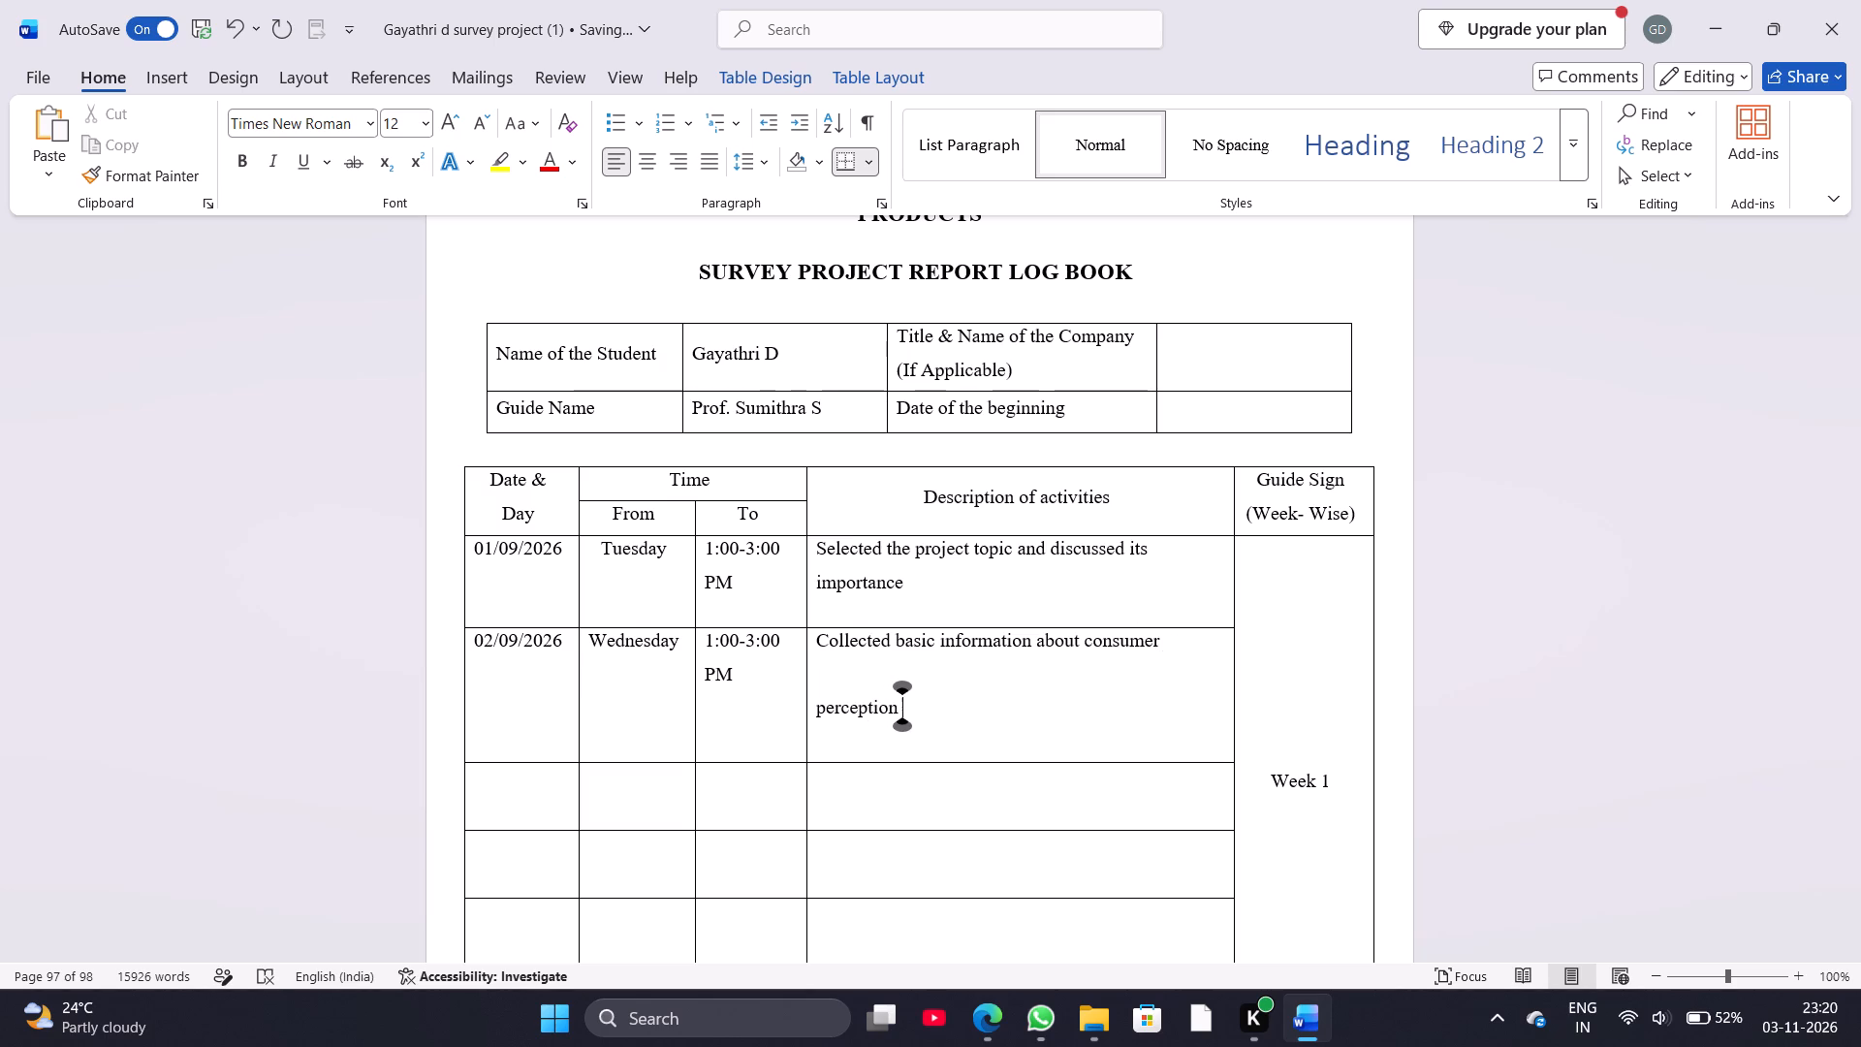
{"action": "type", "text": "tow"}
{"action": "type", "text": "ards organic"}
{"action": "key", "text": "space"}
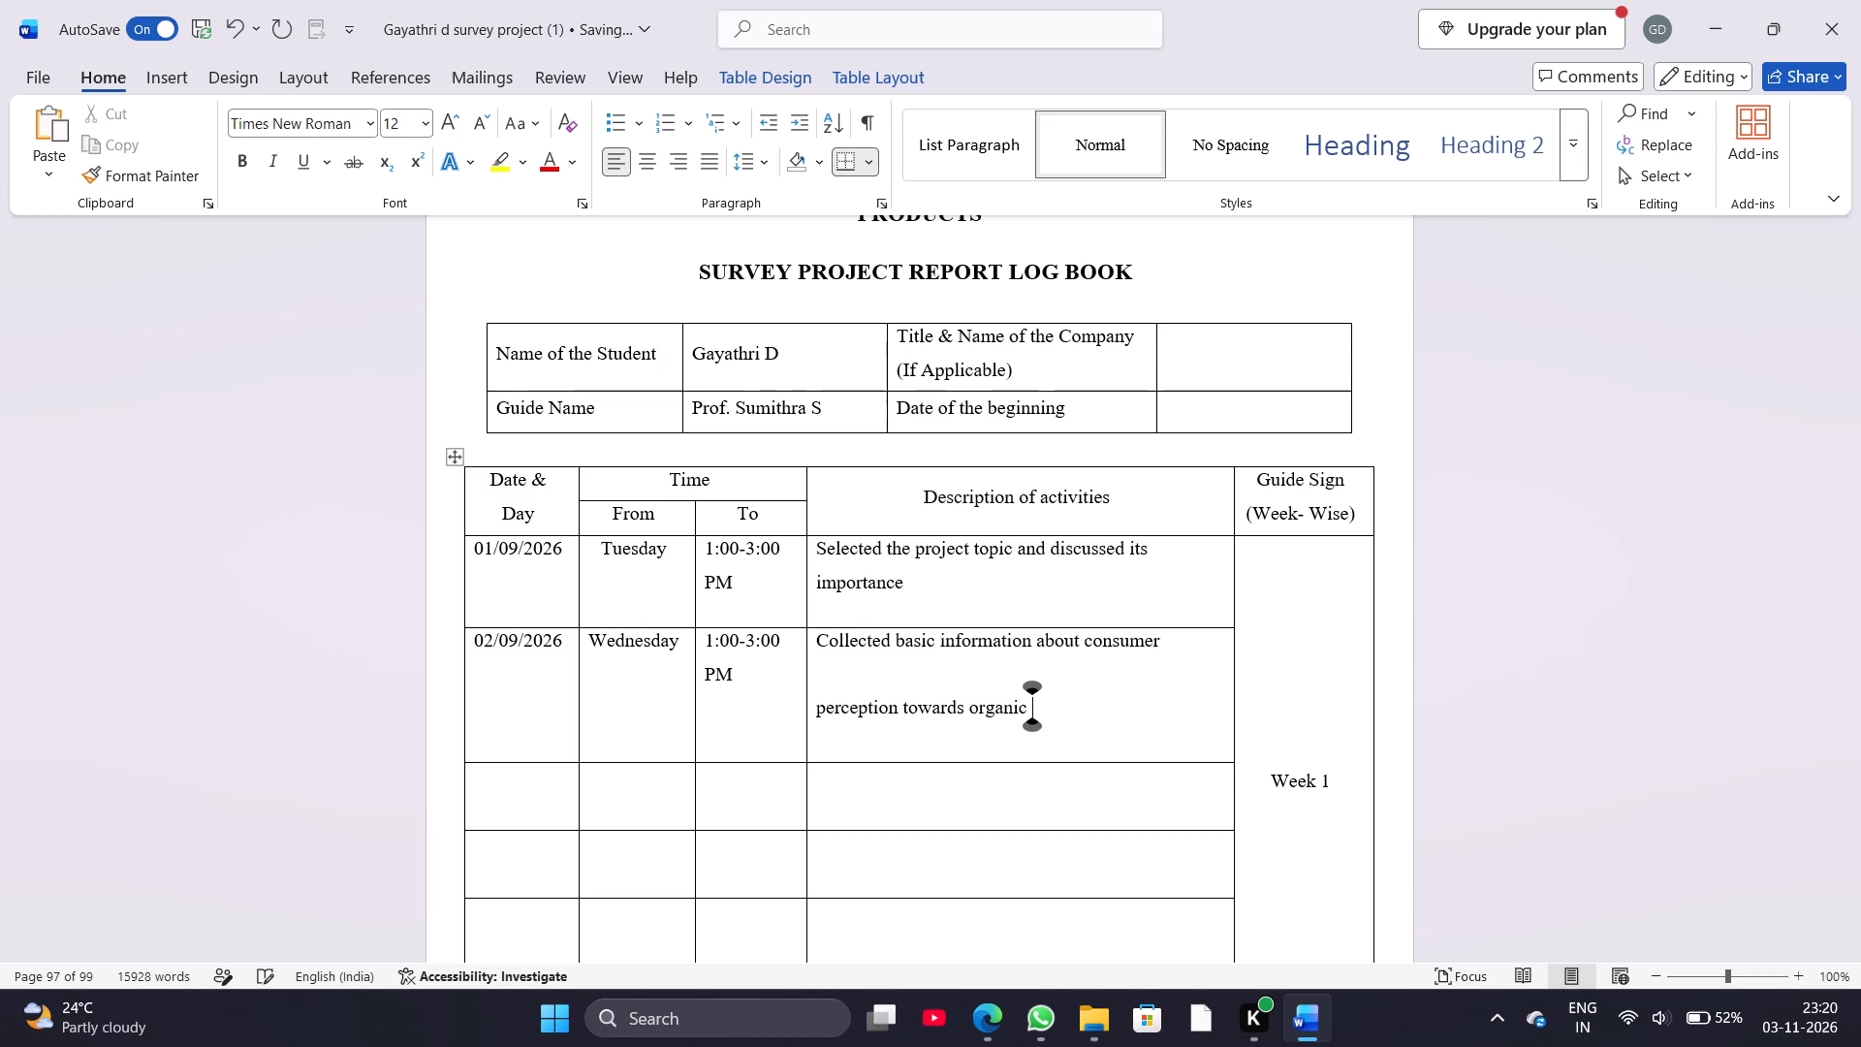
{"action": "type", "text": "products"}
{"action": "key", "text": "space"}
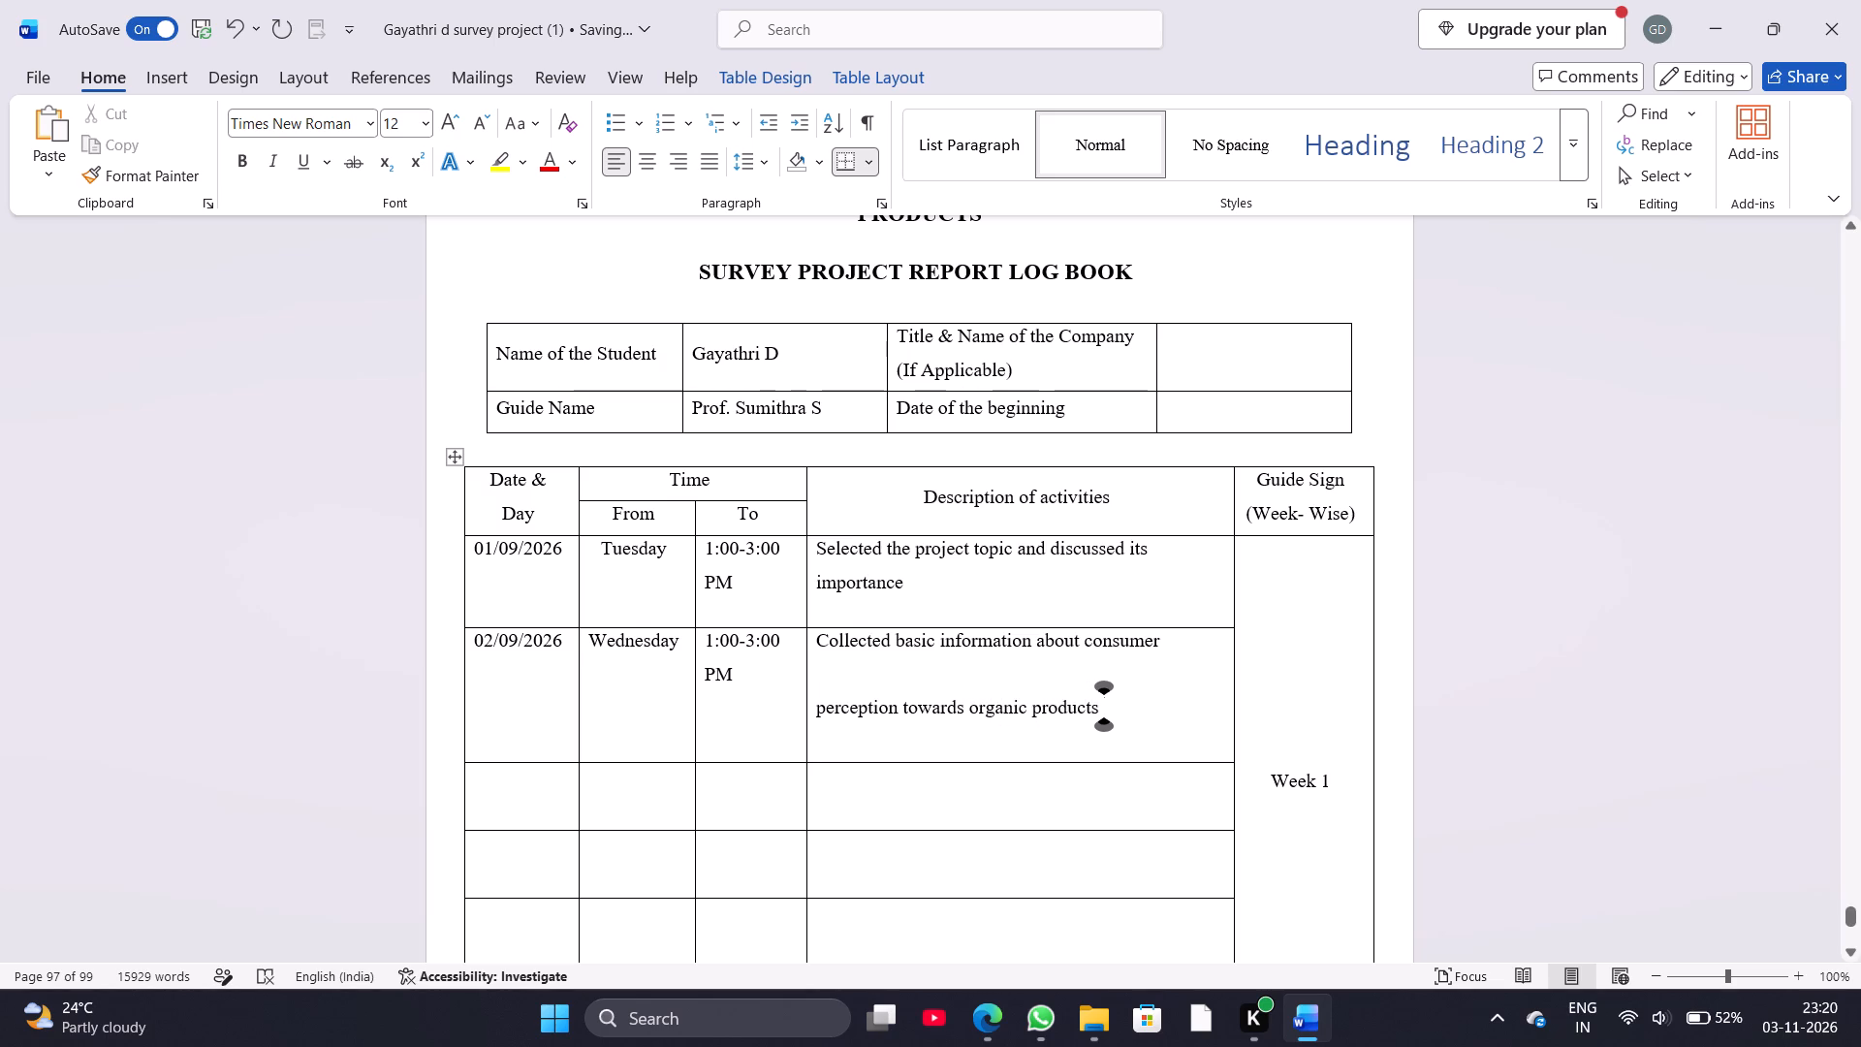
Set the line spacing of the whole 02/09/2026 row to 1.5.
{"action": "double_click", "coordinate": [531, 668]}
{"action": "triple_click", "coordinate": [531, 668]}
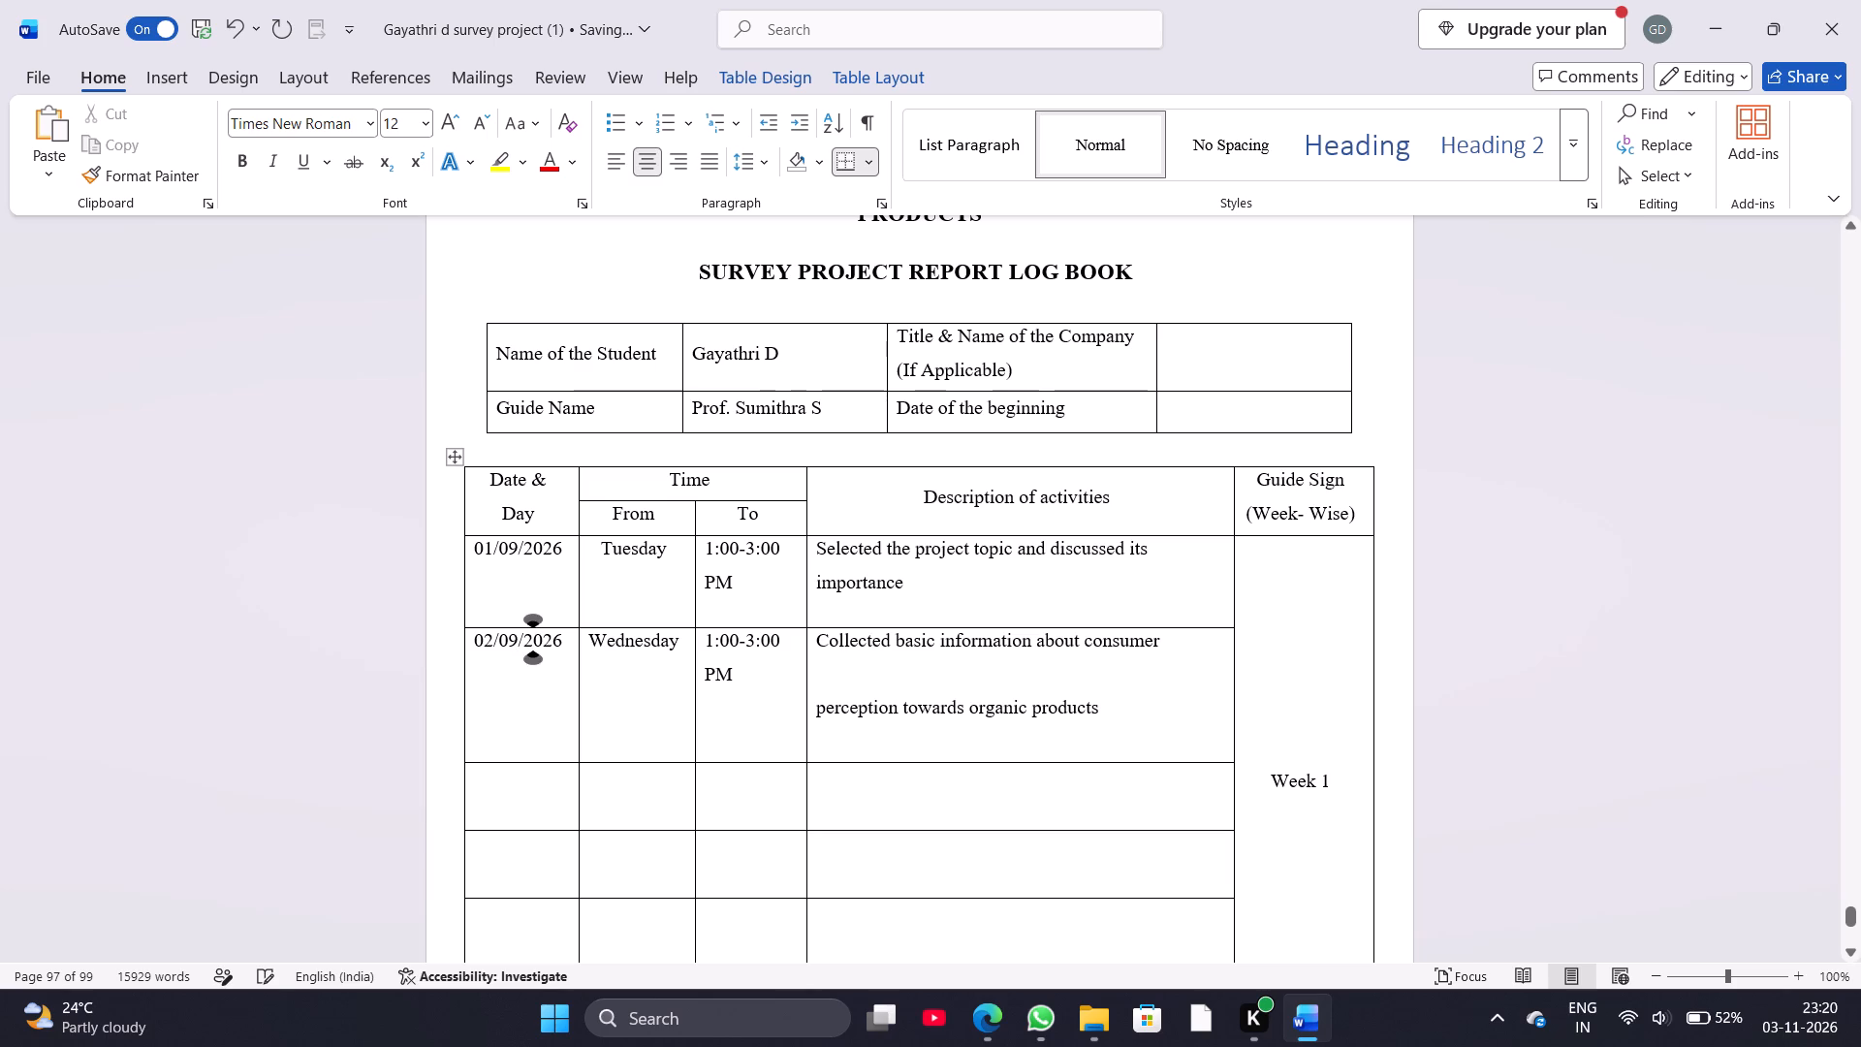
{"action": "double_click", "coordinate": [845, 664]}
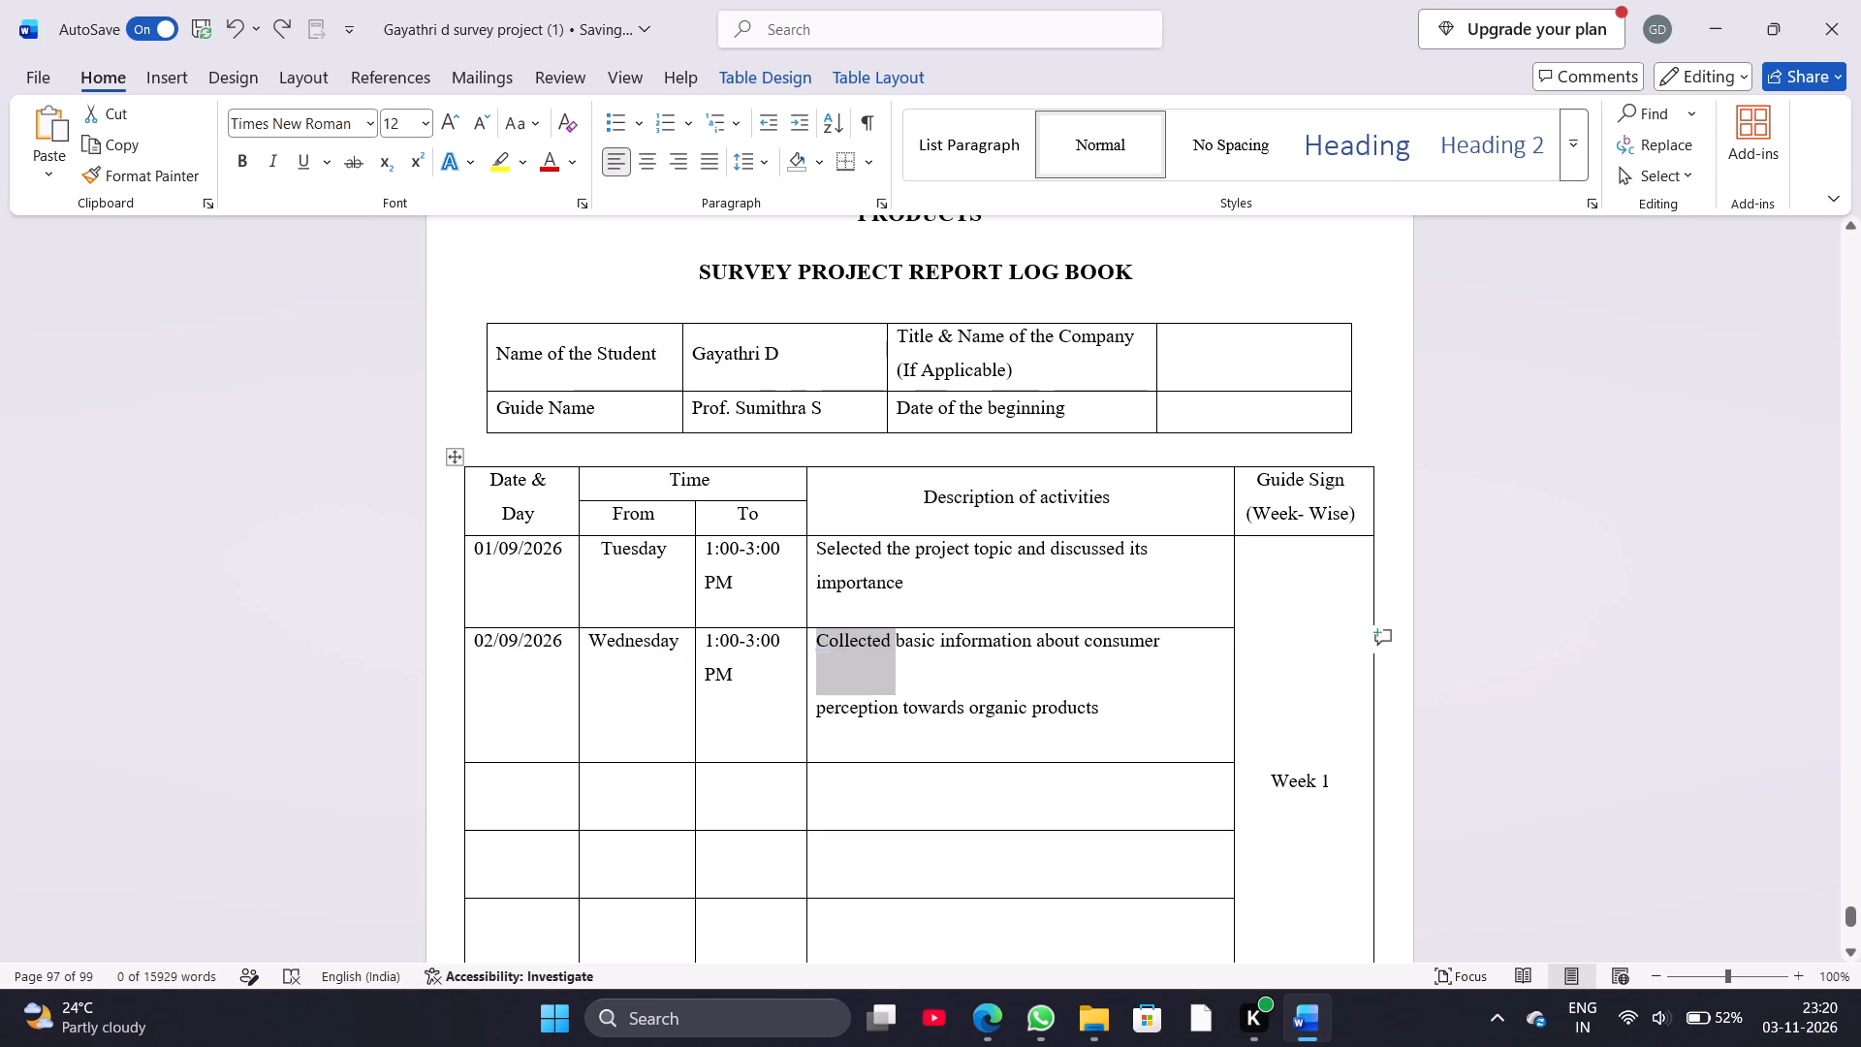
{"action": "double_click", "coordinate": [472, 645]}
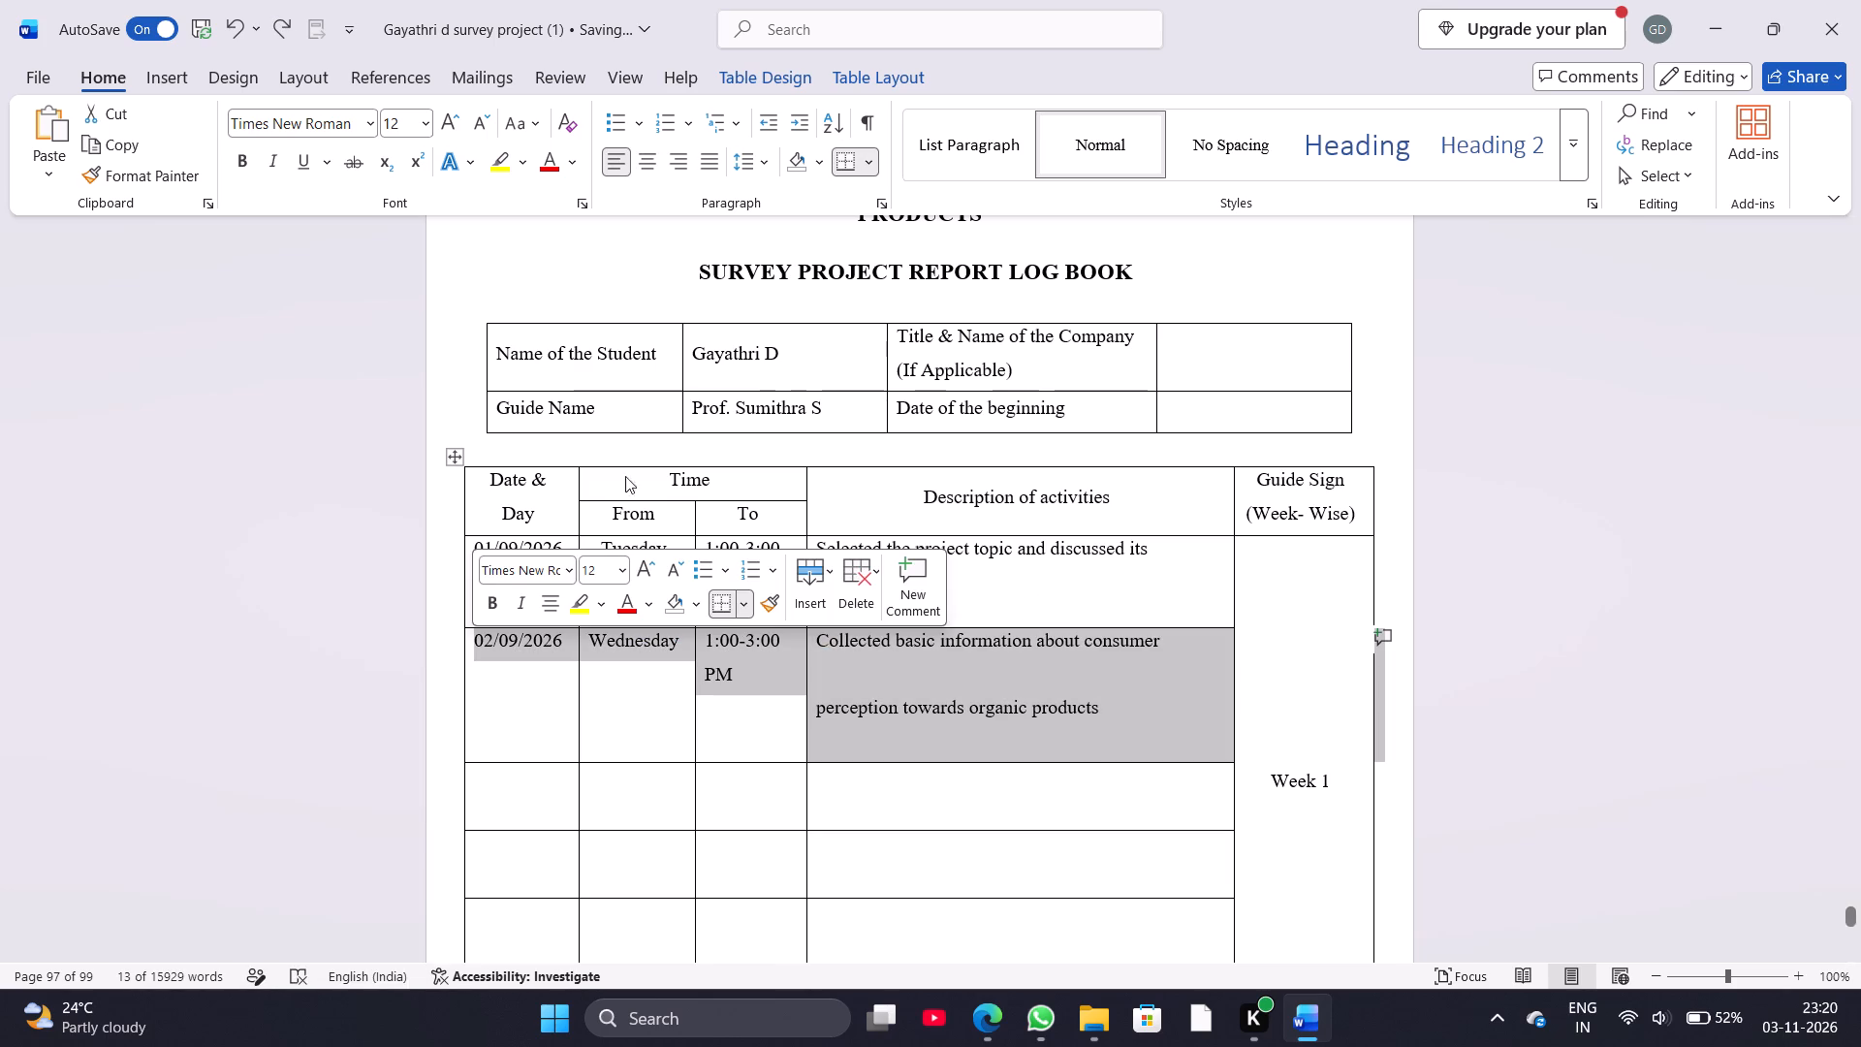
{"action": "left_click", "coordinate": [754, 174]}
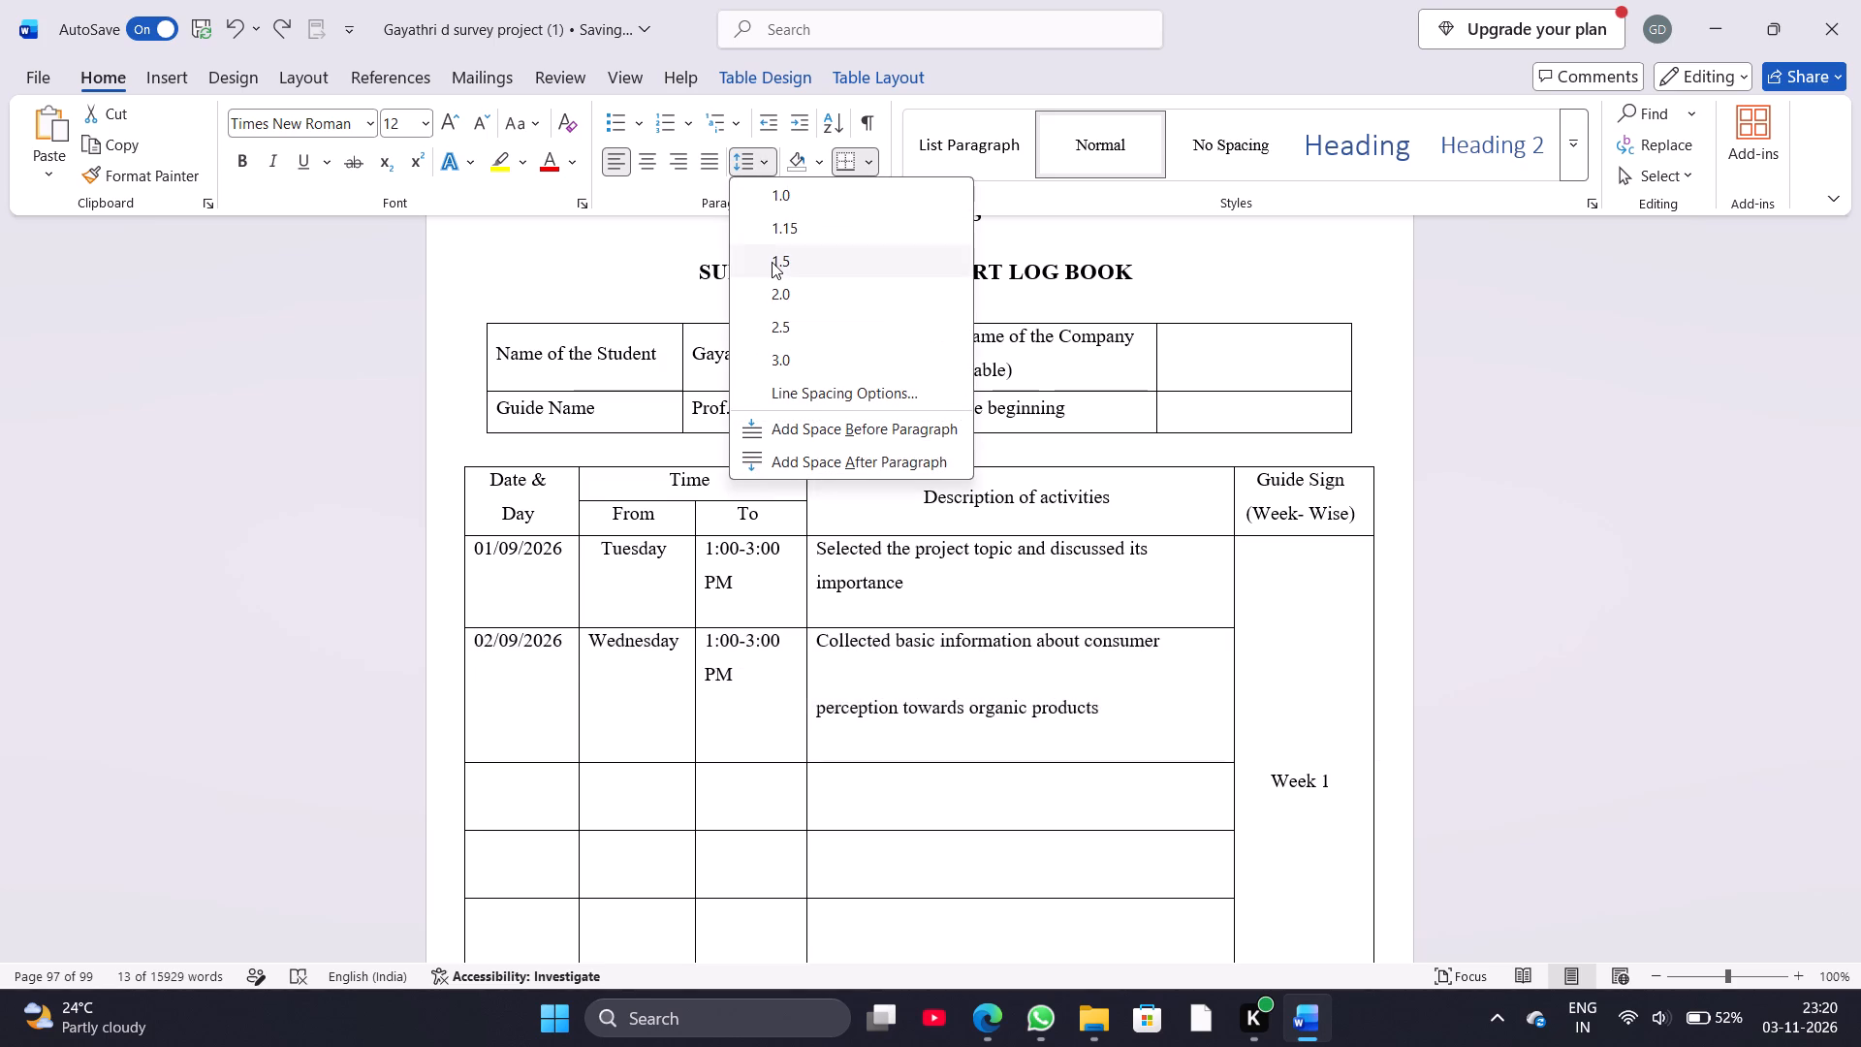
{"action": "left_click", "coordinate": [772, 262]}
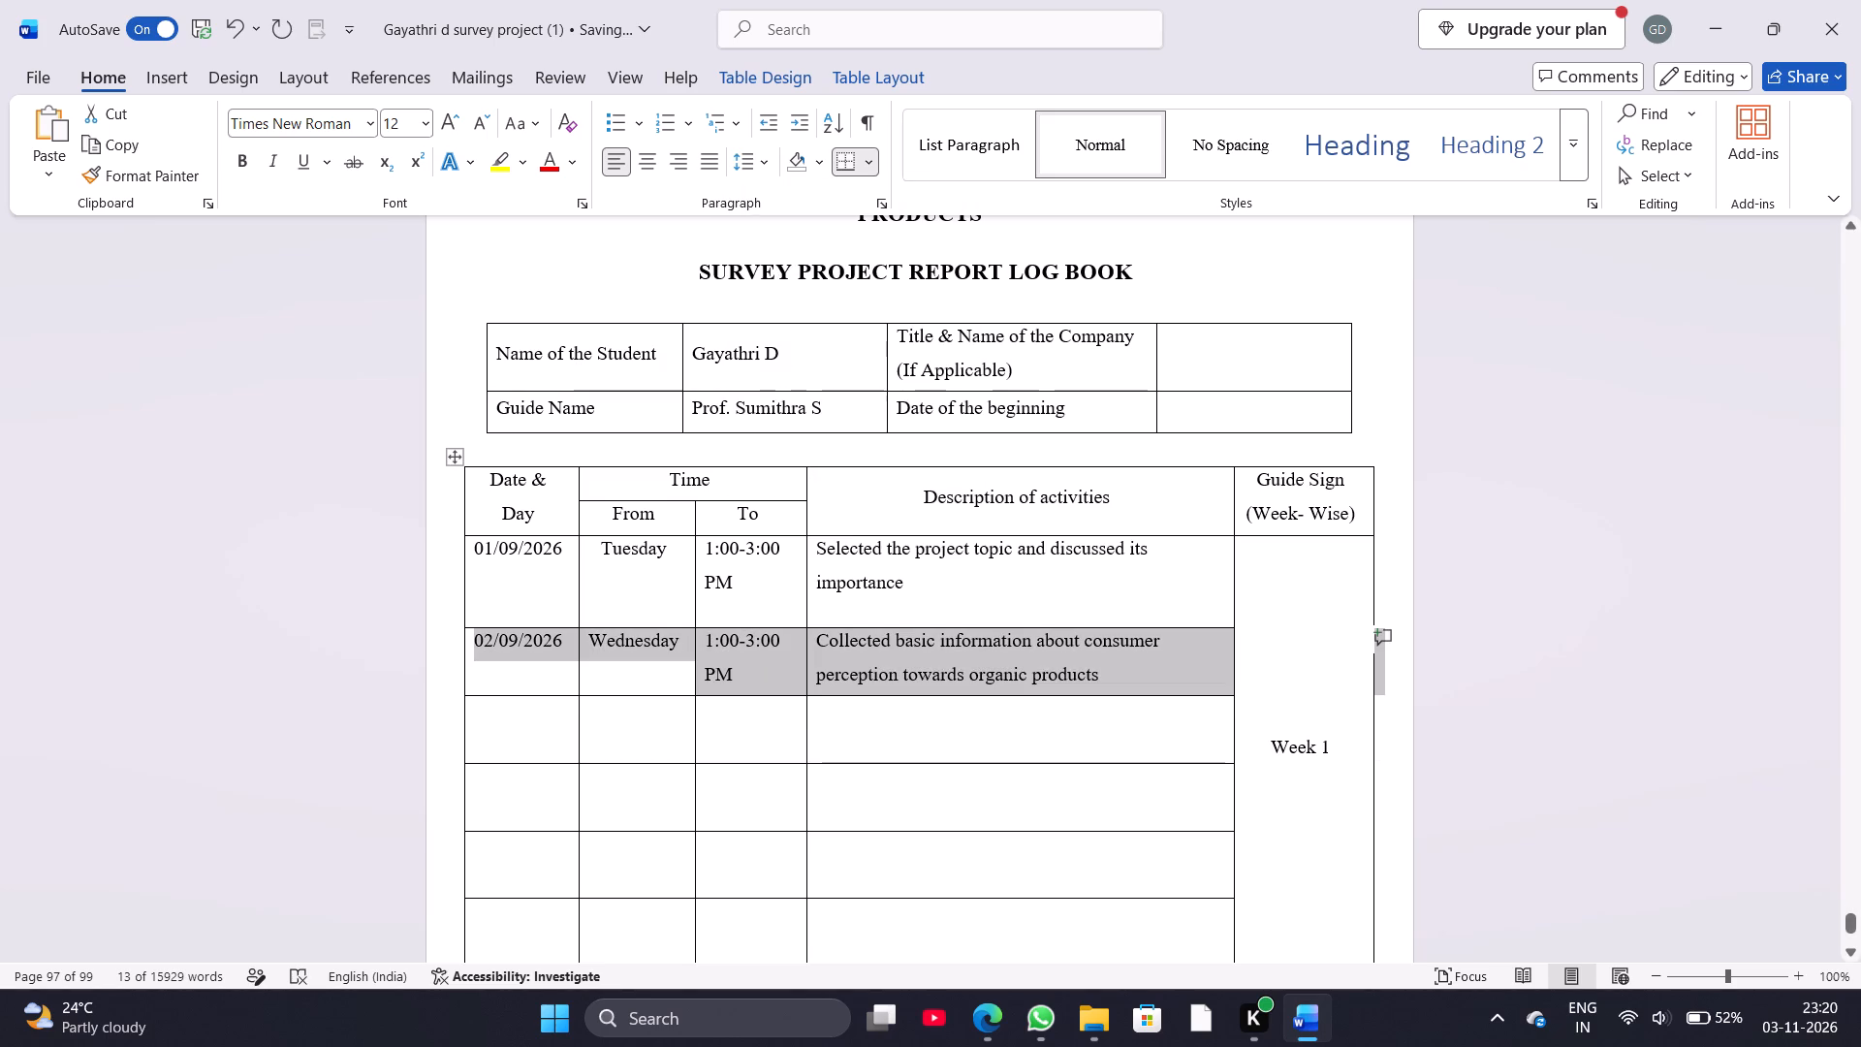
Enter the date 03/090/2026 in the third Week 1 row.
{"action": "left_click", "coordinate": [497, 716]}
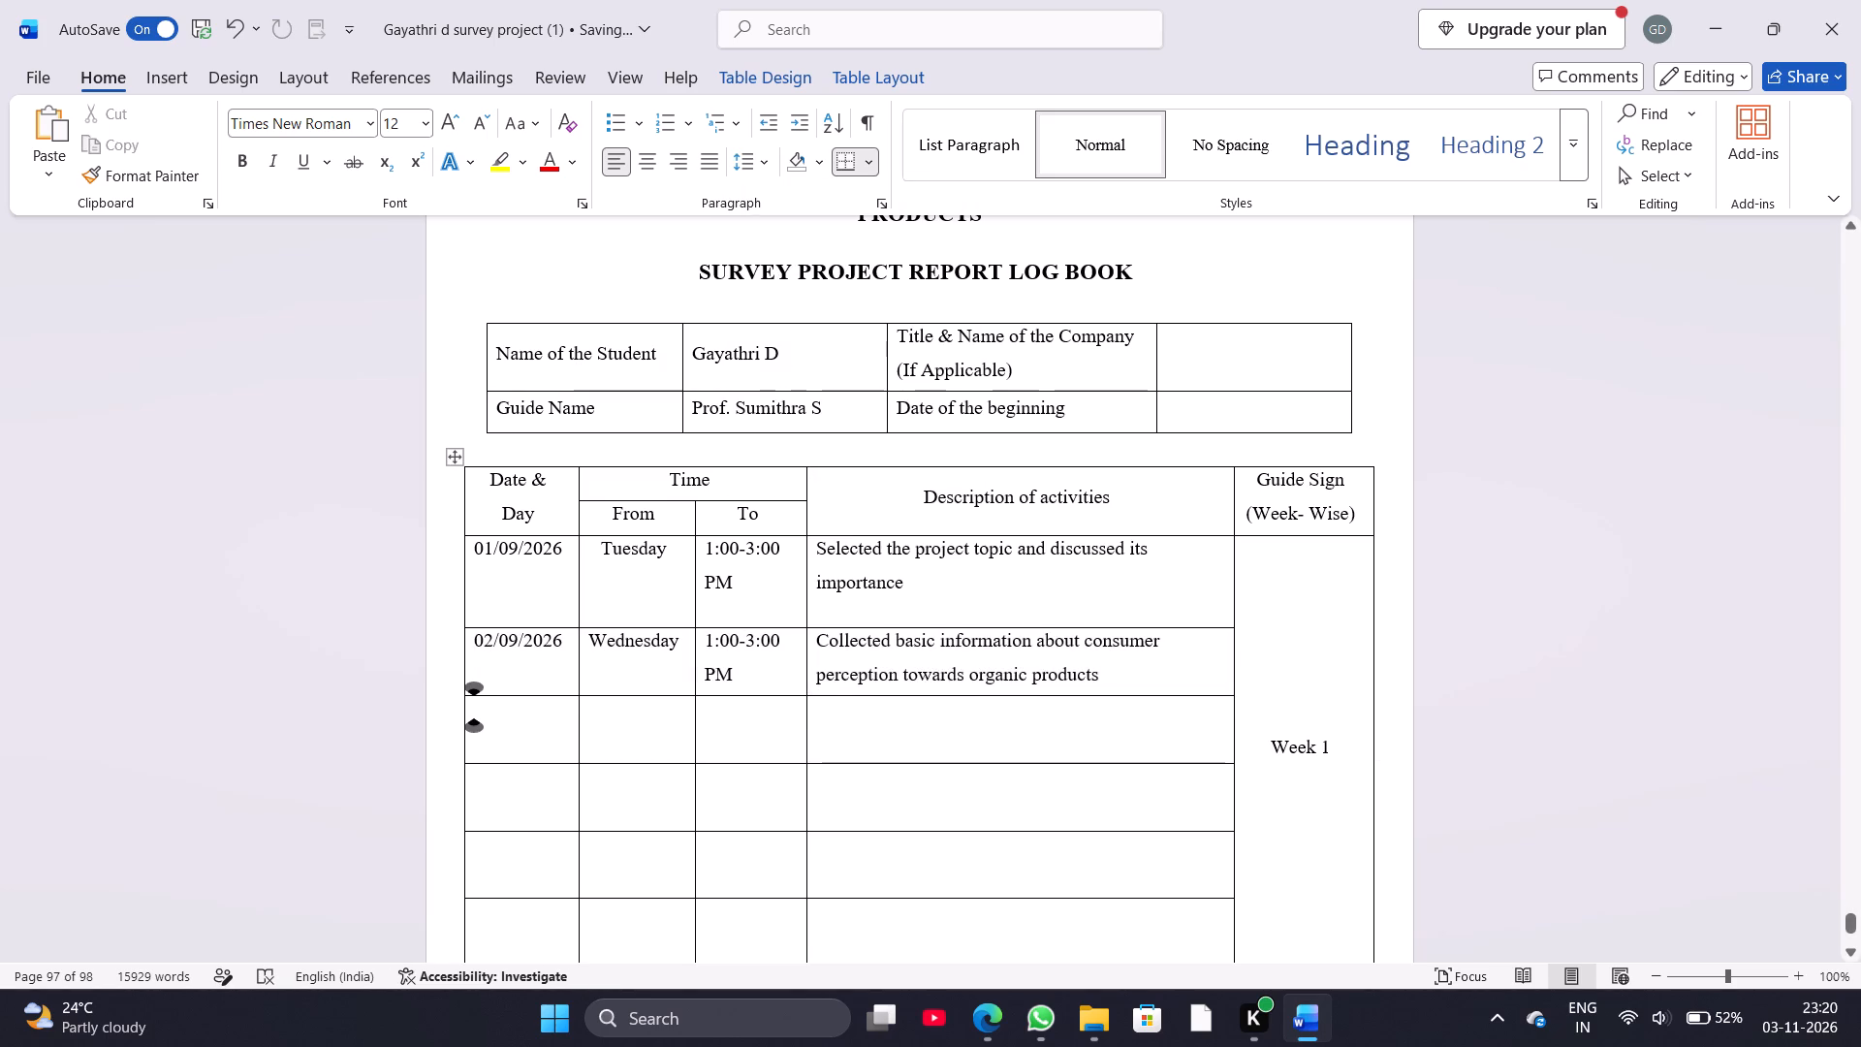
{"action": "type", "text": "03"}
{"action": "key", "text": "slash"}
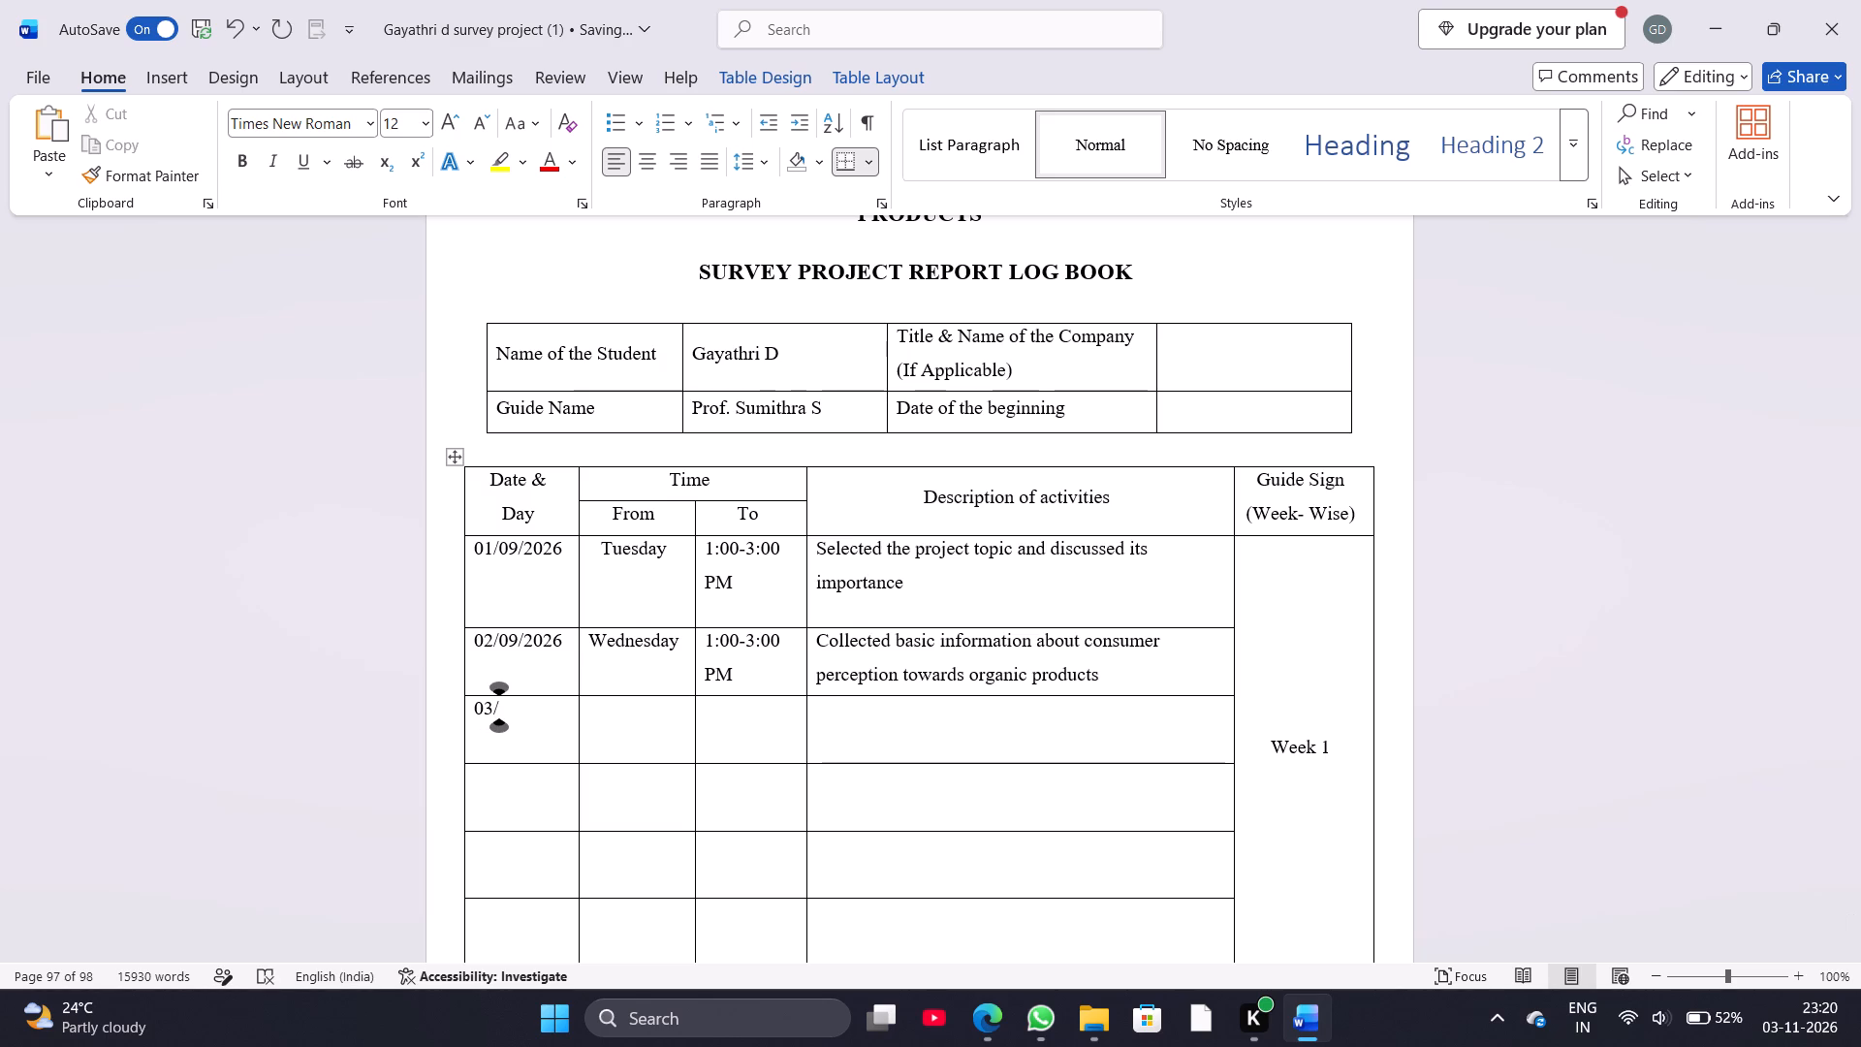
{"action": "key", "text": "0"}
{"action": "type", "text": "90/"}
{"action": "type", "text": "2026"}
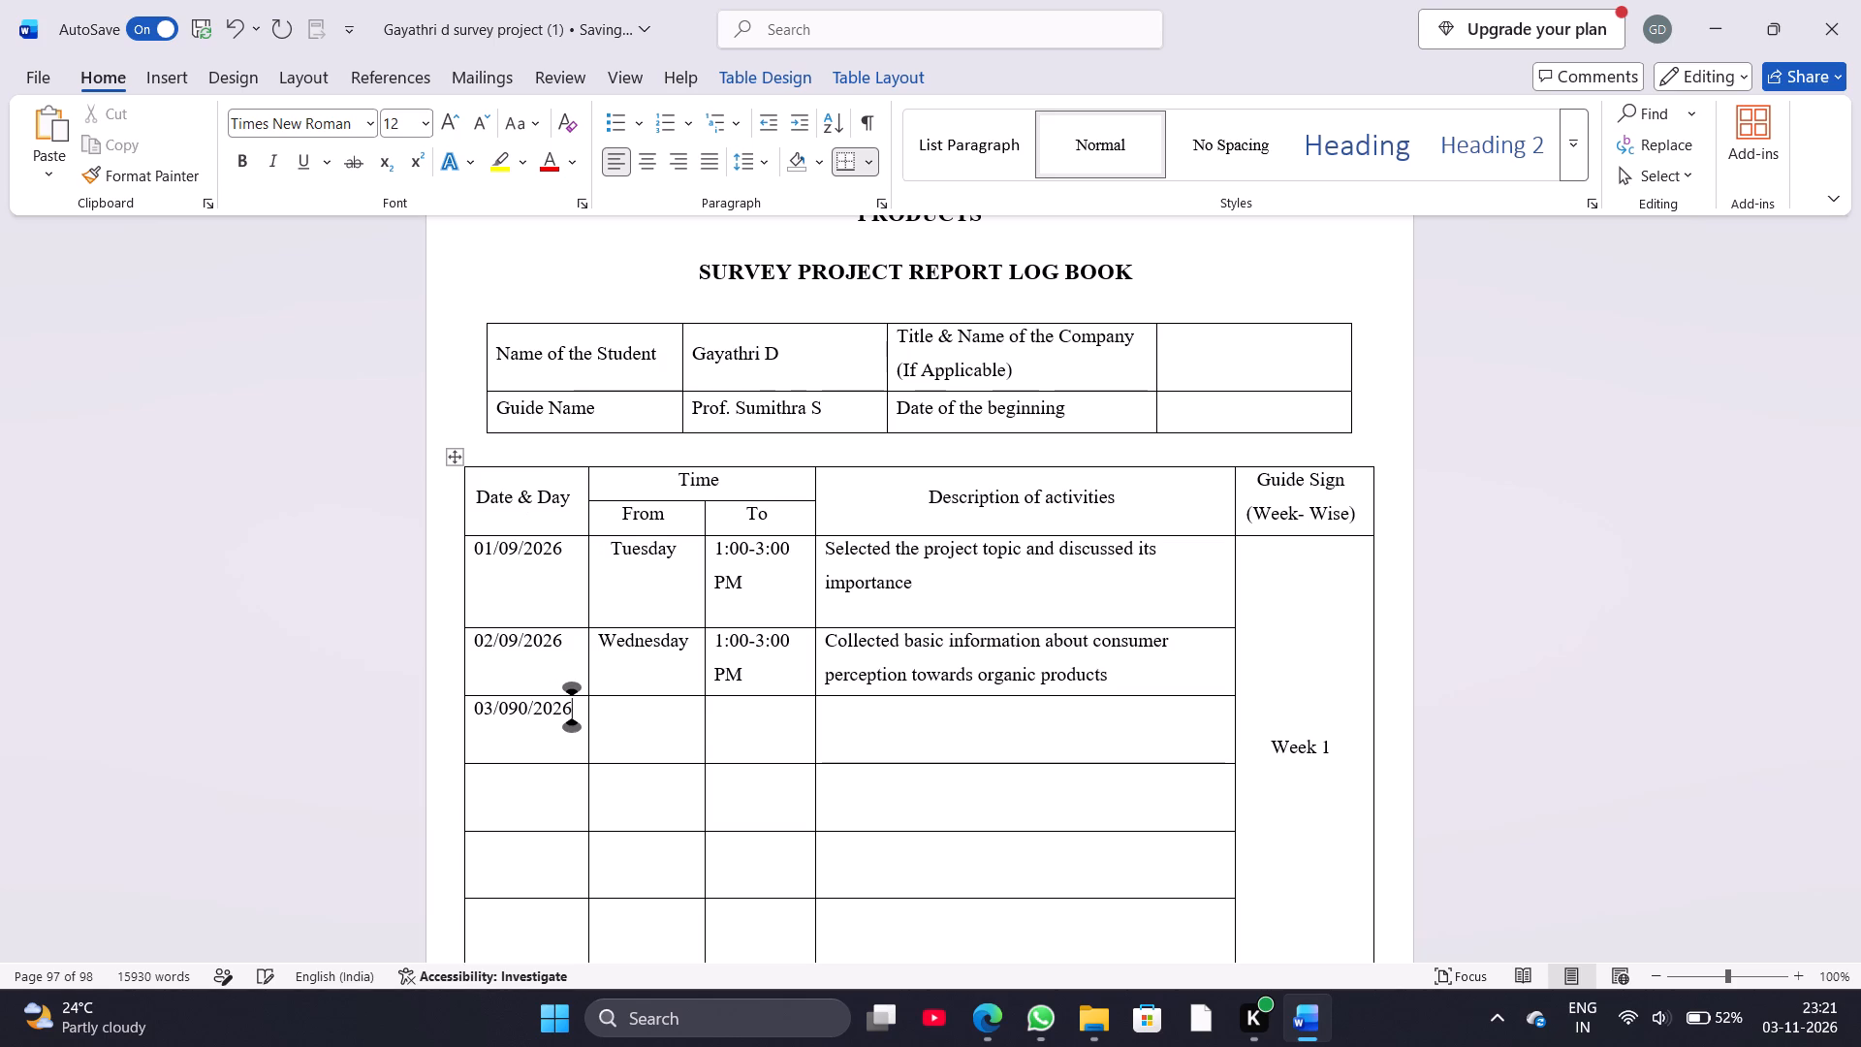
Enter the weekday Thursday in the From column of the third Week 1 row.
{"action": "left_click", "coordinate": [607, 704]}
{"action": "type", "text": "thrud"}
{"action": "key", "text": "BackSpace"}
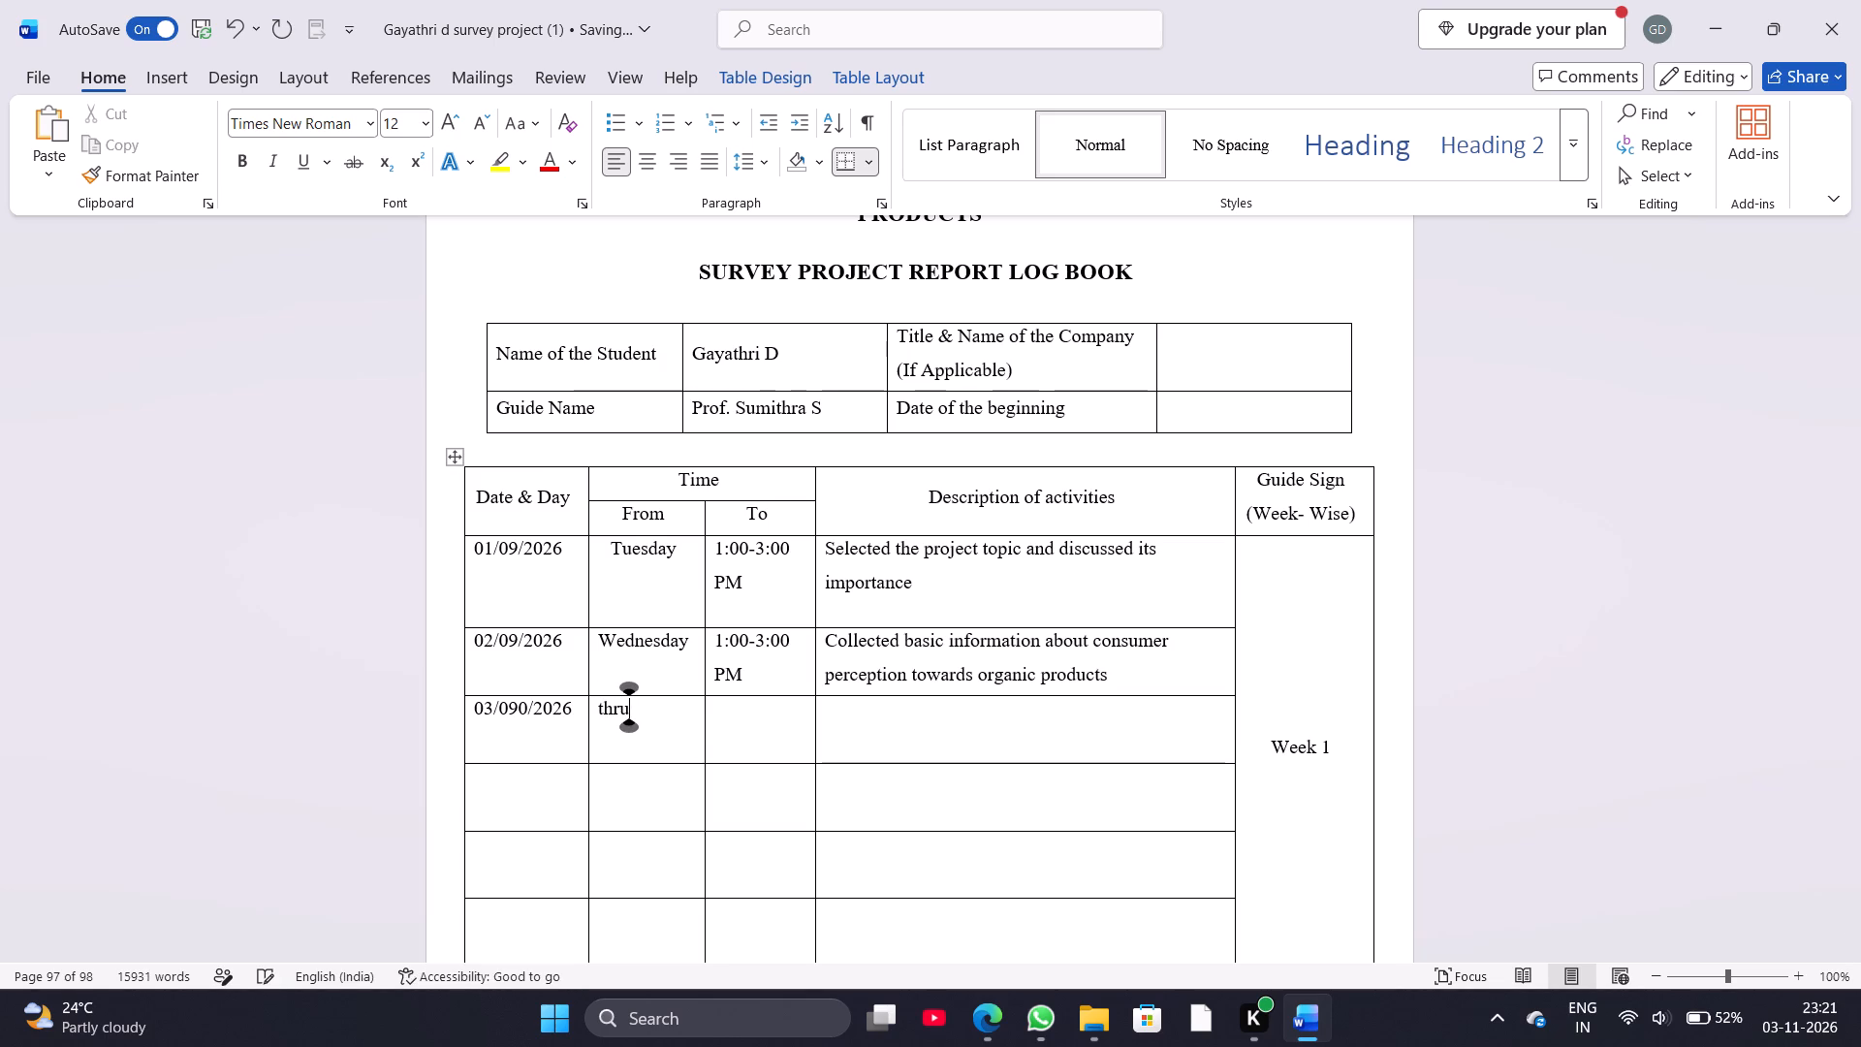
{"action": "type", "text": "sday"}
{"action": "key", "text": "space"}
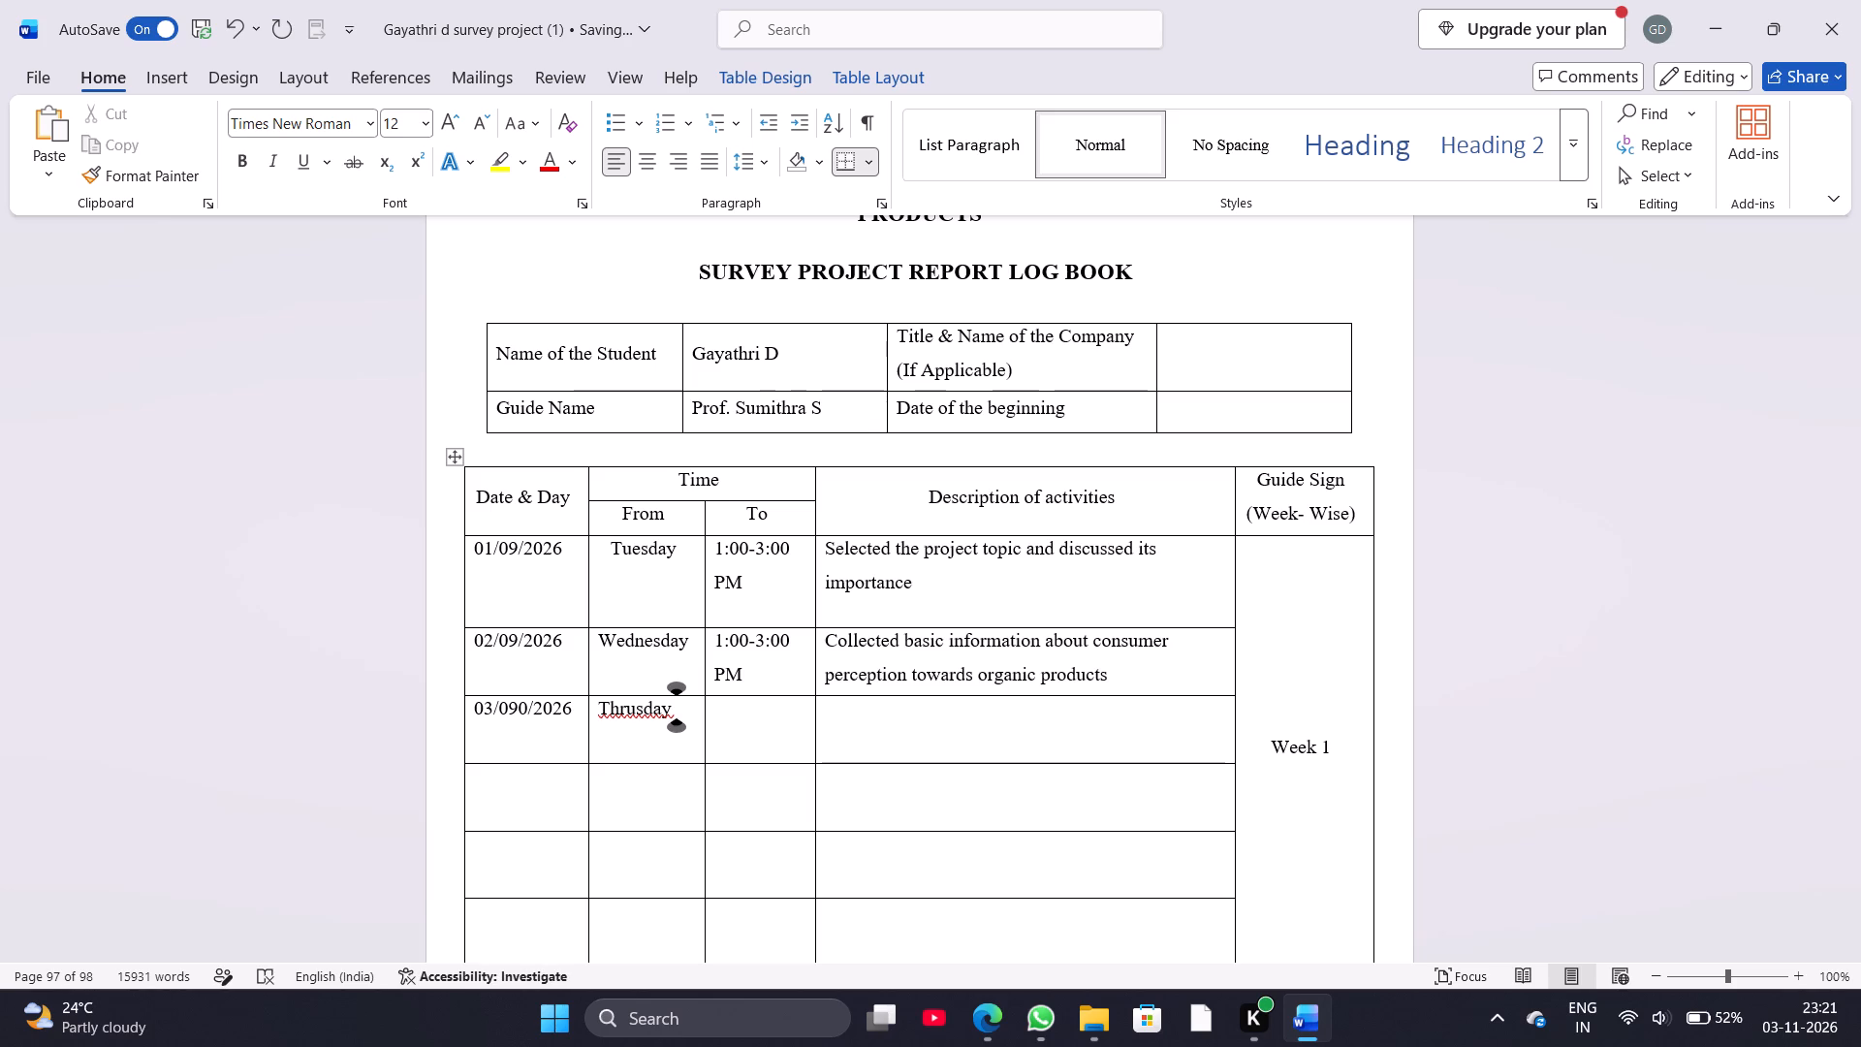
{"action": "key", "text": "BackSpace"}
{"action": "key", "text": "BackSpace"}
{"action": "key", "text": "BackSpace"}
{"action": "key", "text": "BackSpace"}
{"action": "key", "text": "BackSpace"}
{"action": "key", "text": "BackSpace"}
{"action": "key", "text": "BackSpace"}
{"action": "type", "text": "urs"}
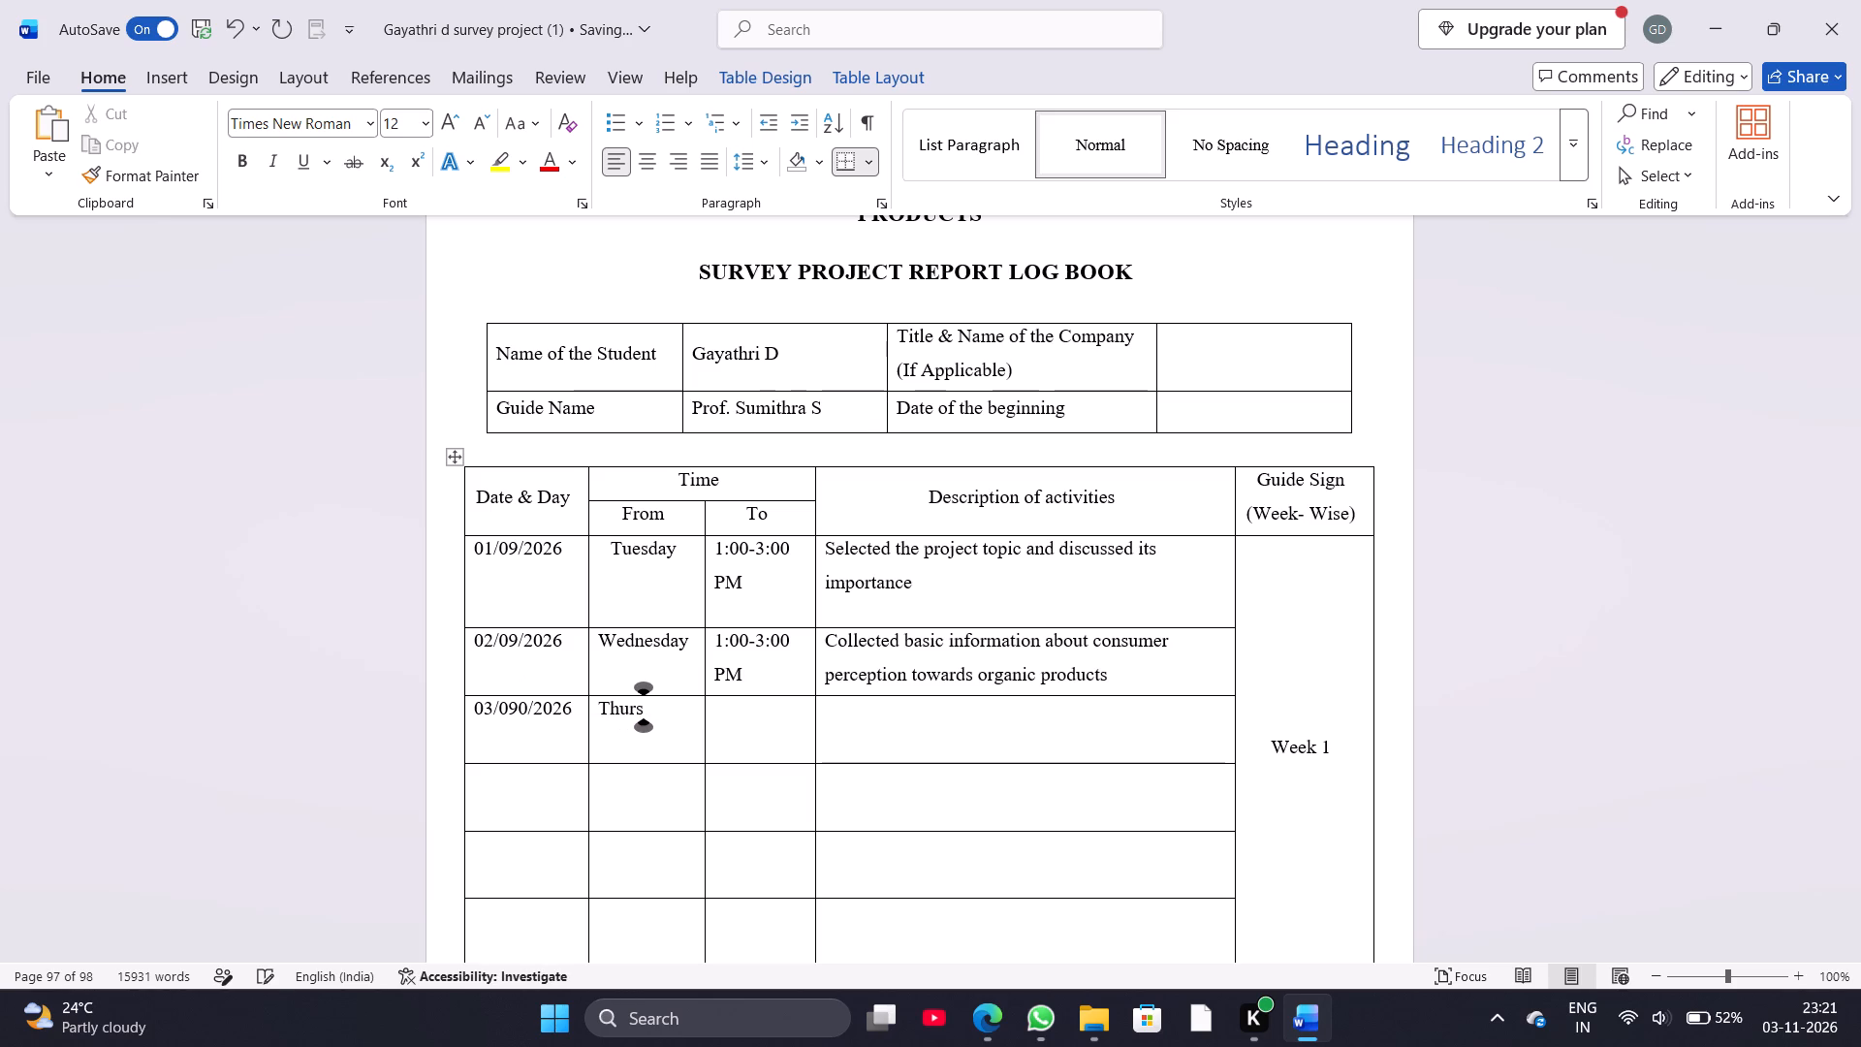
{"action": "type", "text": "day"}
{"action": "key", "text": "space"}
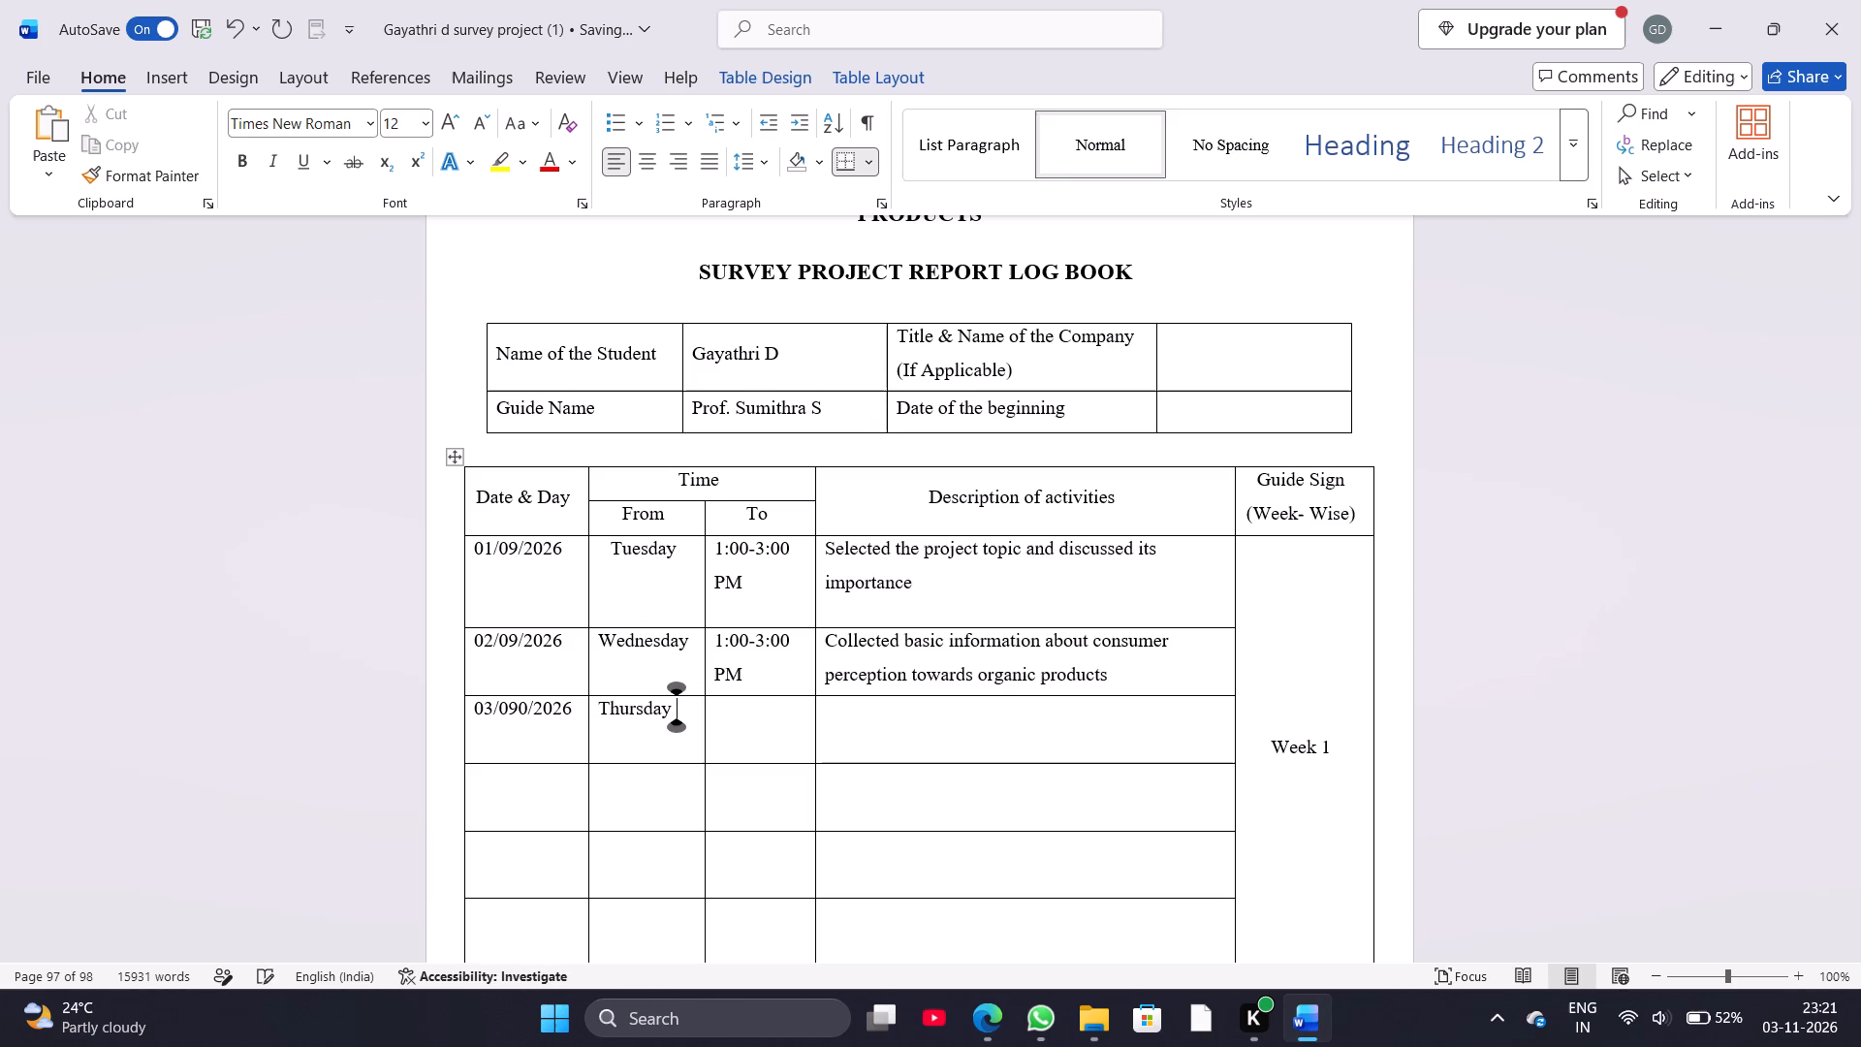
Enter the time 1:15-3:00 PM in the To column of the Thursday row, with PM on a second line.
{"action": "left_click", "coordinate": [743, 718]}
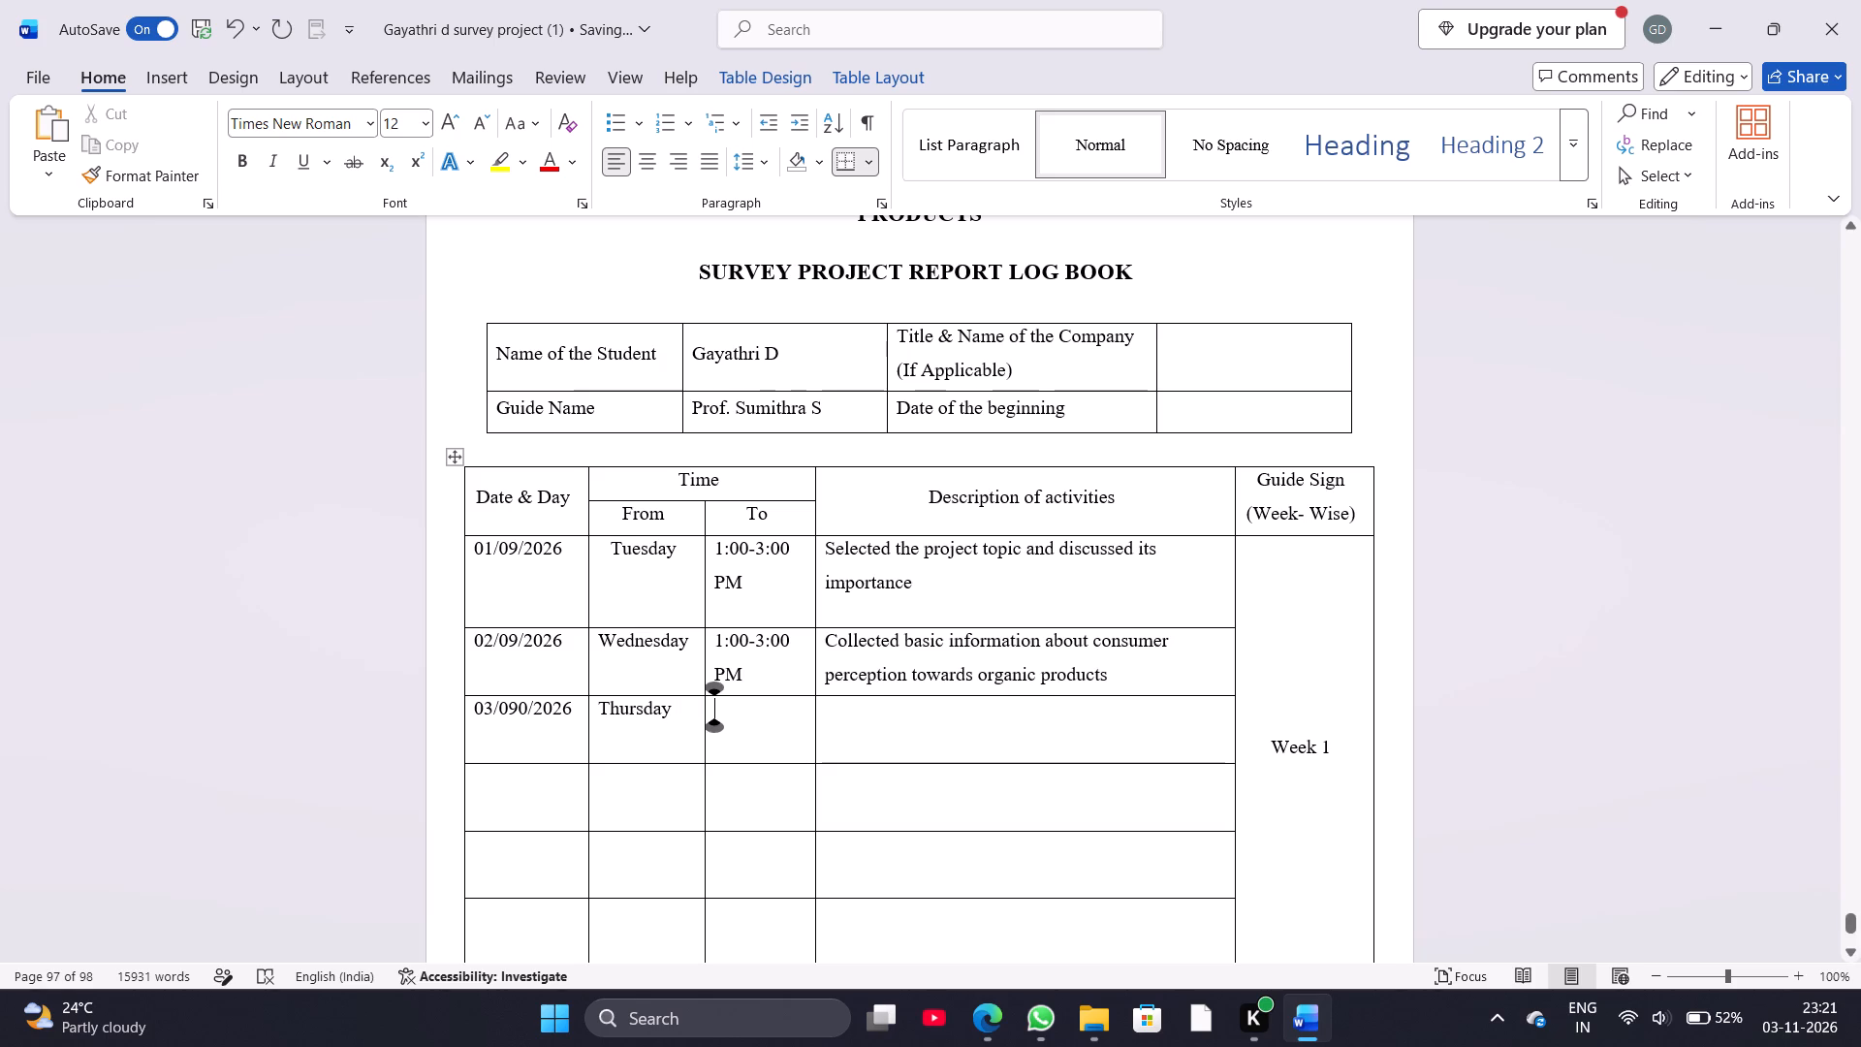
{"action": "key", "text": "1"}
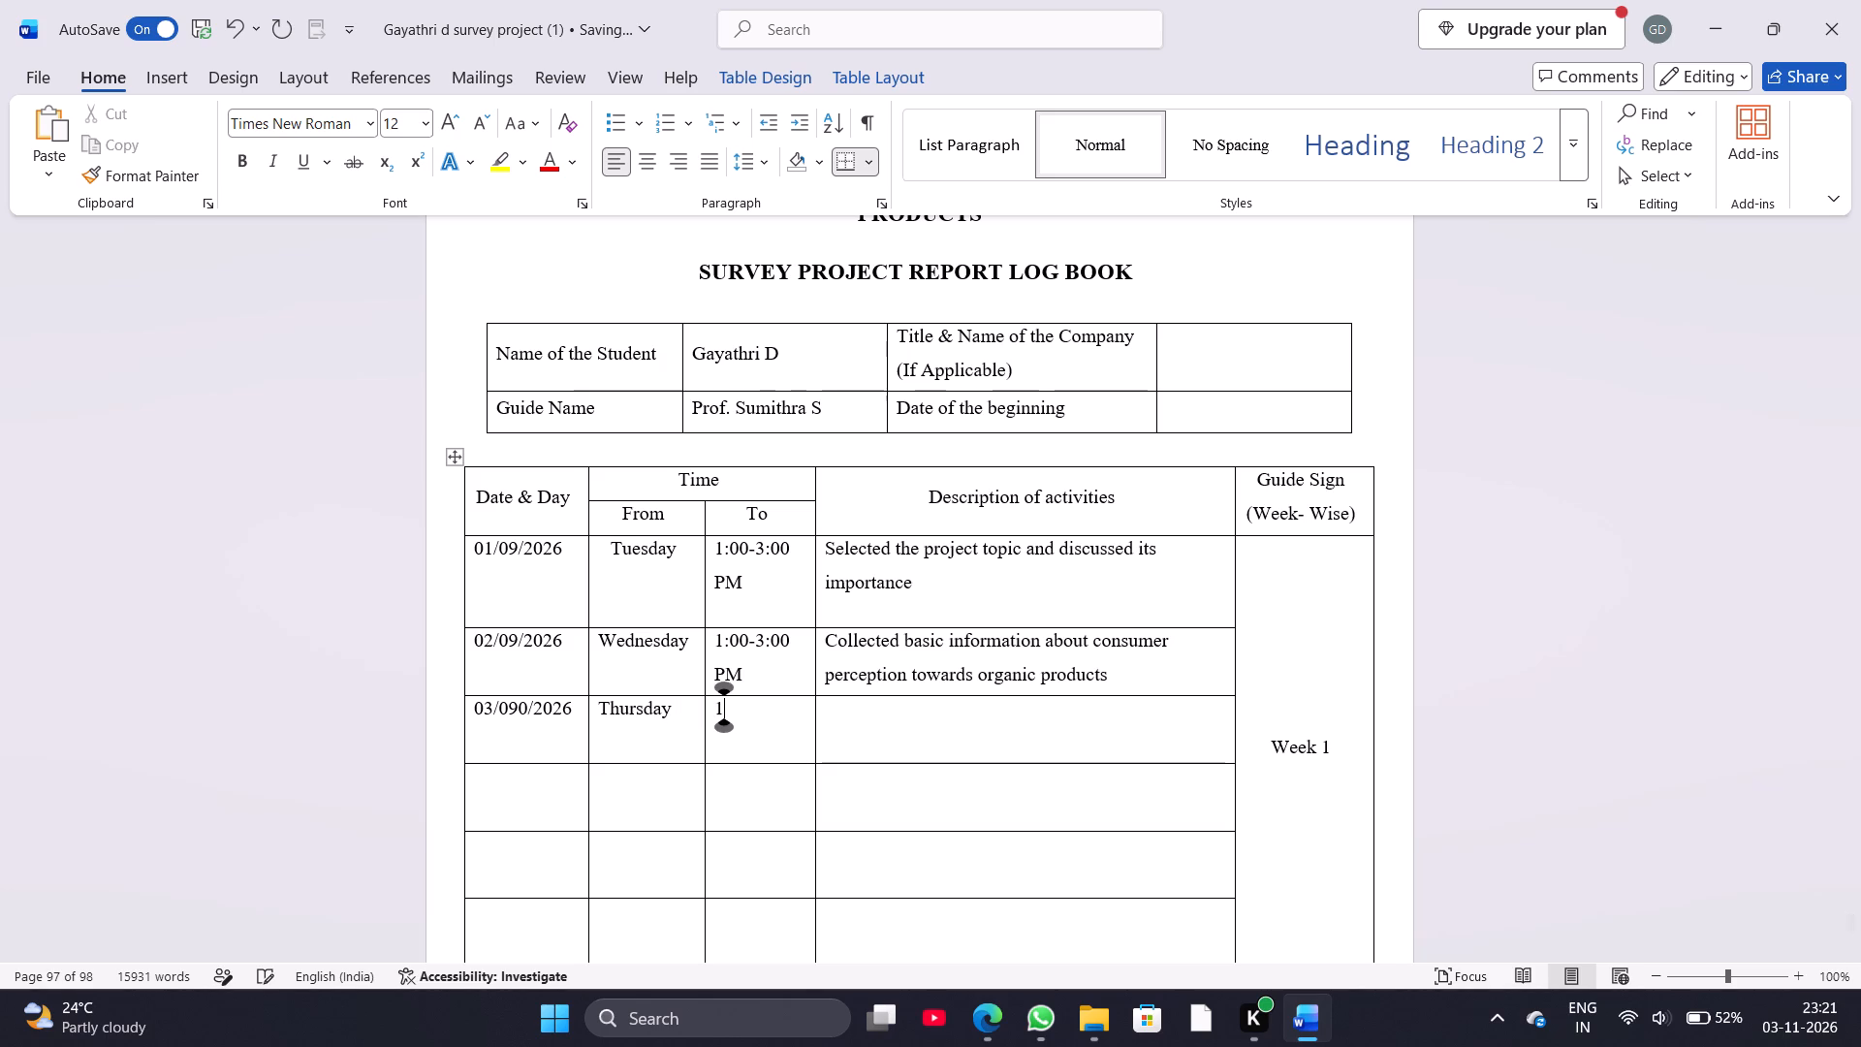
{"action": "type", "text": ":15"}
{"action": "key", "text": "shift+underscore"}
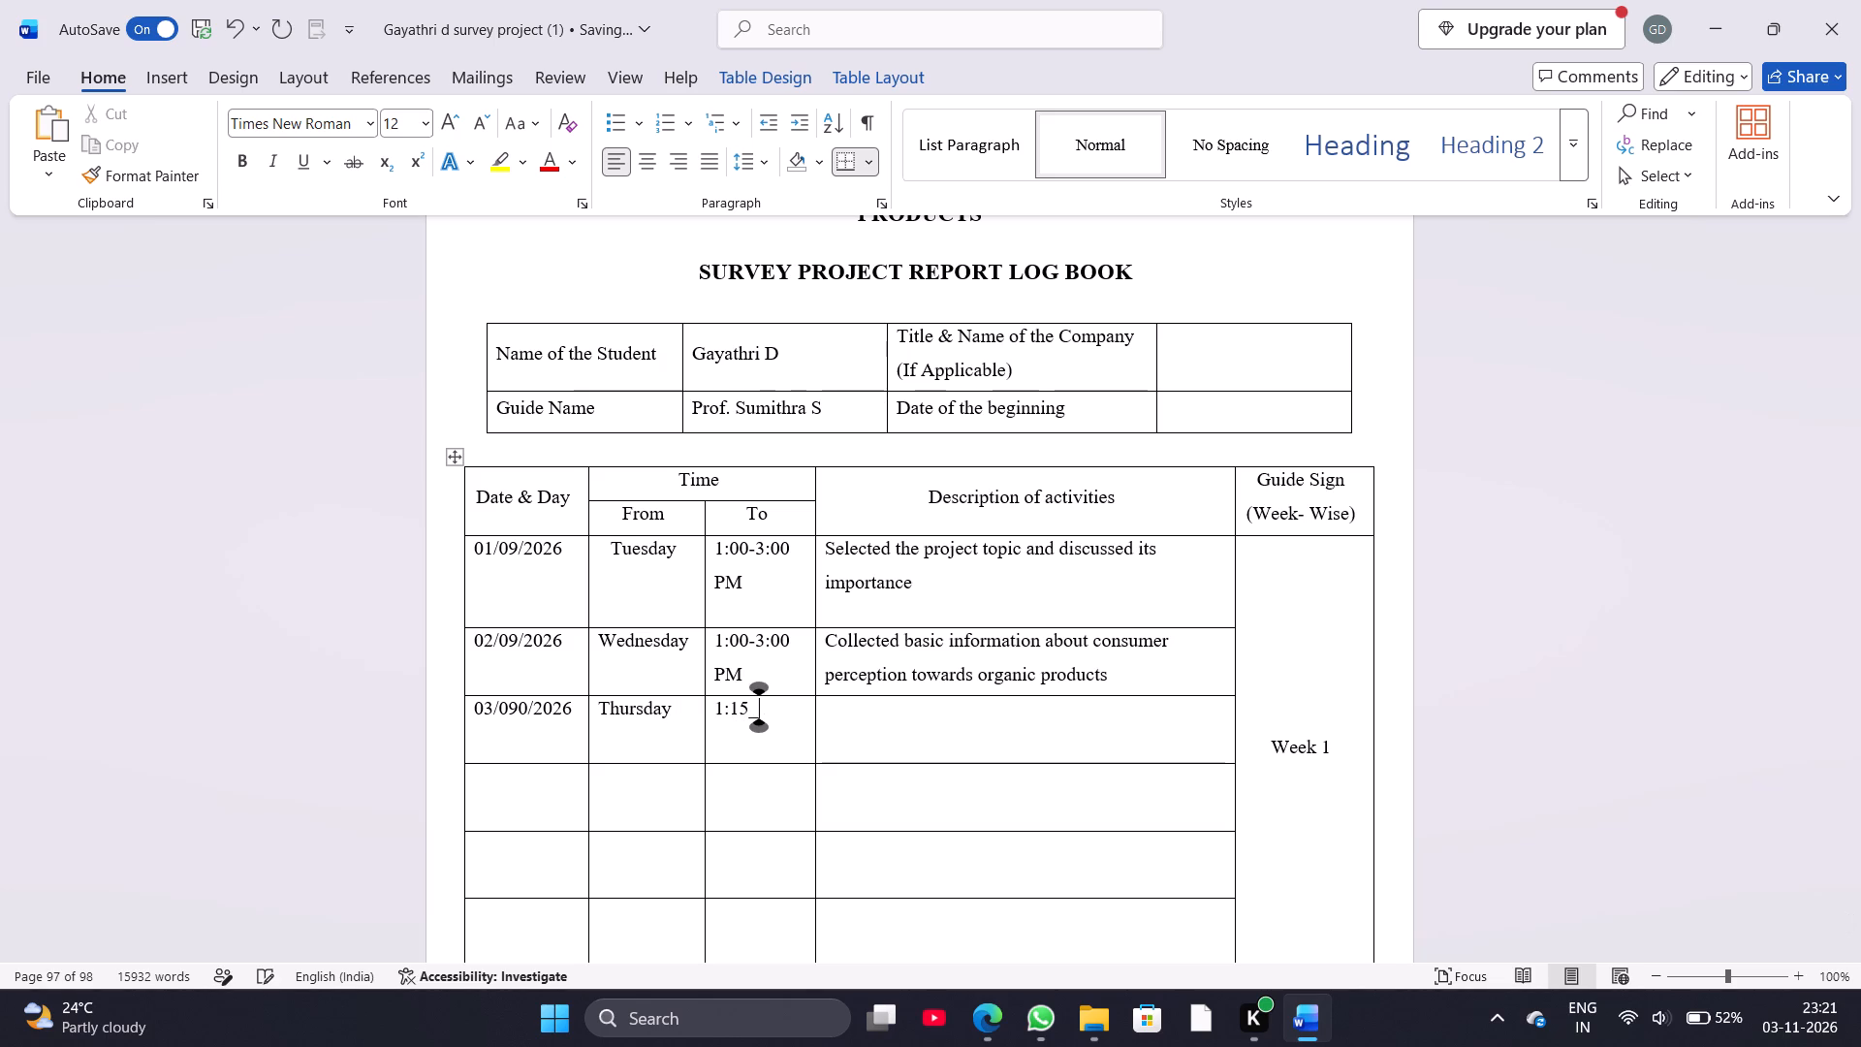
{"action": "key", "text": "BackSpace"}
{"action": "key", "text": "minus"}
{"action": "key", "text": "3"}
{"action": "key", "text": "shift+quotedbl"}
{"action": "key", "text": "BackSpace"}
{"action": "key", "text": "shift+colon"}
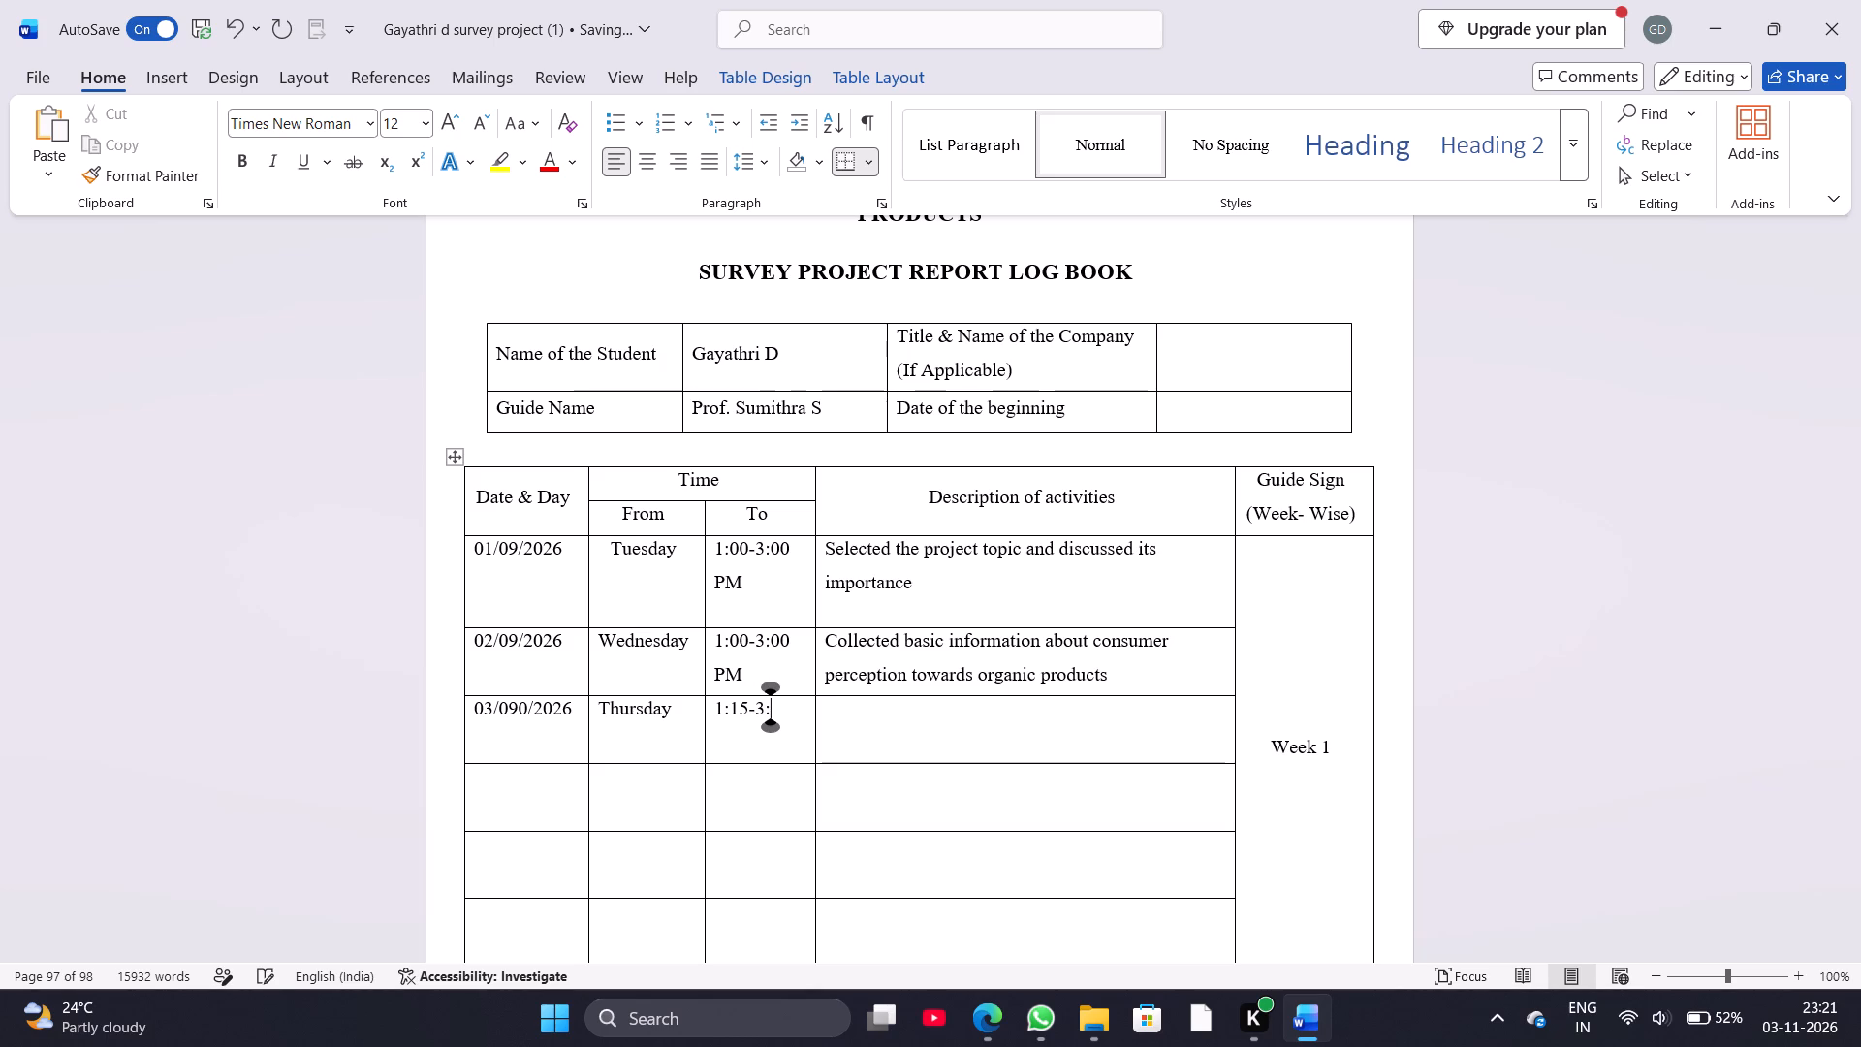
{"action": "type", "text": "00"}
{"action": "key", "text": "Return"}
{"action": "key", "text": "p"}
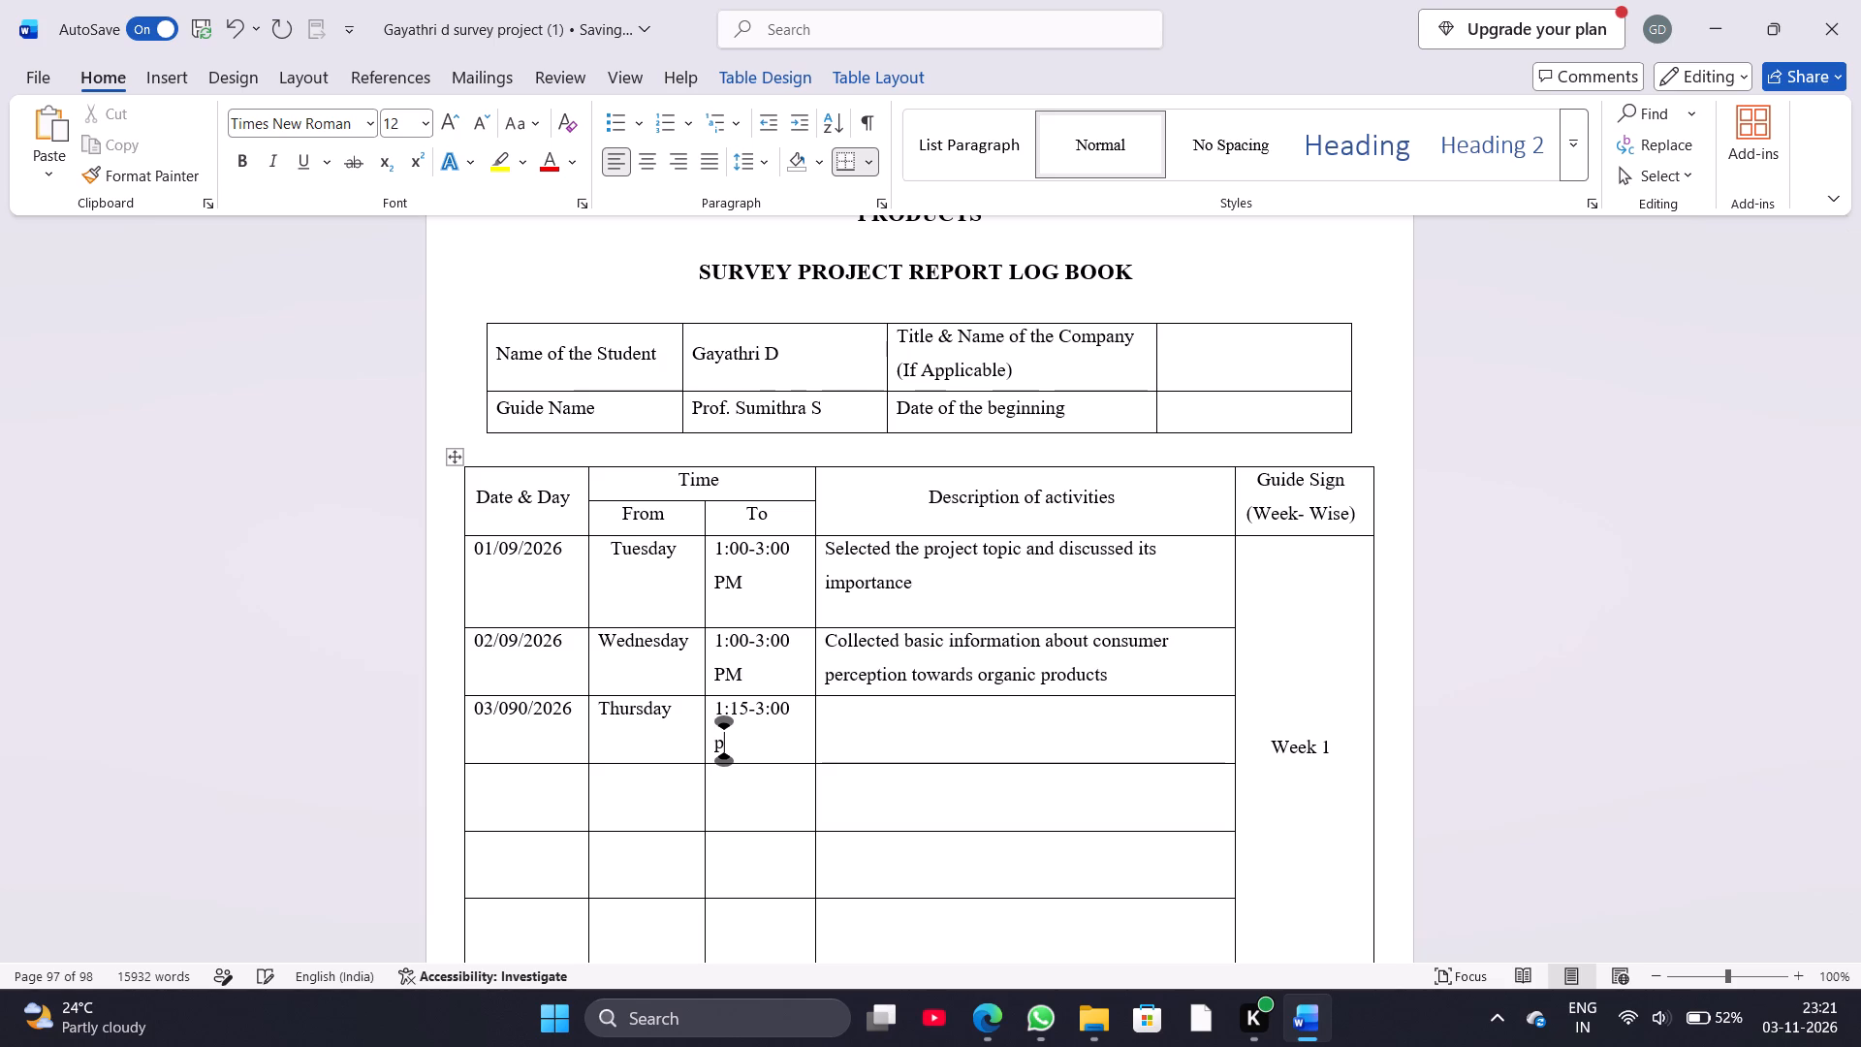
{"action": "key", "text": "m"}
{"action": "key", "text": "BackSpace"}
{"action": "key", "text": "BackSpace"}
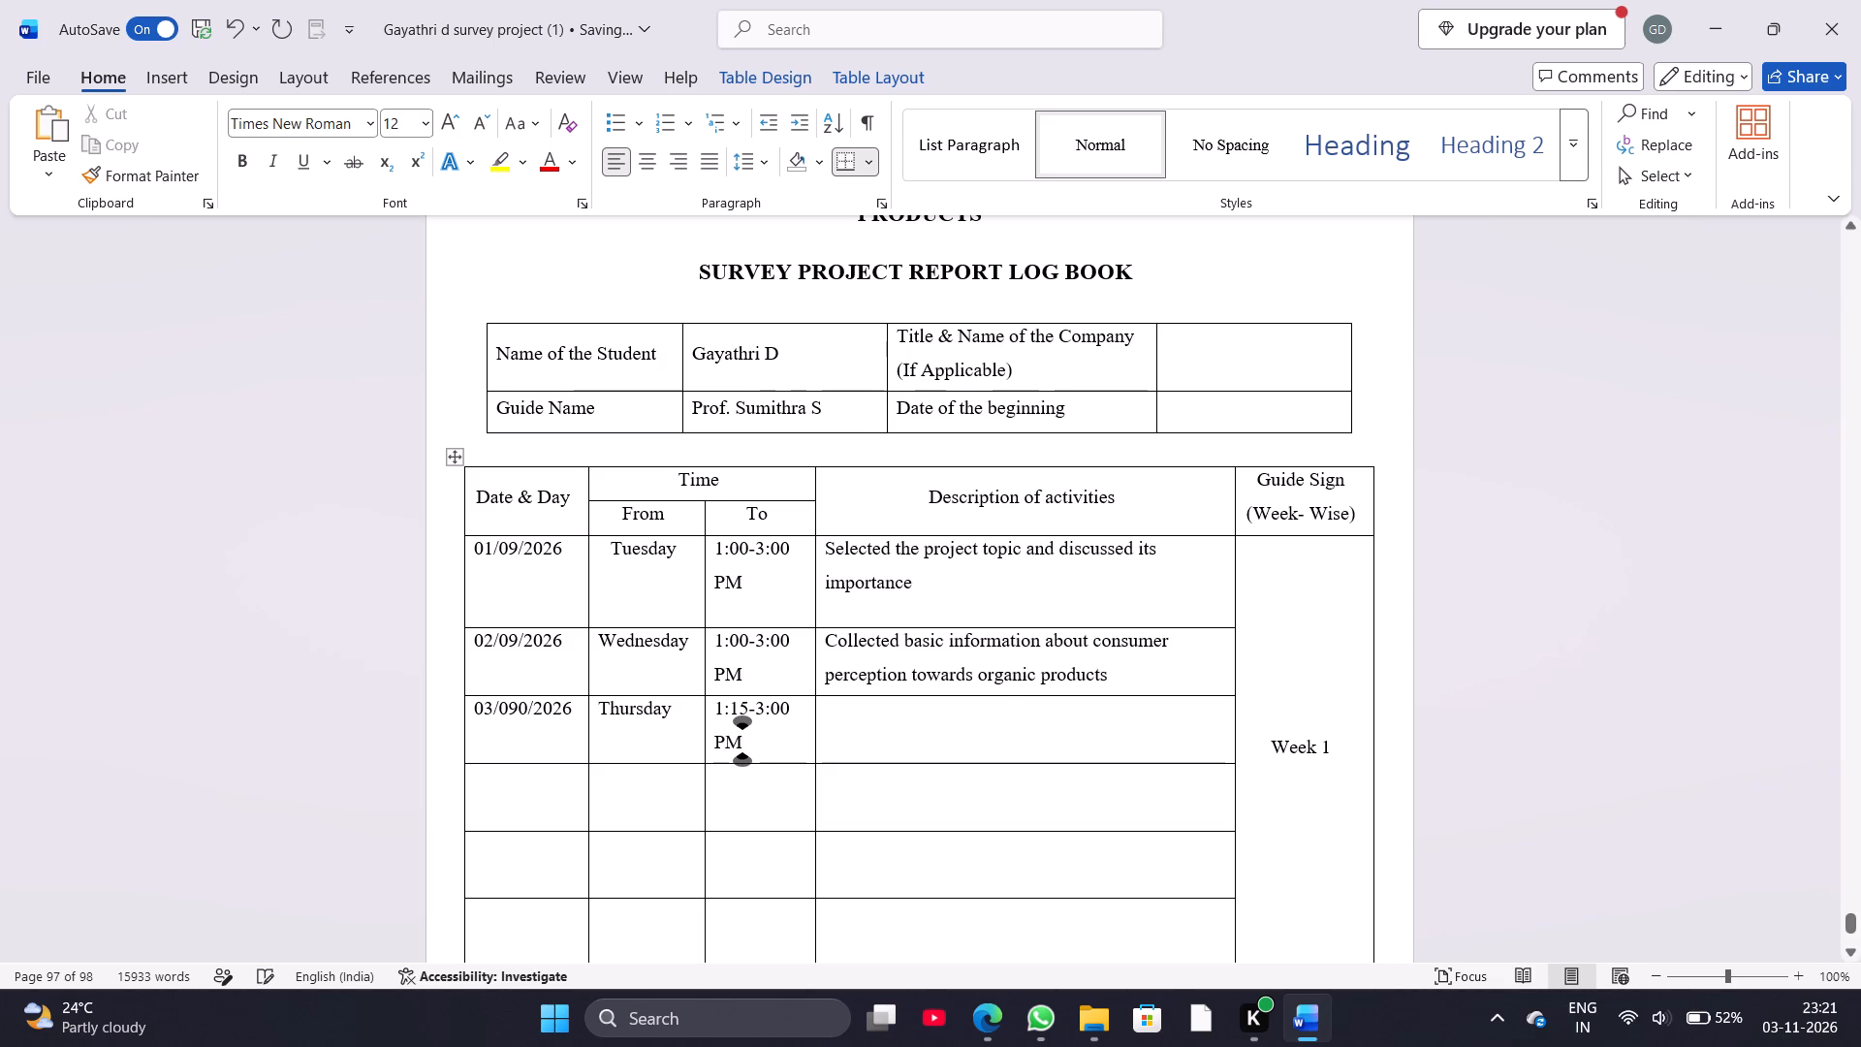
Enter the activity description "Prepared for introduction" in the Thursday row of Week 1.
{"action": "left_click", "coordinate": [828, 717]}
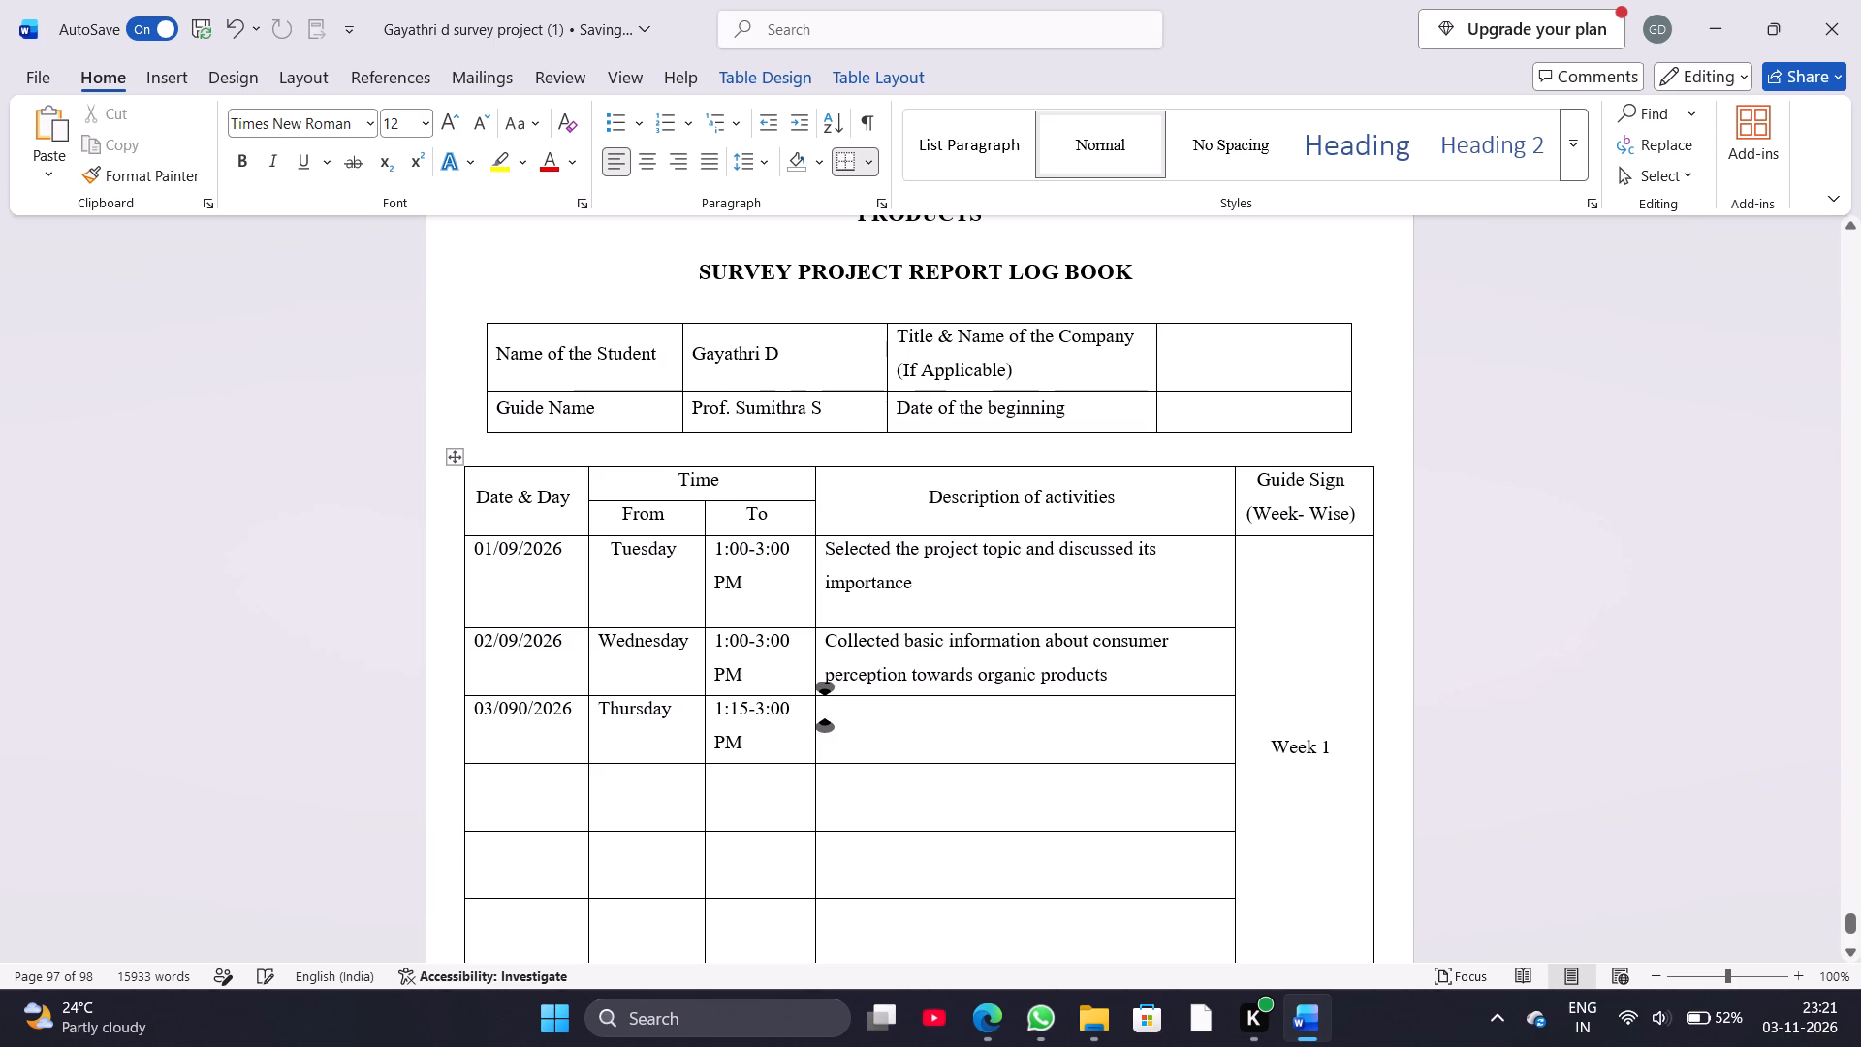
{"action": "key", "text": "p"}
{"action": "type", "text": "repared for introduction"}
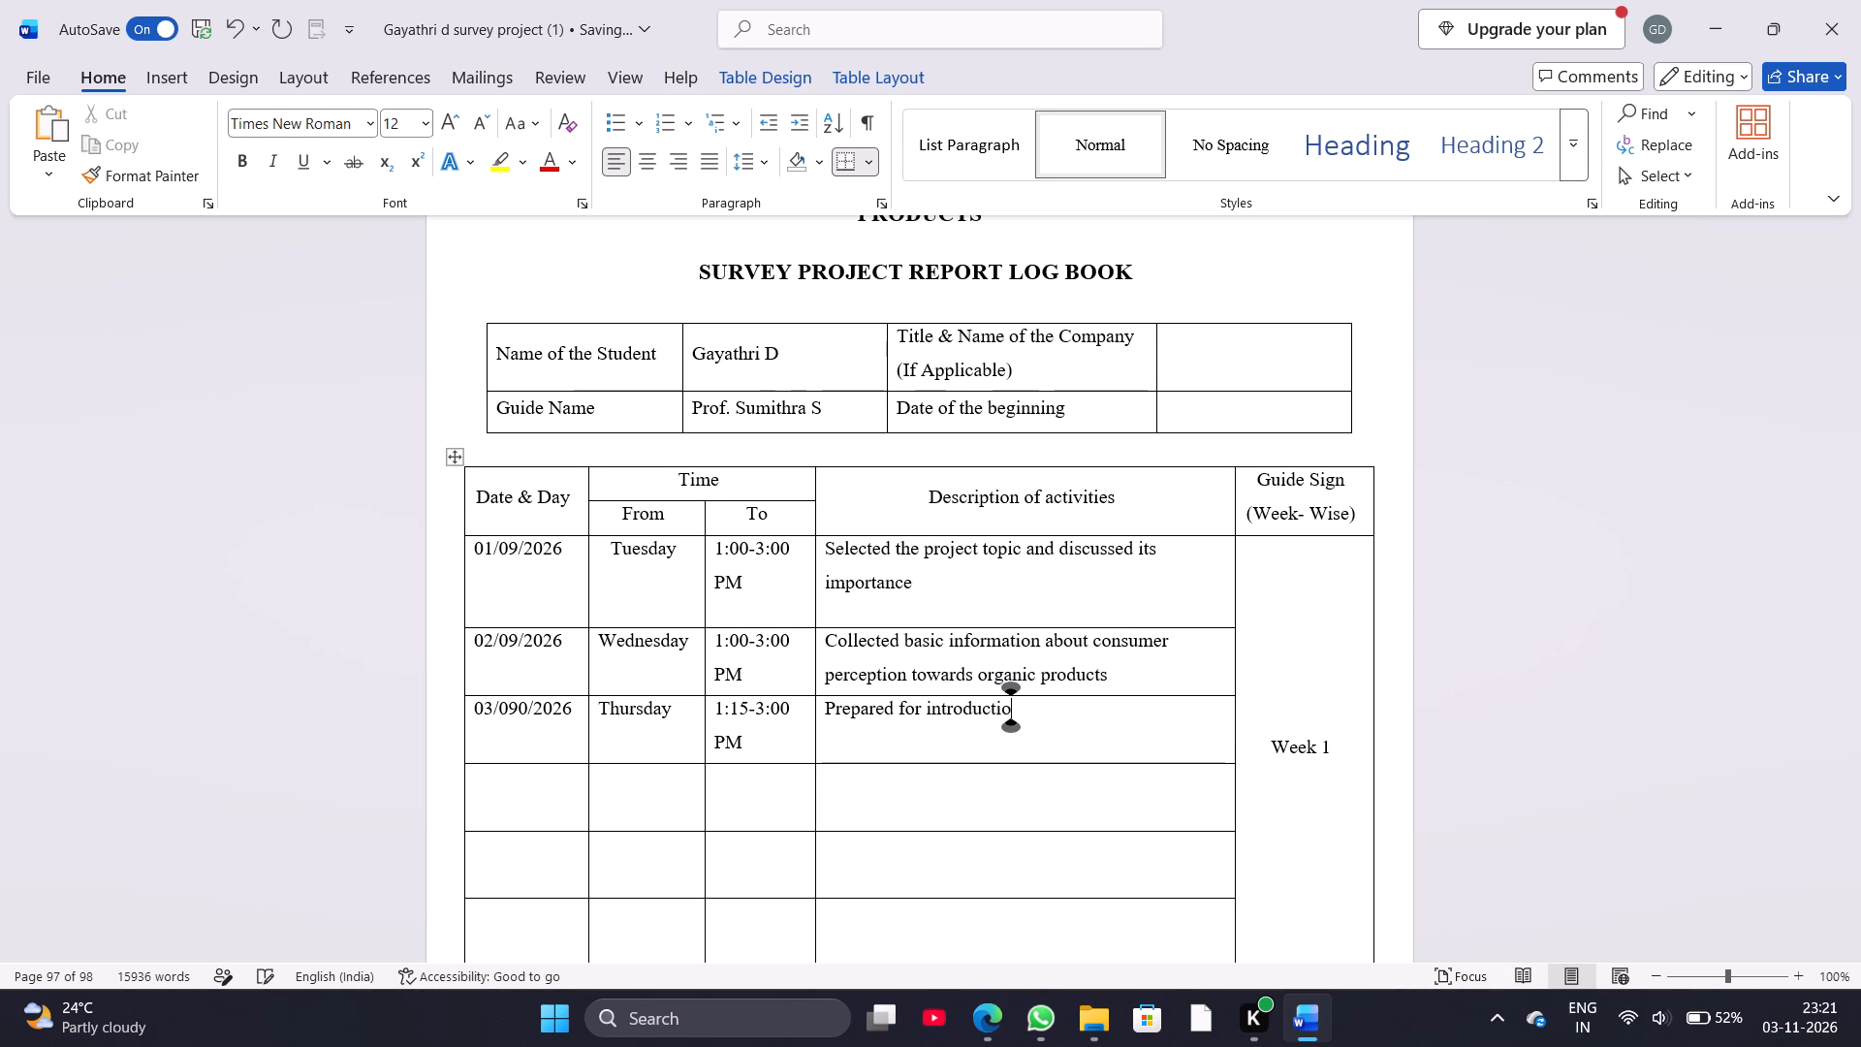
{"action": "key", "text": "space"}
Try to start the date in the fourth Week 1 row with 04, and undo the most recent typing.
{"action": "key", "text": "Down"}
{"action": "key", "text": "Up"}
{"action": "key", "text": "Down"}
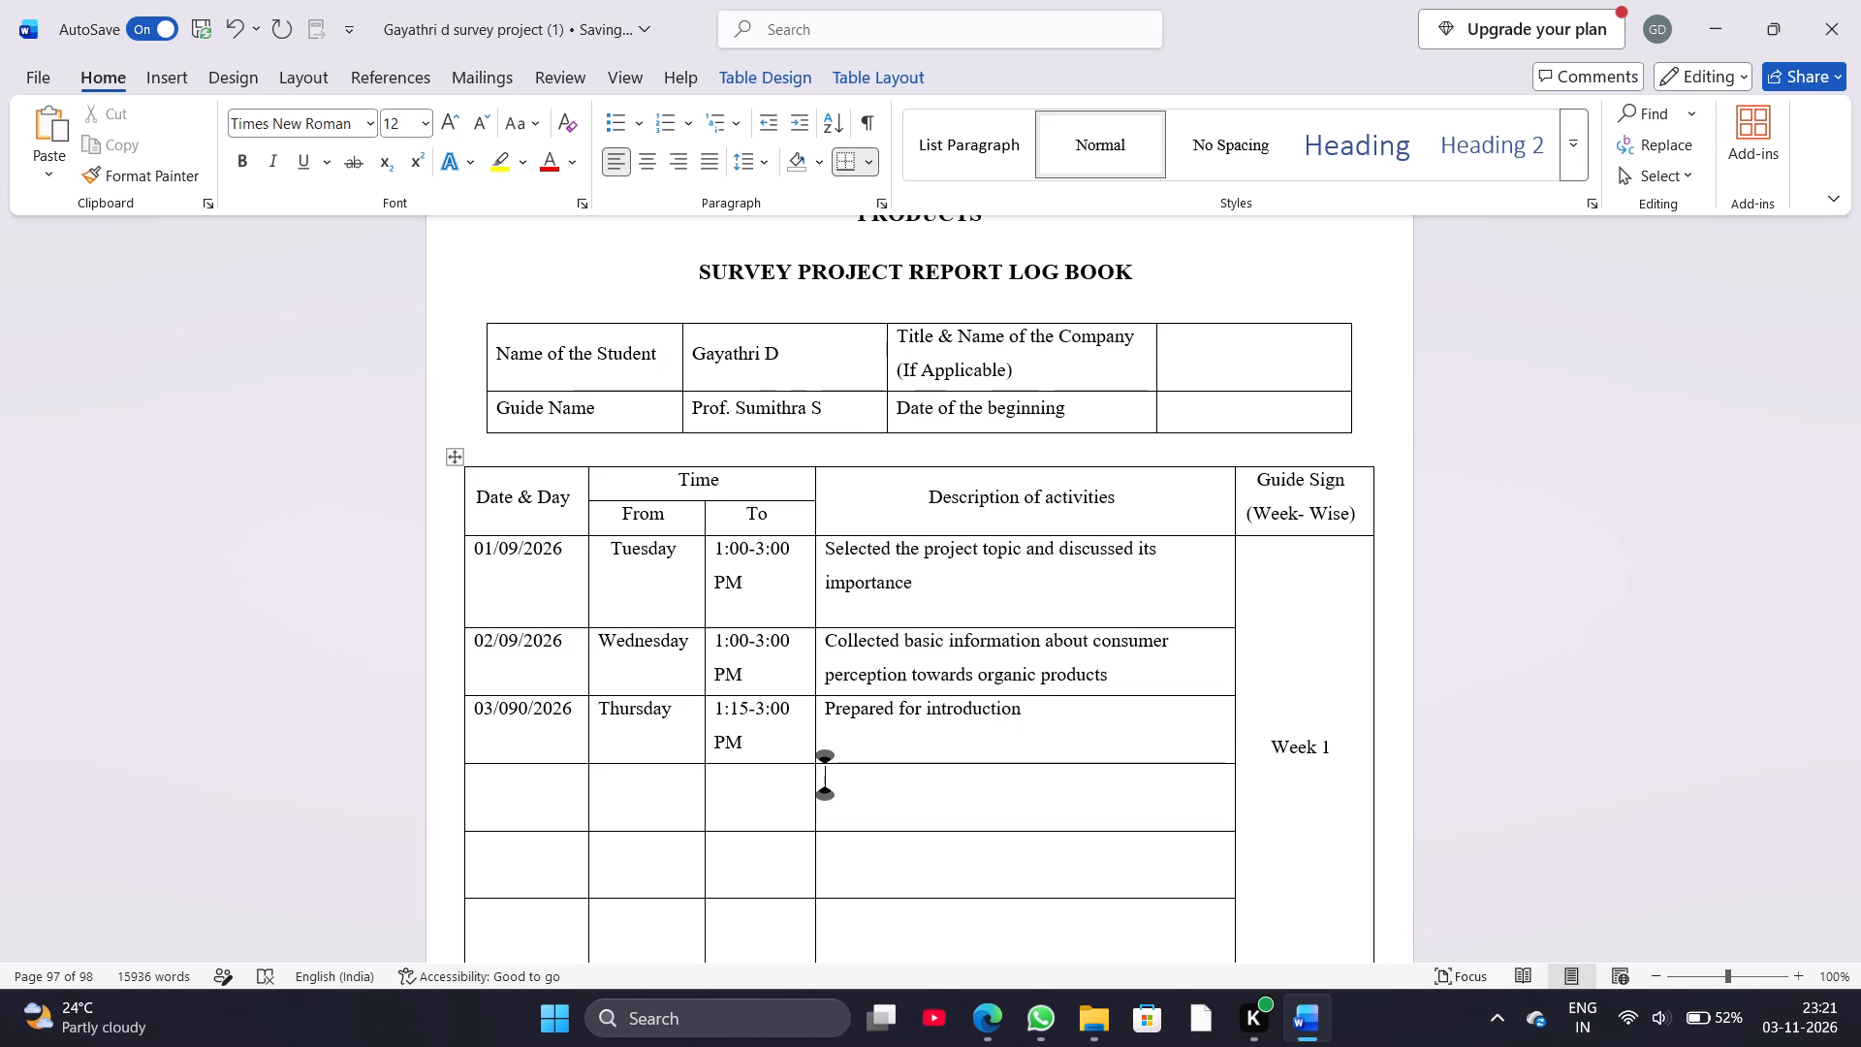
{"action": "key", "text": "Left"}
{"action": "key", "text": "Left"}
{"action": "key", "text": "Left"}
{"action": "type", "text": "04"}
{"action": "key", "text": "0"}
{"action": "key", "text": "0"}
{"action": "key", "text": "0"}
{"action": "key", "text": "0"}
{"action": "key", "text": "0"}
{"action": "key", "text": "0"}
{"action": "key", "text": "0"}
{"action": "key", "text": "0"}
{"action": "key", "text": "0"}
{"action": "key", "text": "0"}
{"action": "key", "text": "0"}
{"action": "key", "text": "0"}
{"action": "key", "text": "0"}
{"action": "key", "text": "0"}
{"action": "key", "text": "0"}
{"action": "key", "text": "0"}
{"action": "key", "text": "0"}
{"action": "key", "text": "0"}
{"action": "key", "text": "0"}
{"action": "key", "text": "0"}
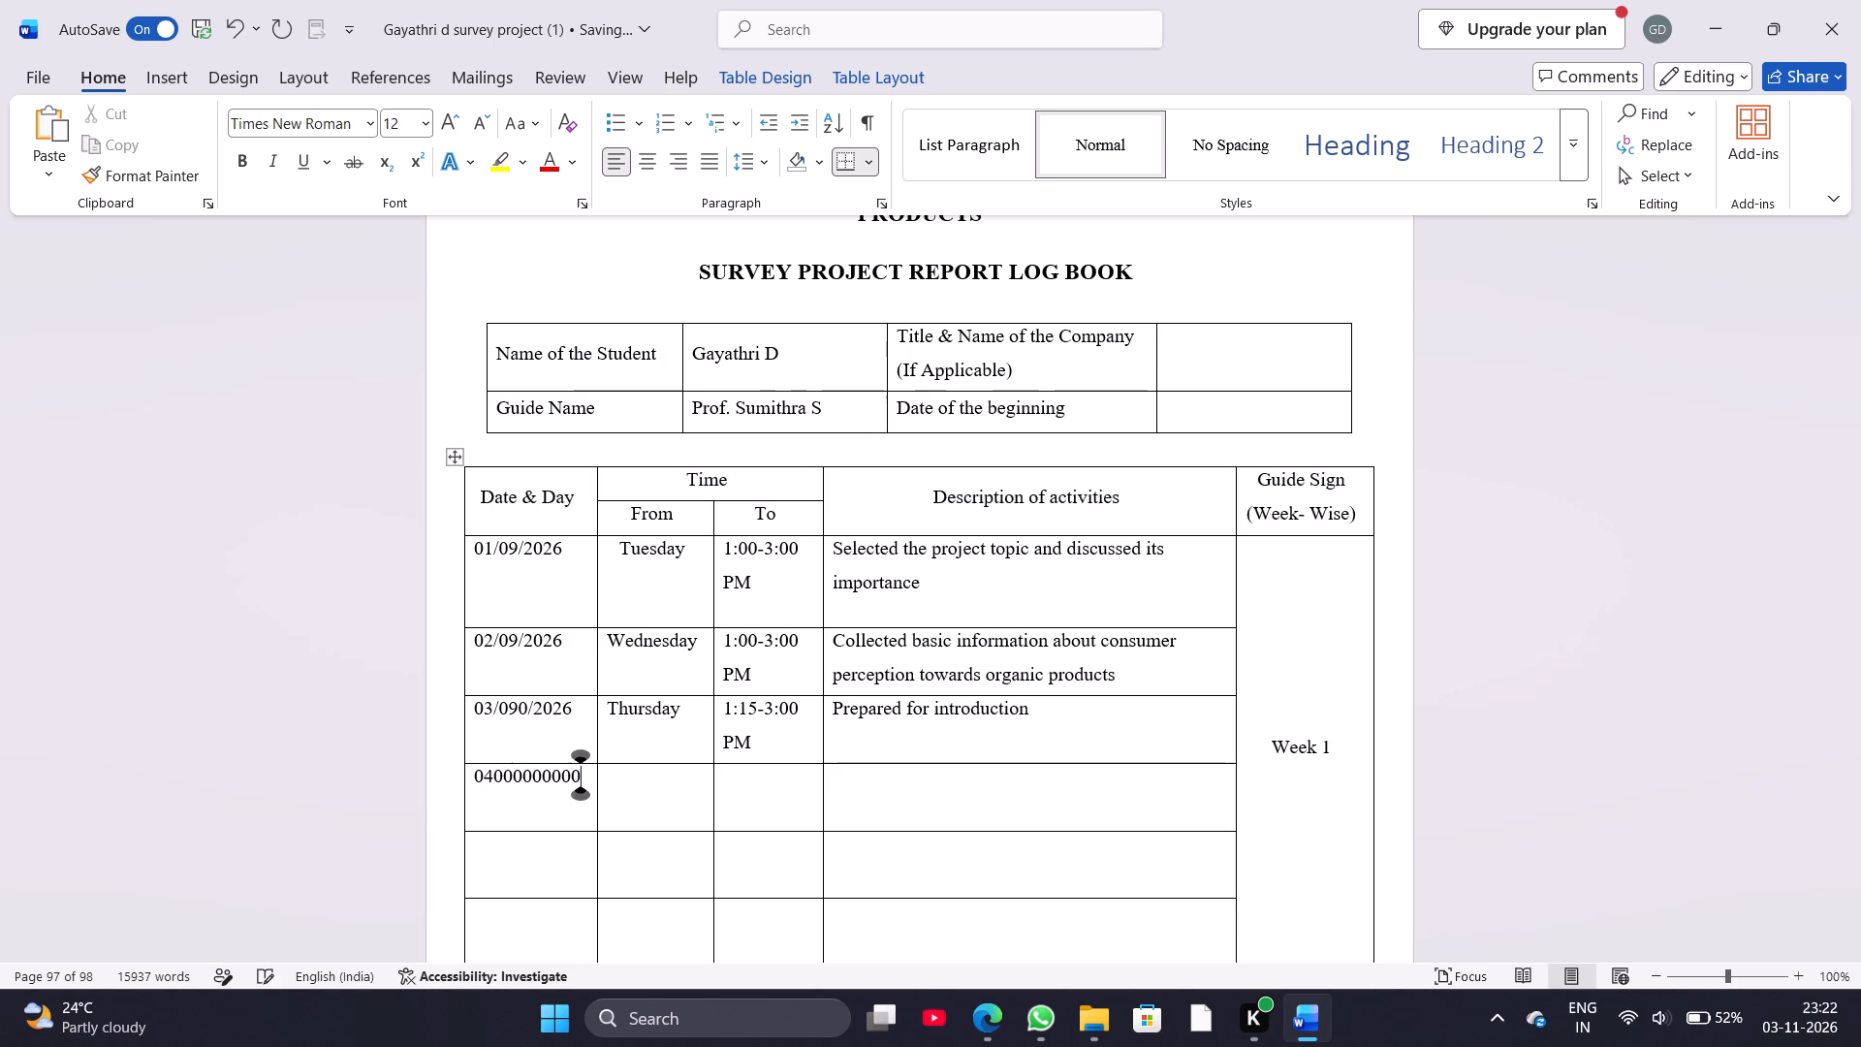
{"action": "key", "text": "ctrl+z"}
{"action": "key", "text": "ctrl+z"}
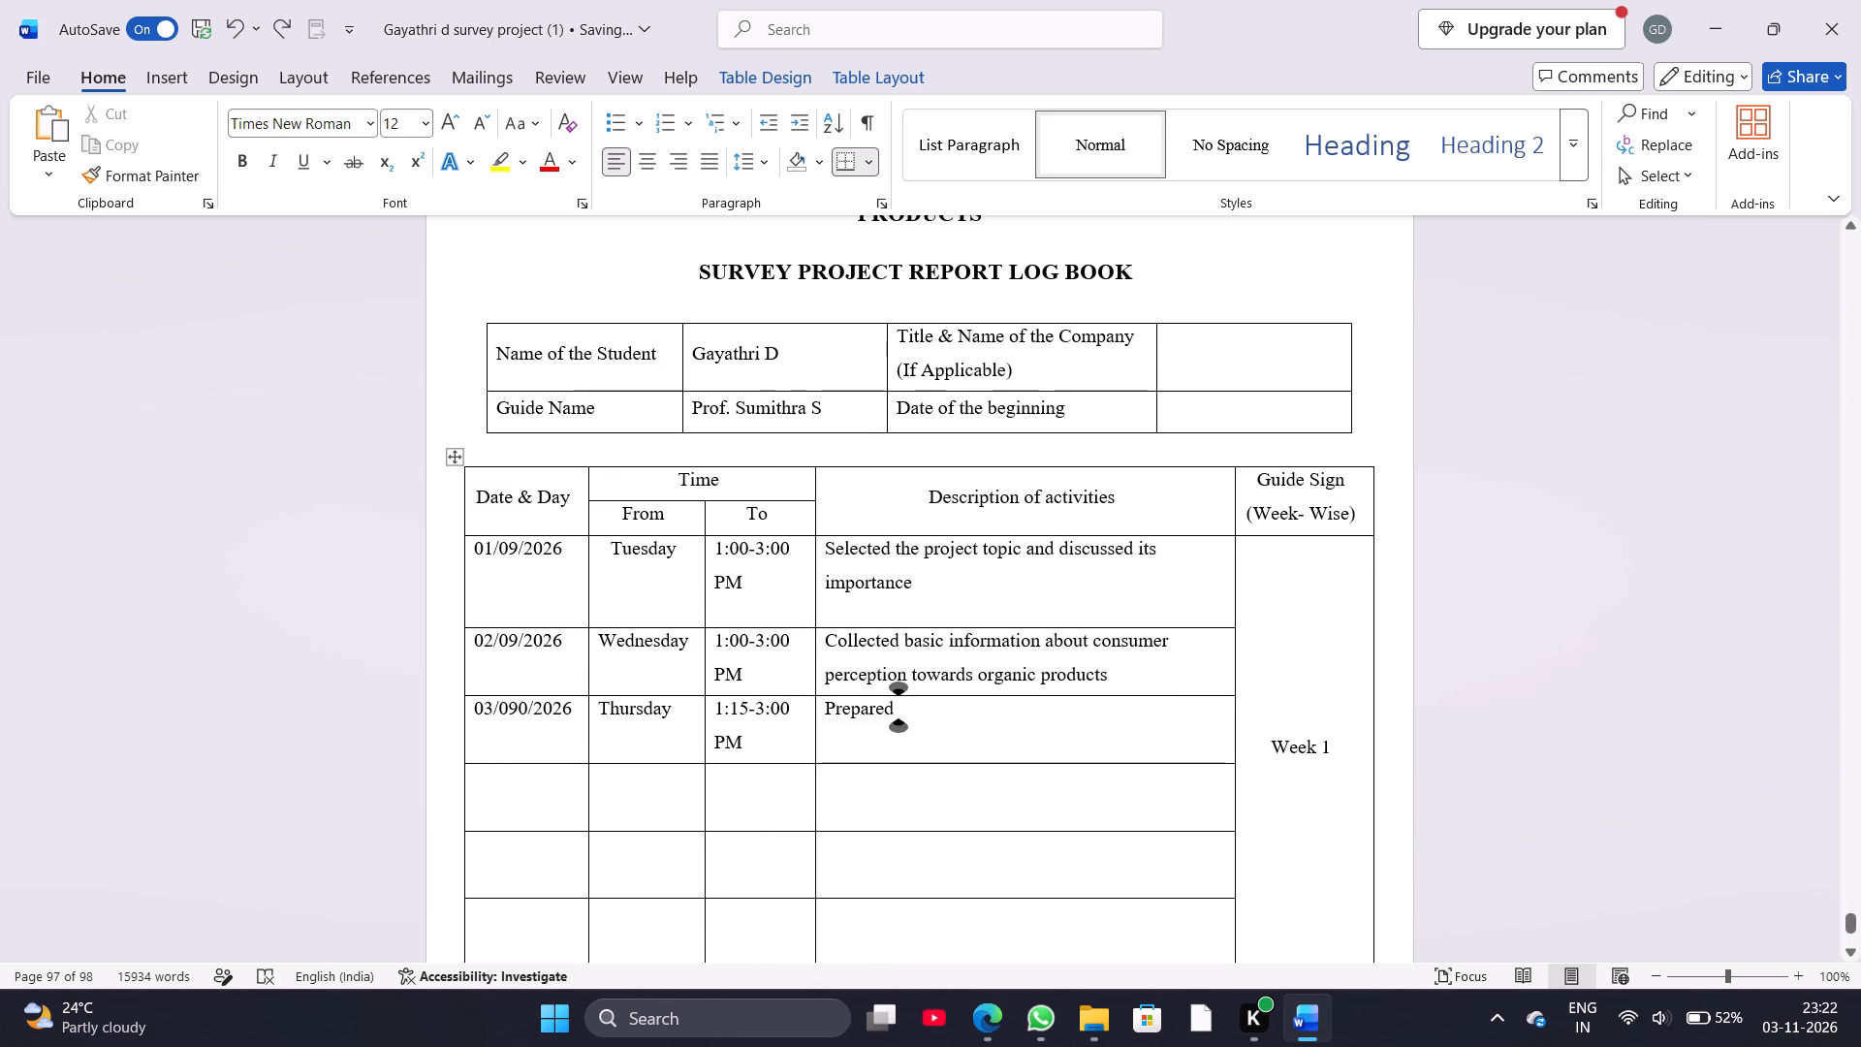
Complete the Thursday row's activity description by adding "for introduction" after "Prepared".
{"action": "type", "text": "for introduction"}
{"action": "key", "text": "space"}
Enter the date 04/09/2026 in the Date & Day column of the fourth Week 1 row.
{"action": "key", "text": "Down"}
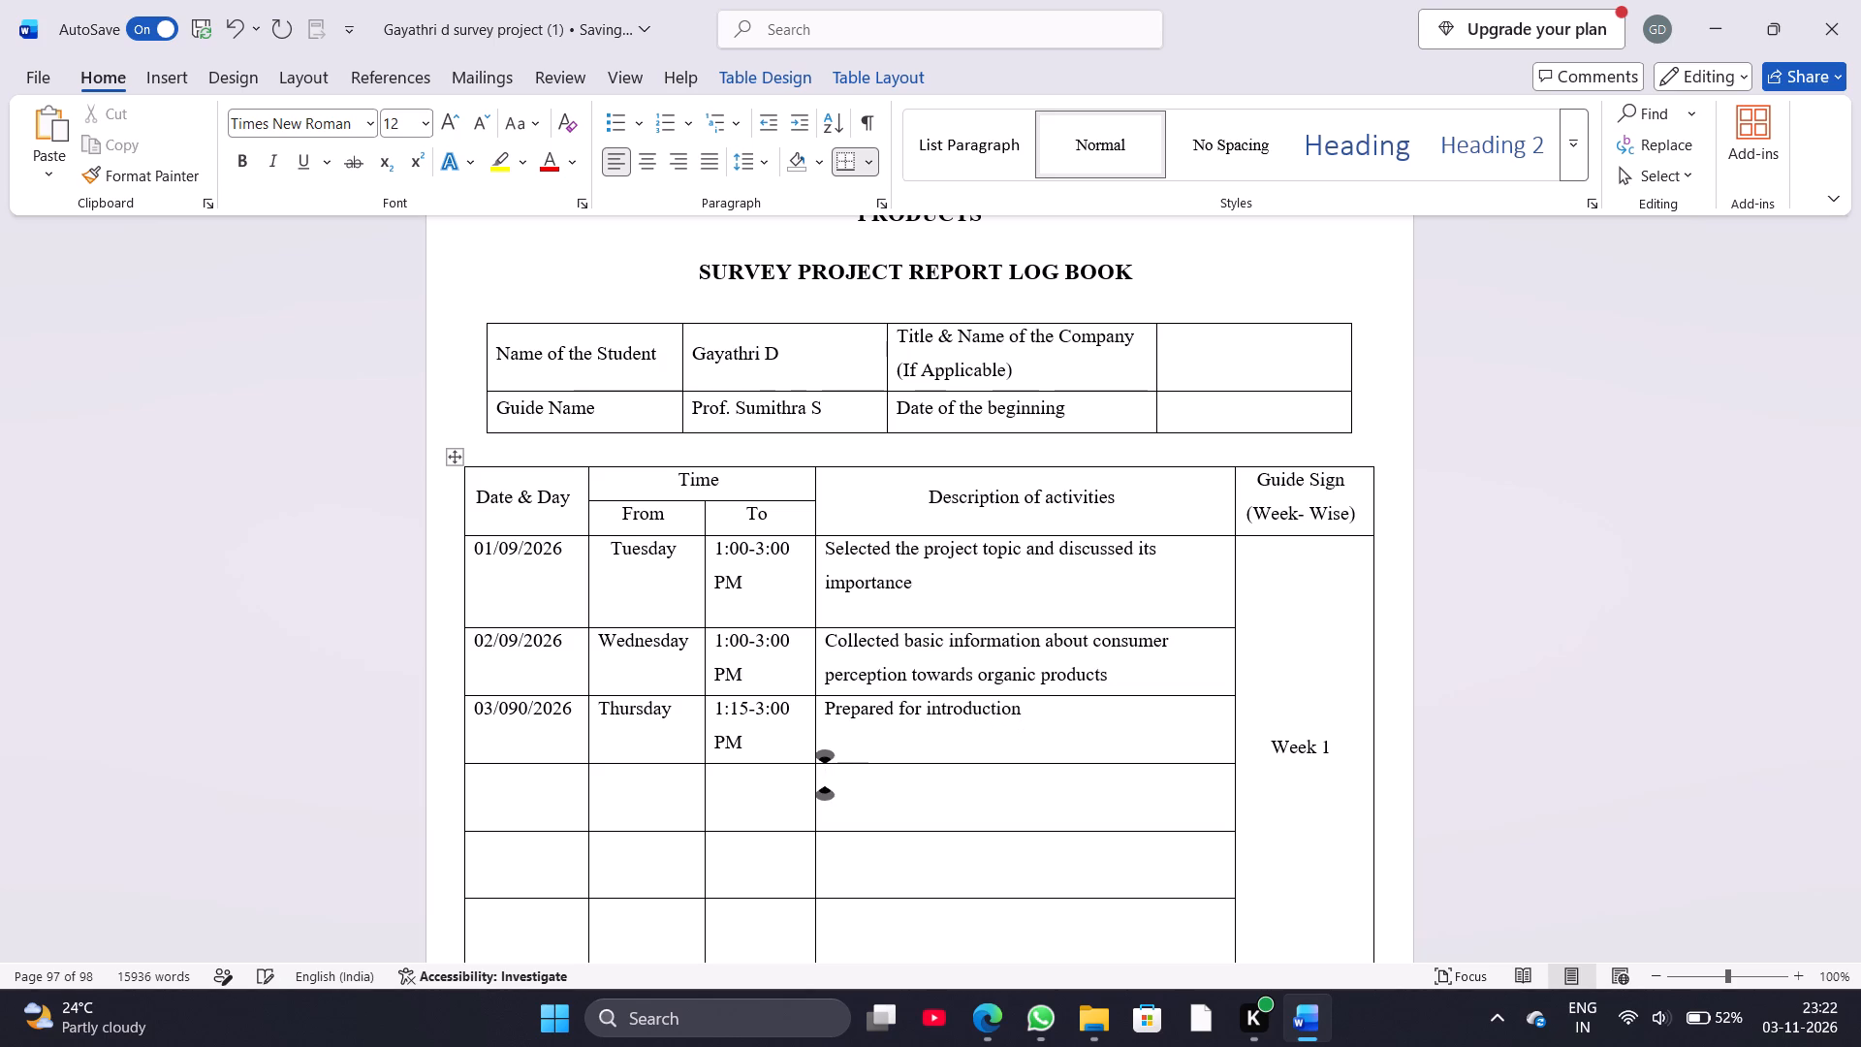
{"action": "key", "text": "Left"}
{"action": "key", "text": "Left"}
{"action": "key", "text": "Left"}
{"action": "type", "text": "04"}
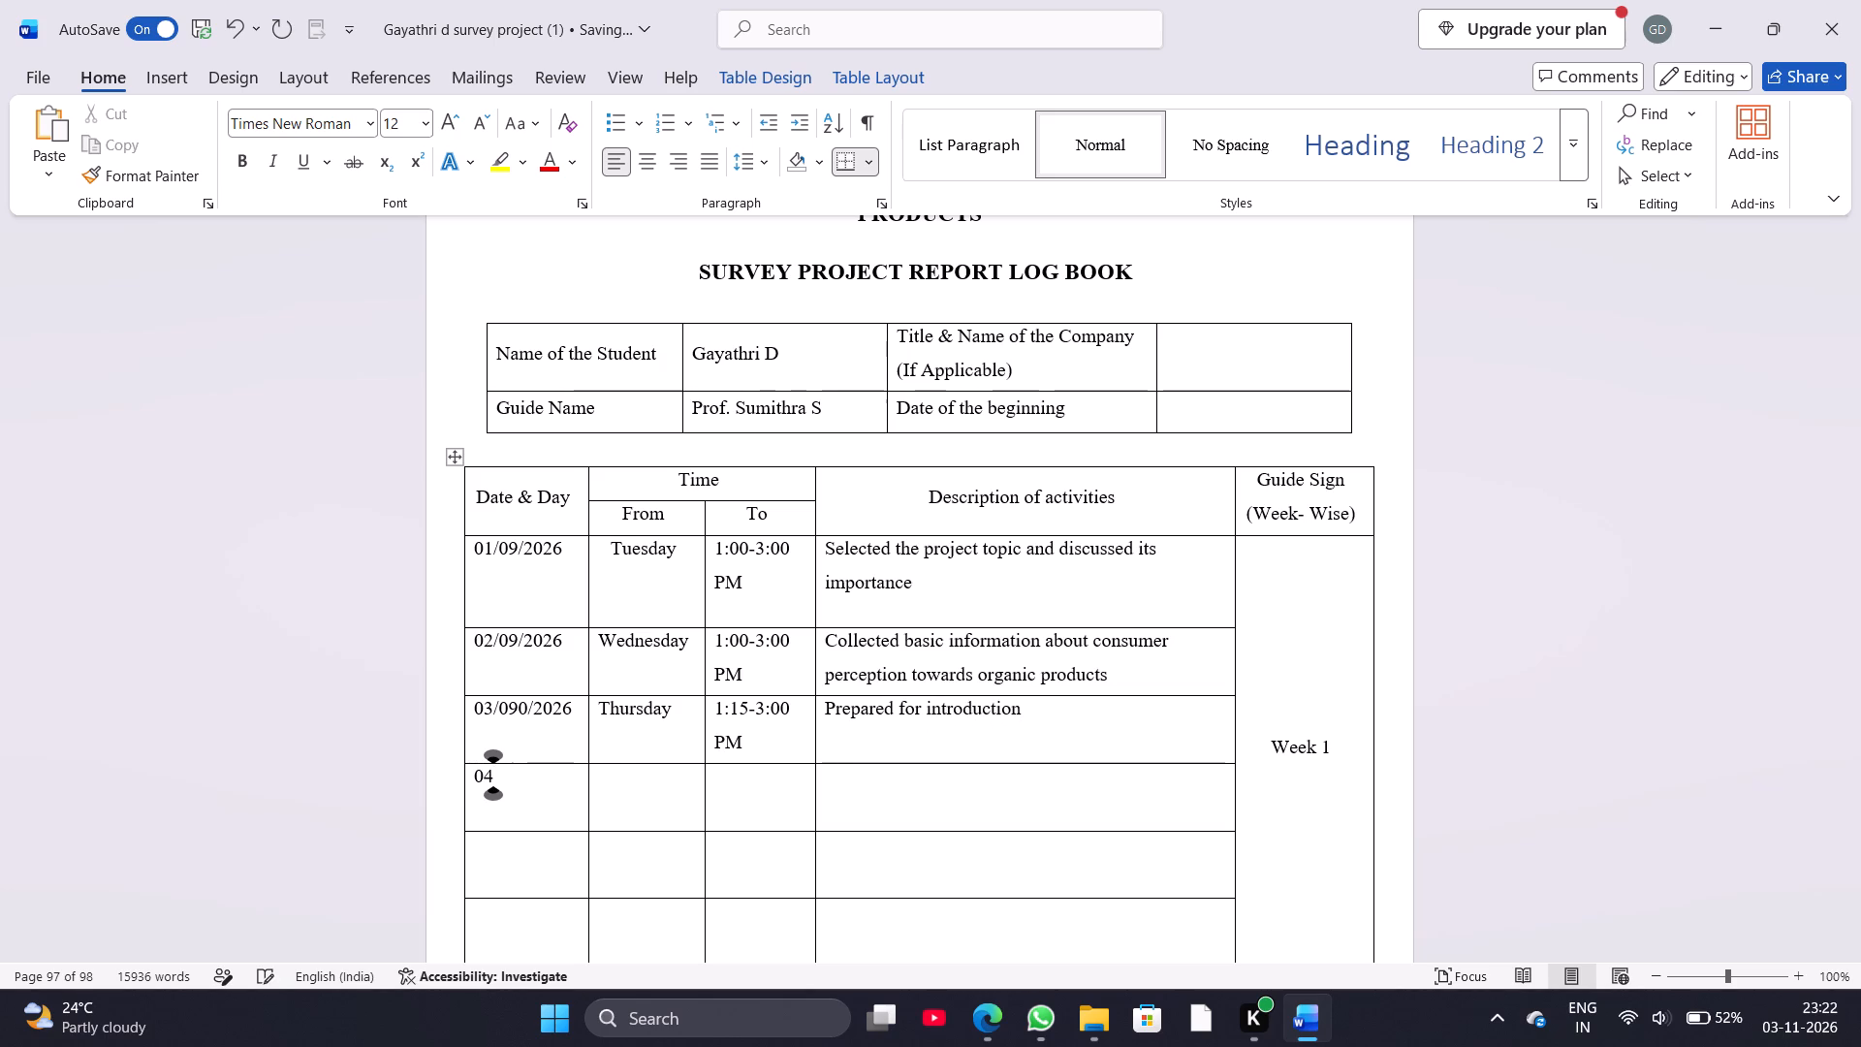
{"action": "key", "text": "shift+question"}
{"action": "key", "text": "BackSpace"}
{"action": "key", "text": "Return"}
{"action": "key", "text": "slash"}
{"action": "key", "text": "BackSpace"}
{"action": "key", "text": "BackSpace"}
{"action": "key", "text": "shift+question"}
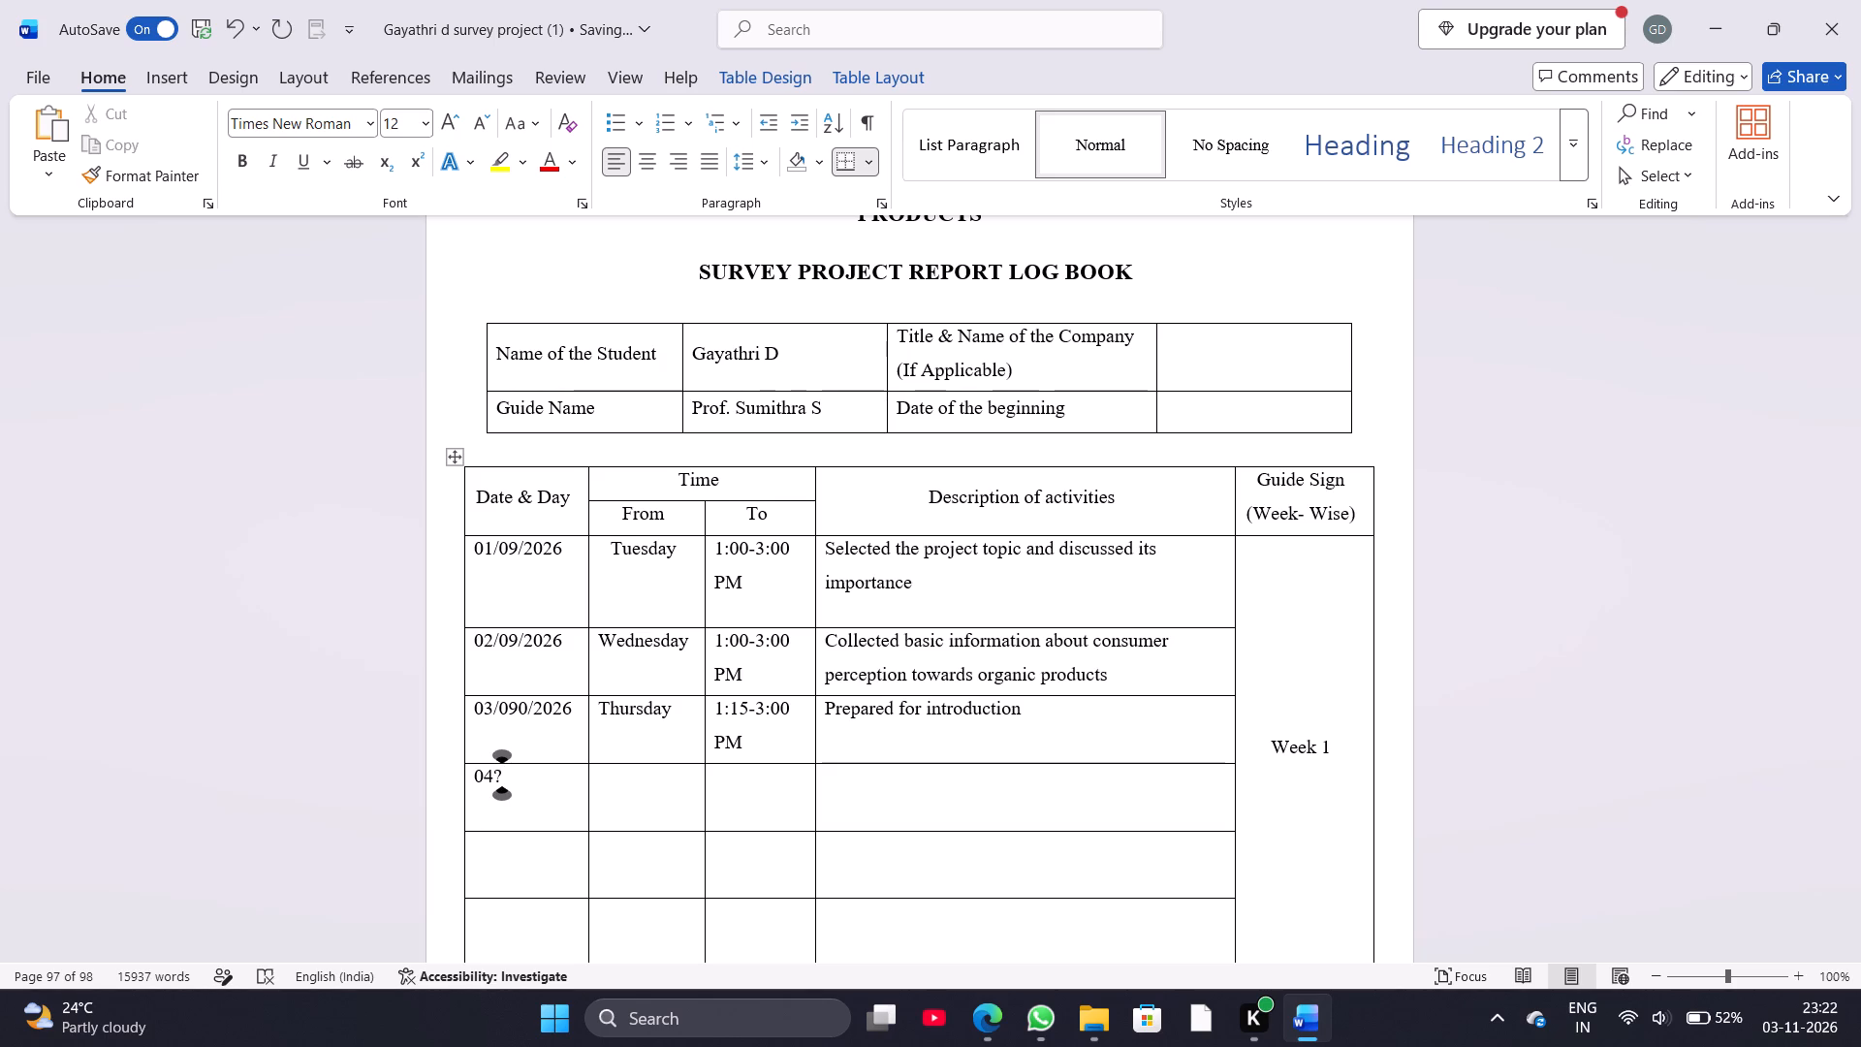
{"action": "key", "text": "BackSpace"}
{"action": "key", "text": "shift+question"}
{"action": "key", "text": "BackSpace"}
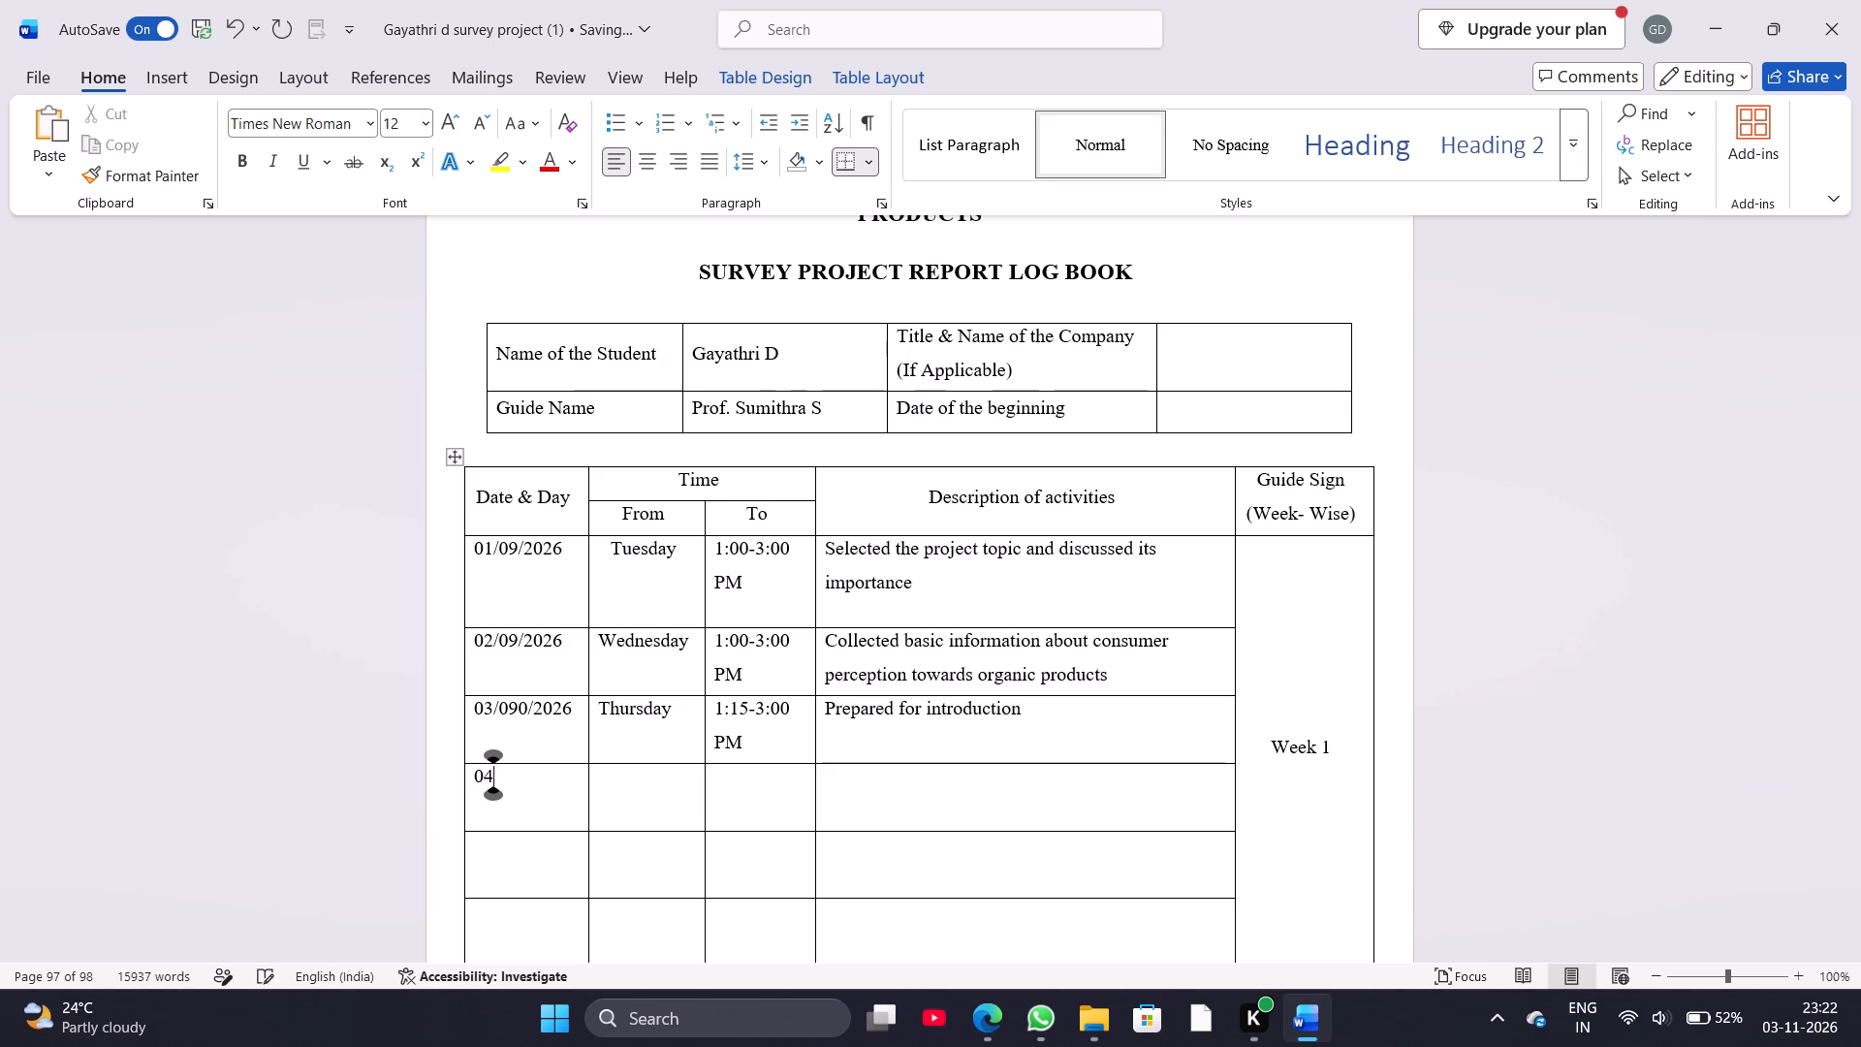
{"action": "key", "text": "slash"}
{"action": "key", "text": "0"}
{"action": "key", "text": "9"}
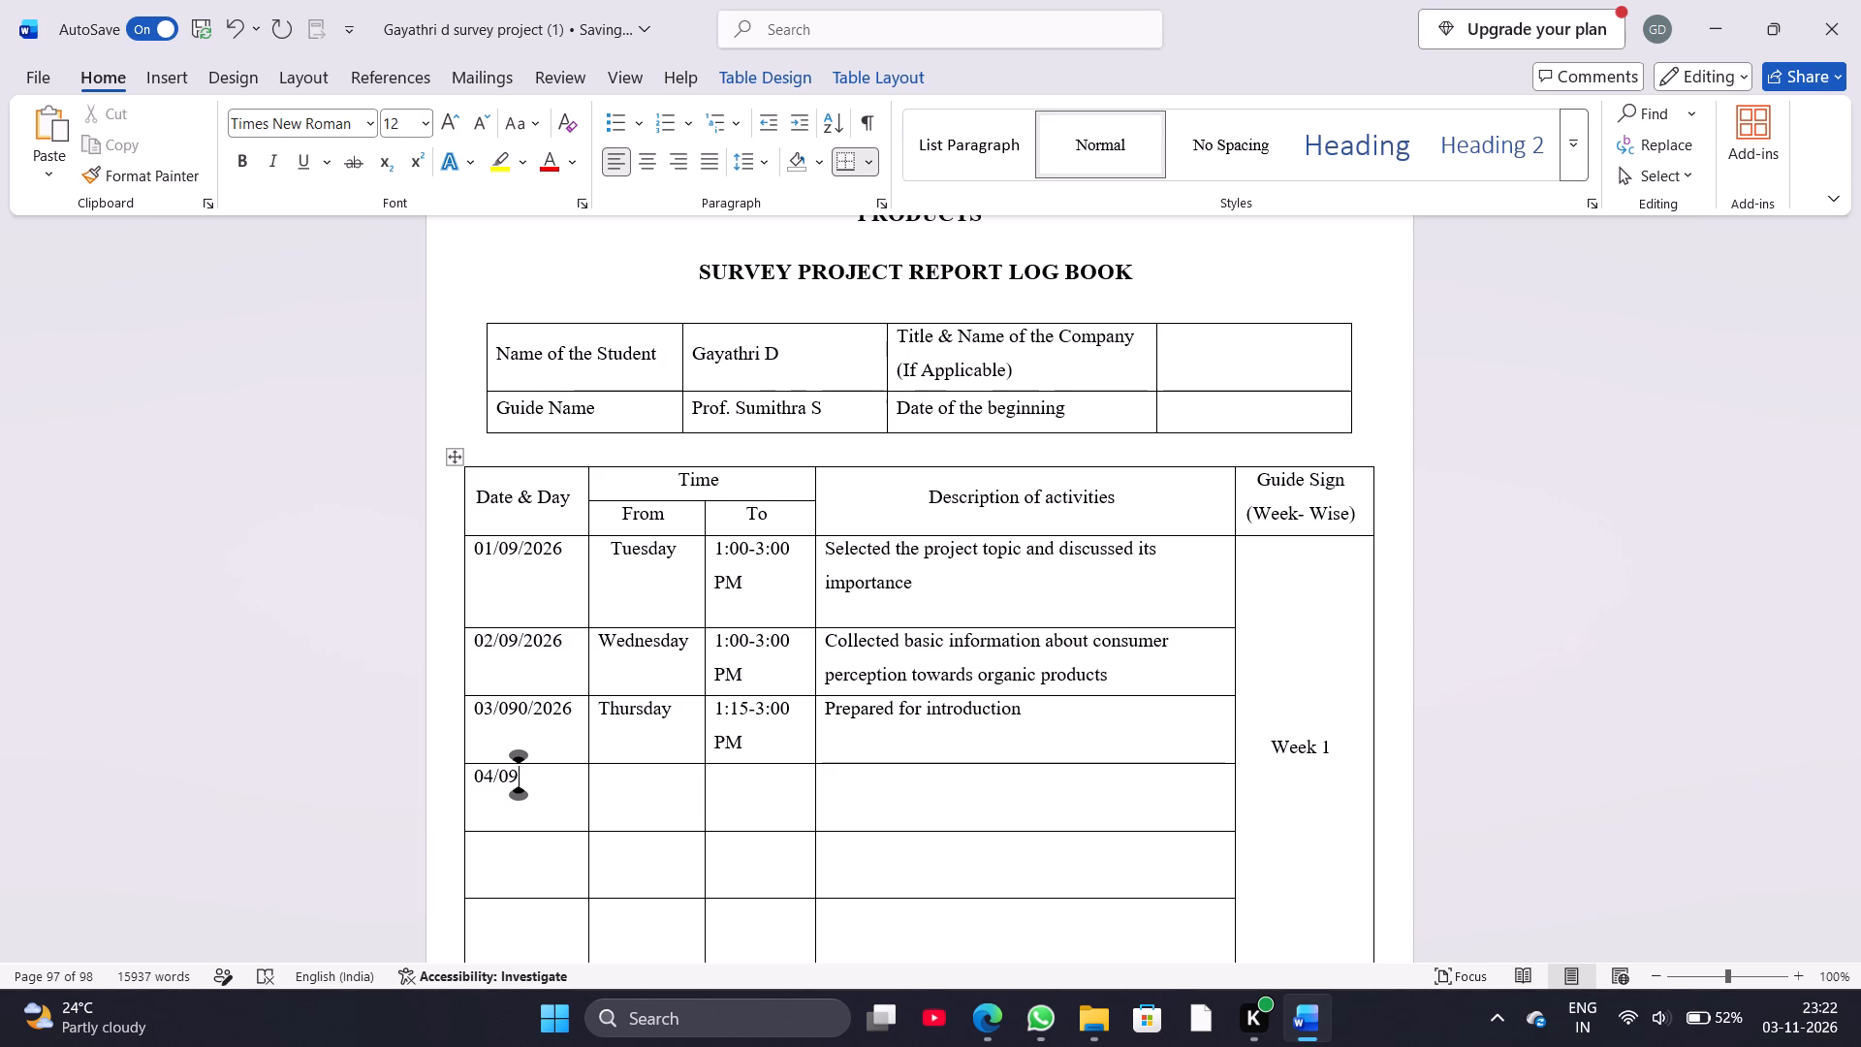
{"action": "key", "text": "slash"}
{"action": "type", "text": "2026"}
Enter the weekday Friday in the From column of the 04/09/2026 row.
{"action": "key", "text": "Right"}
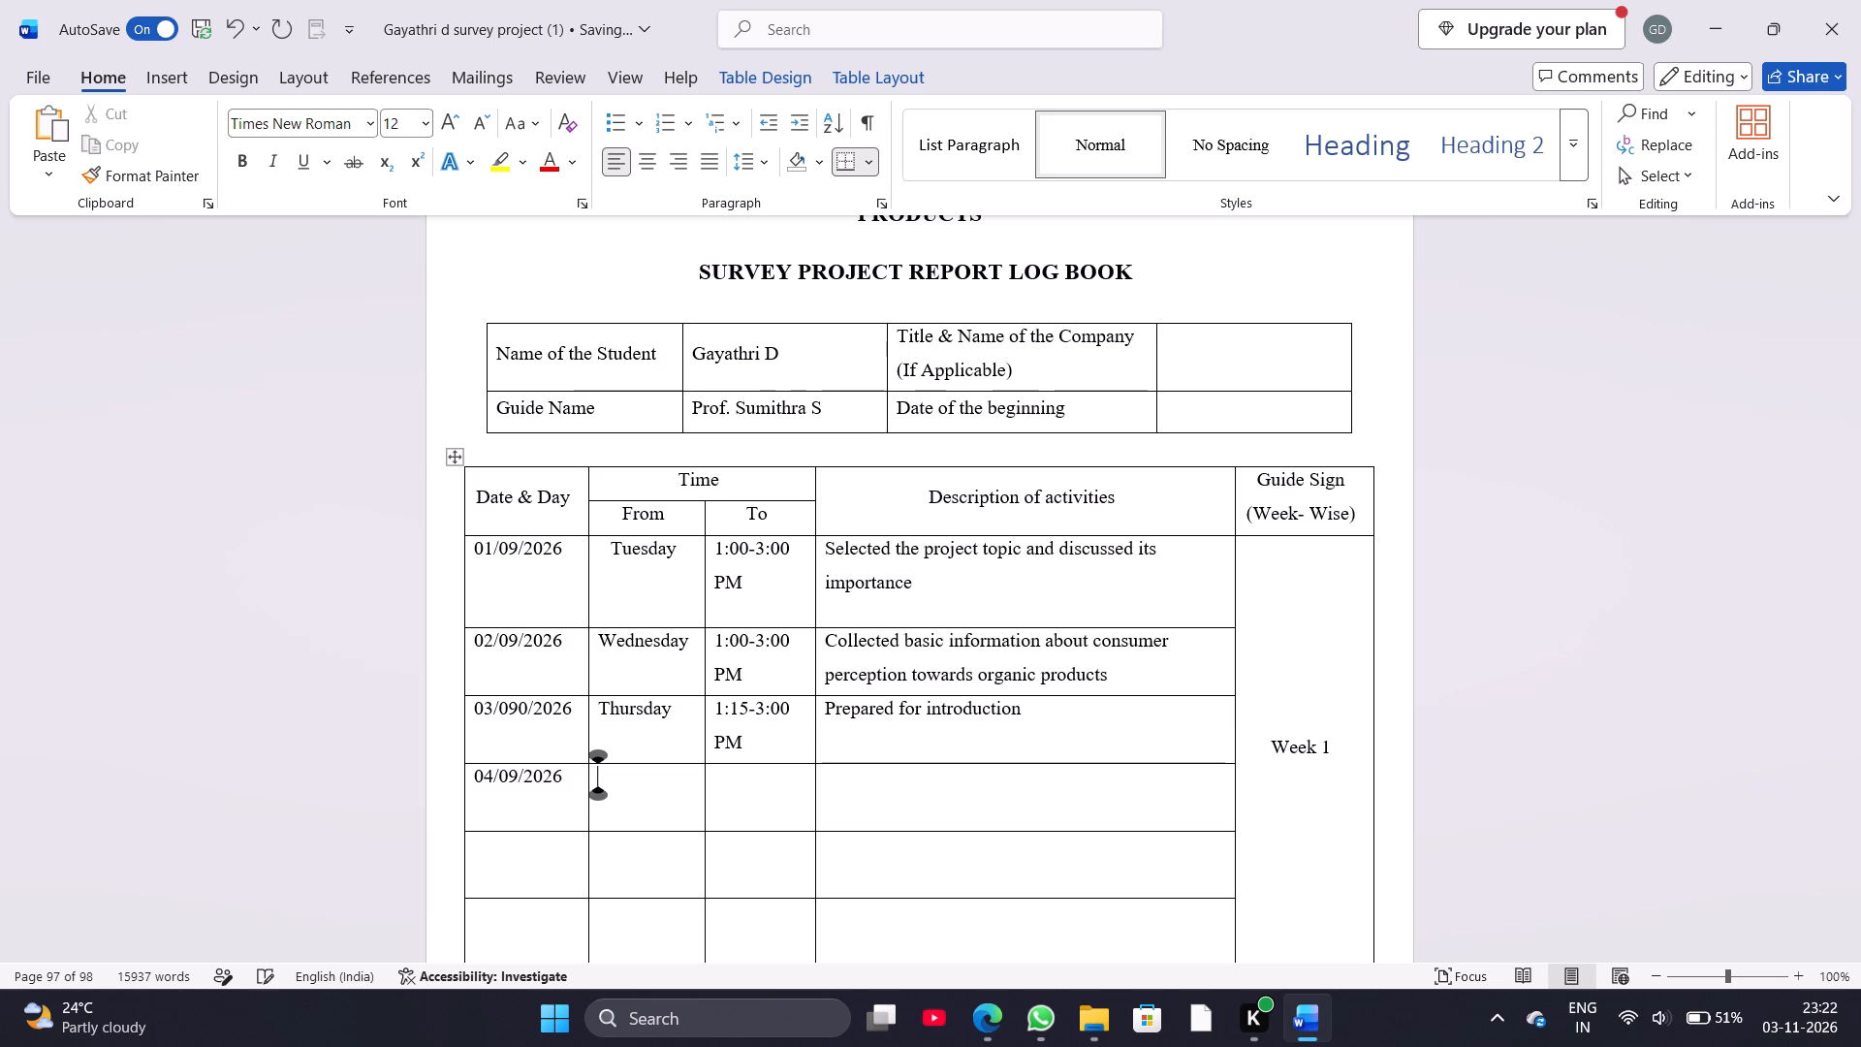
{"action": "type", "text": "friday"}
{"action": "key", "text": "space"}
Enter the time 1:00-3:00 PM in the To column of the Friday row, with PM on a second line.
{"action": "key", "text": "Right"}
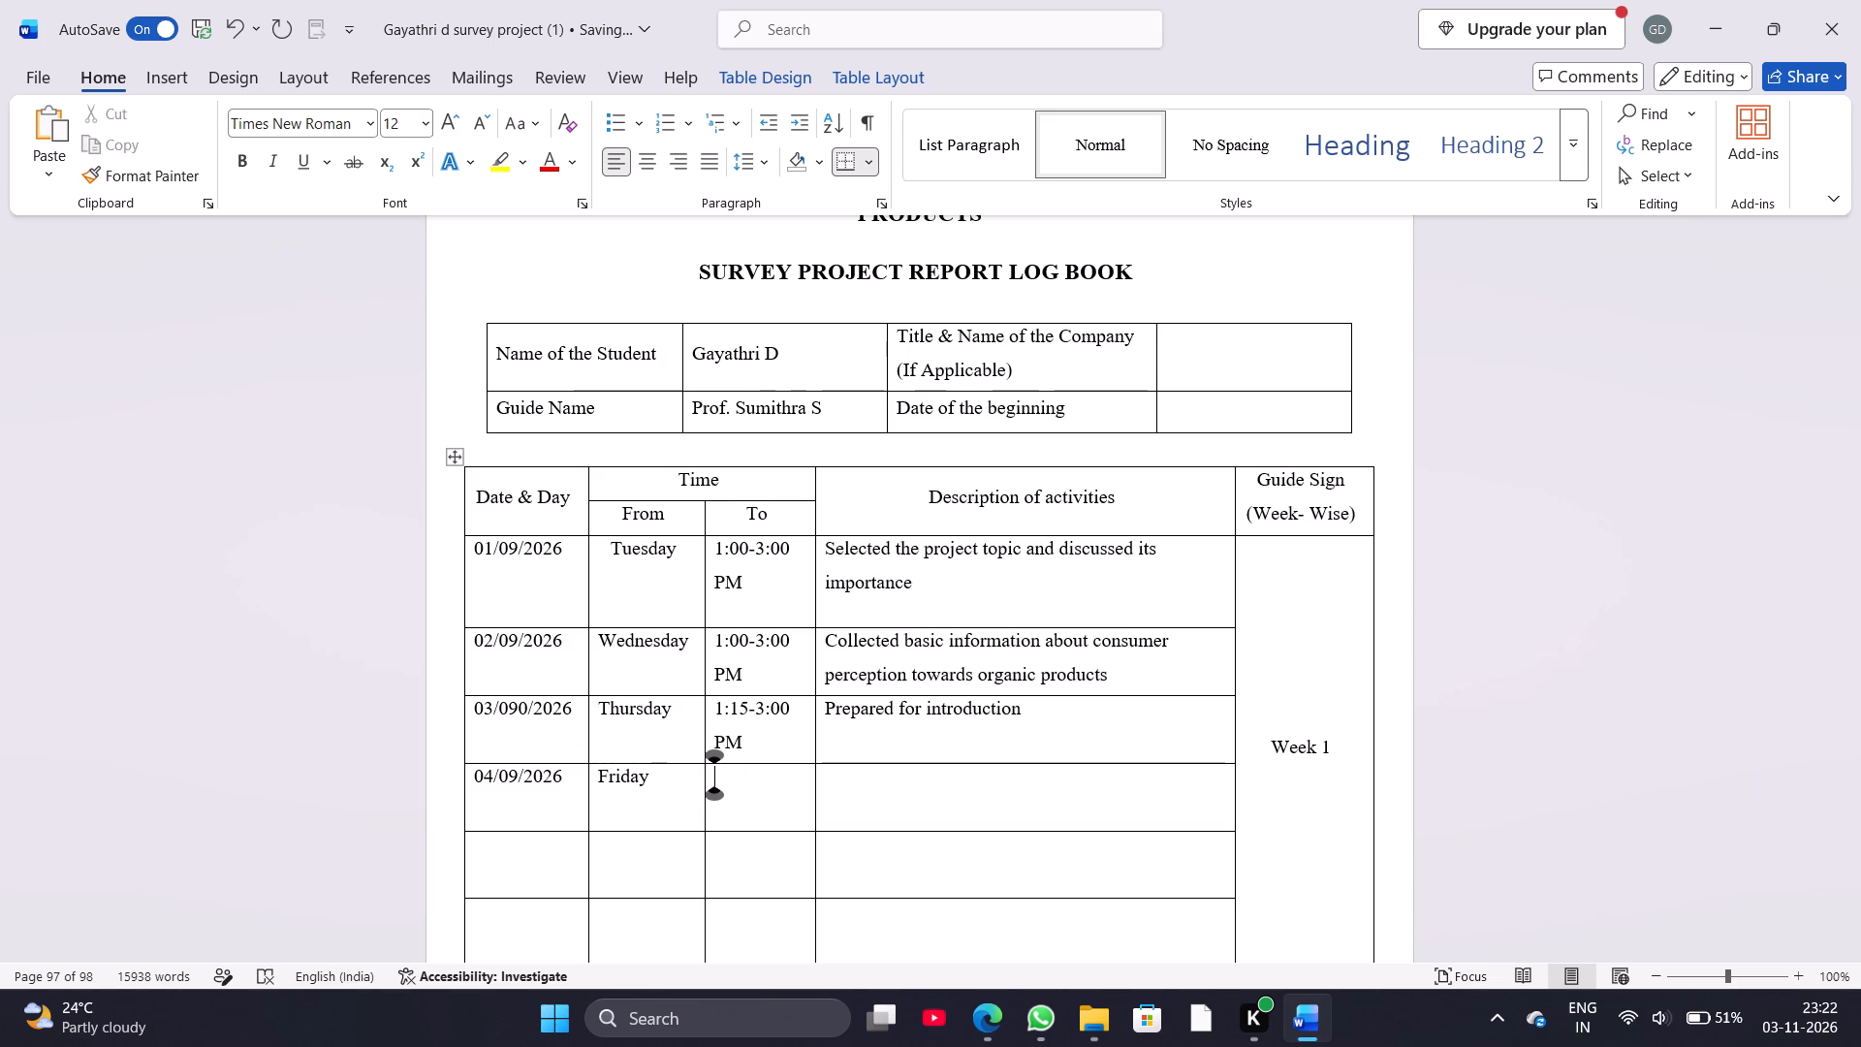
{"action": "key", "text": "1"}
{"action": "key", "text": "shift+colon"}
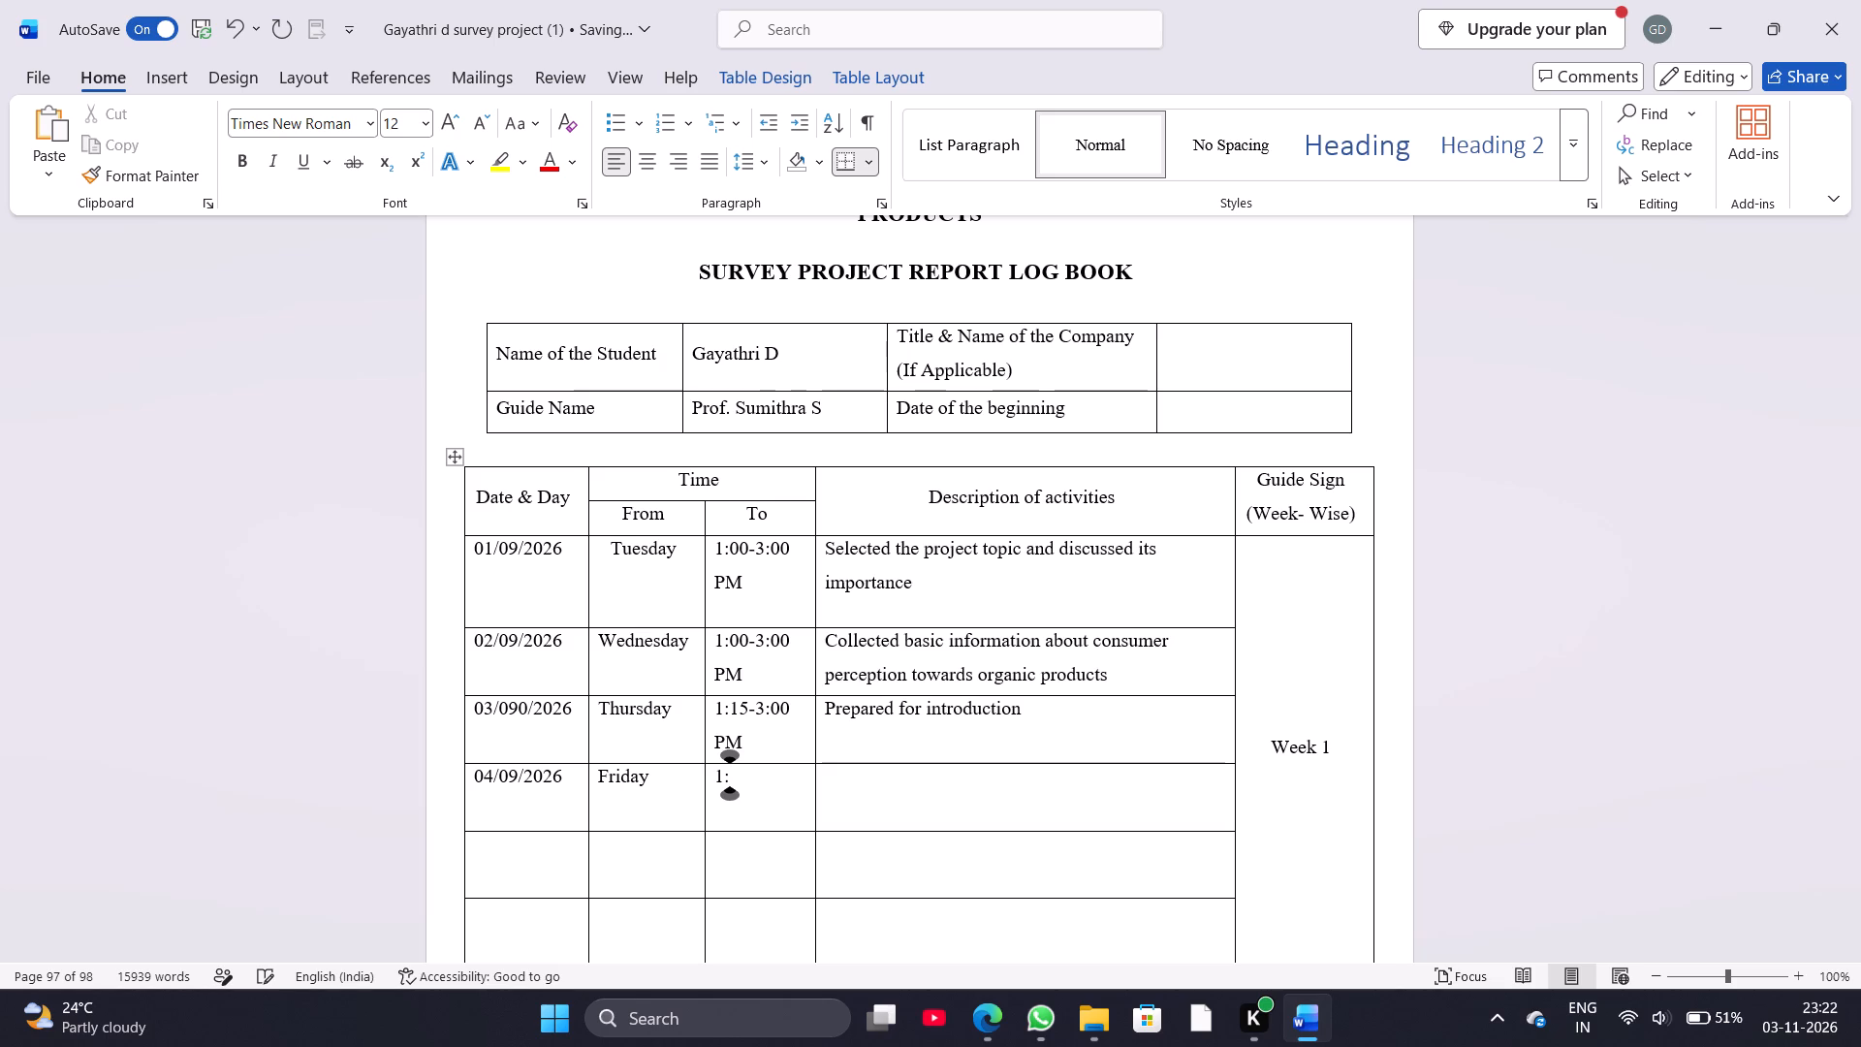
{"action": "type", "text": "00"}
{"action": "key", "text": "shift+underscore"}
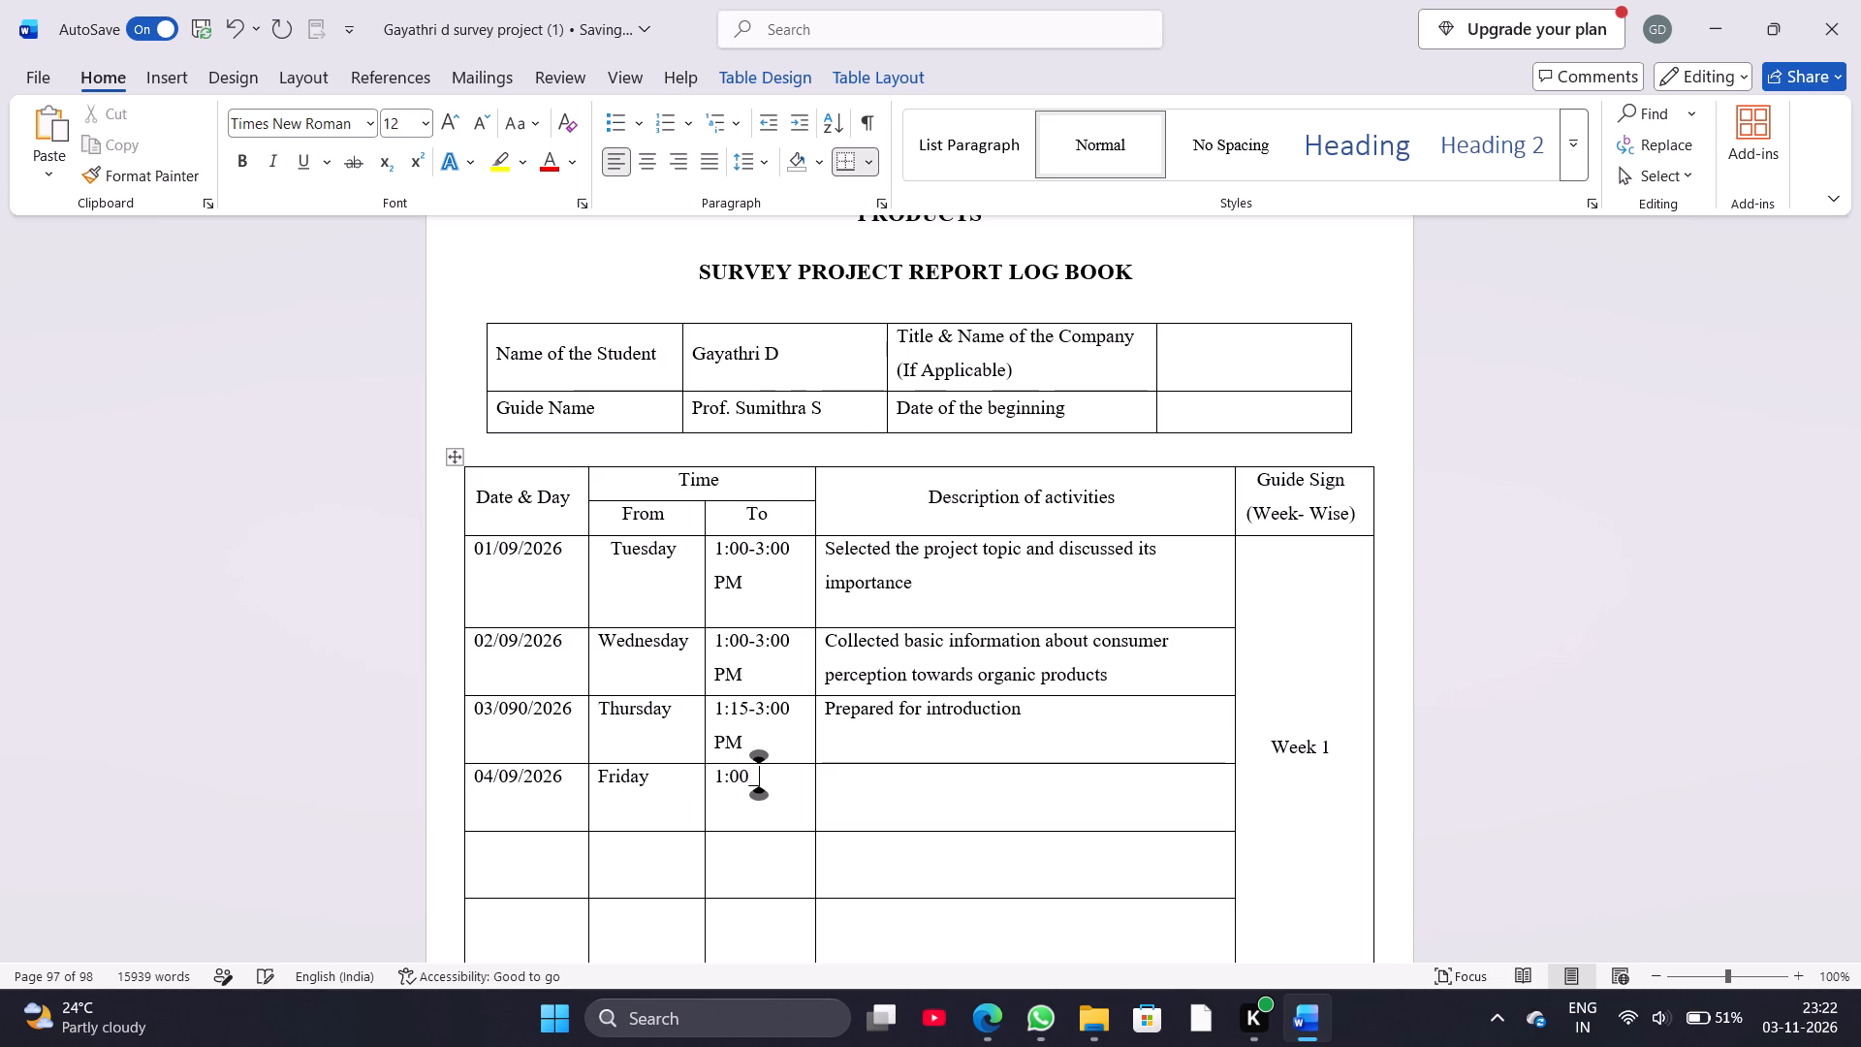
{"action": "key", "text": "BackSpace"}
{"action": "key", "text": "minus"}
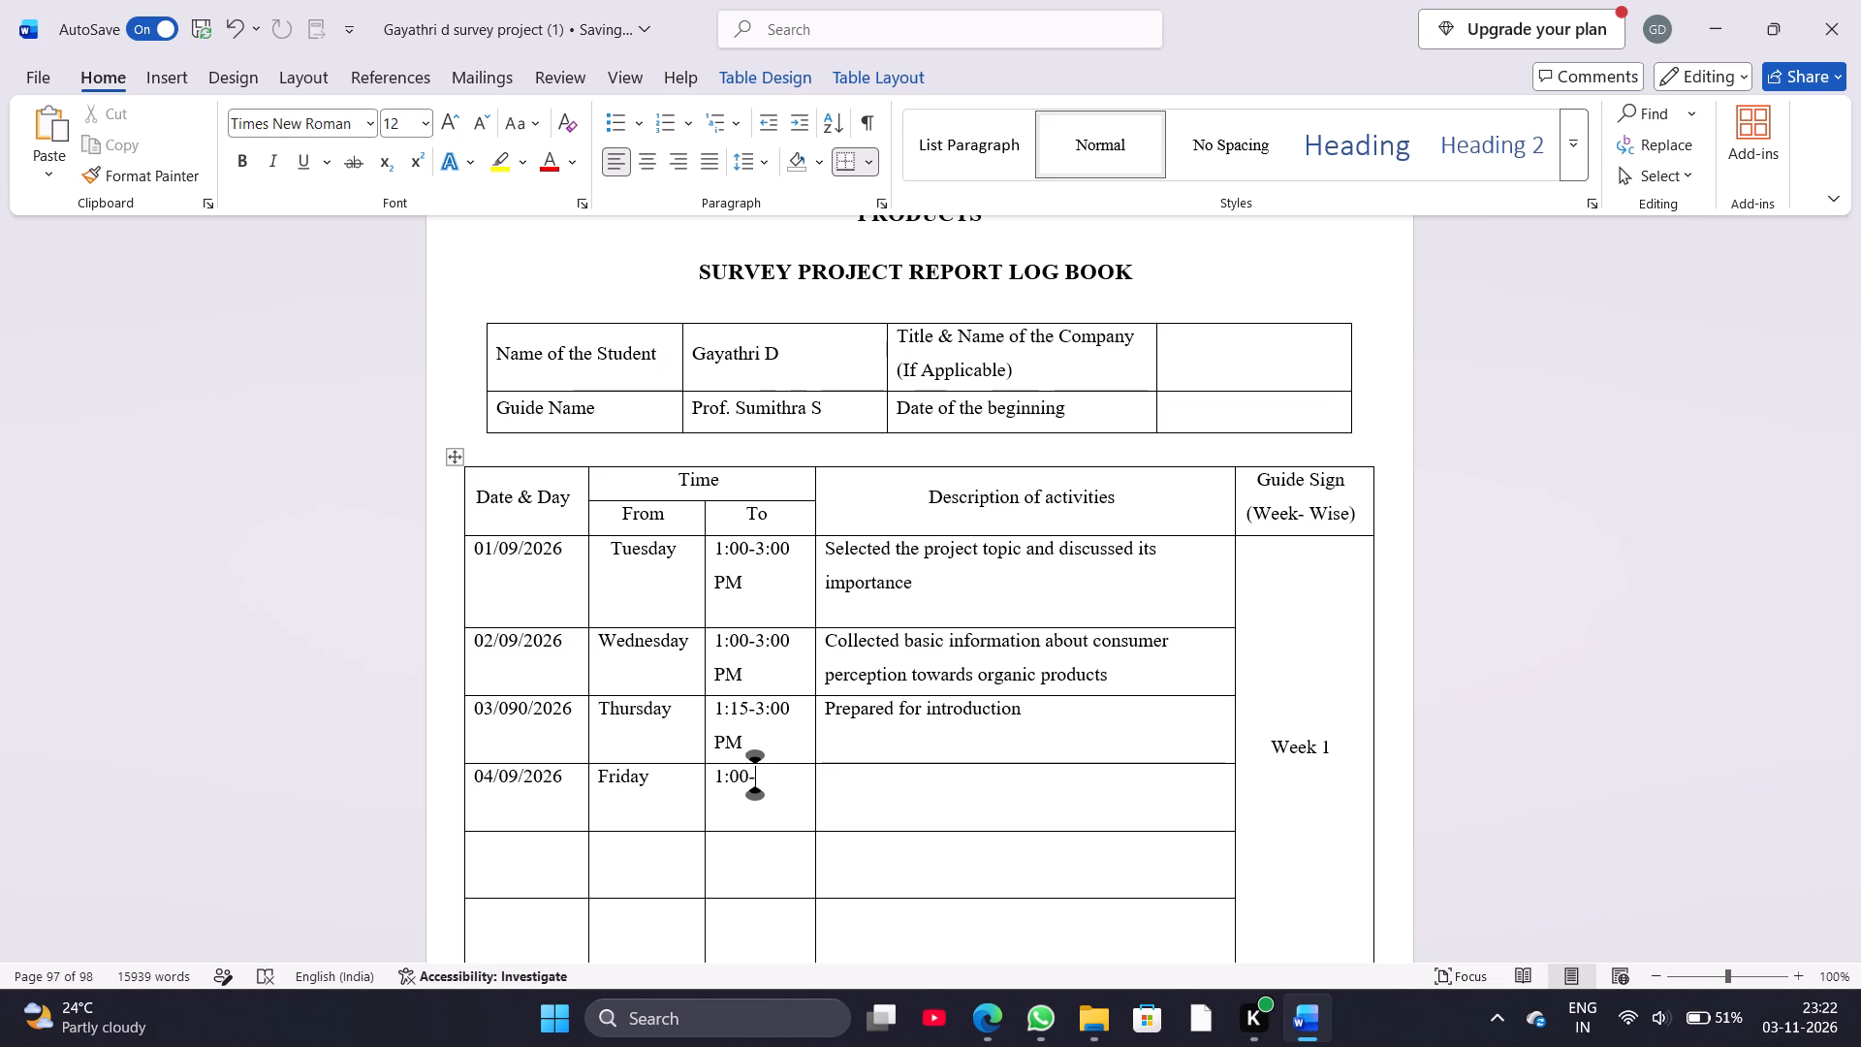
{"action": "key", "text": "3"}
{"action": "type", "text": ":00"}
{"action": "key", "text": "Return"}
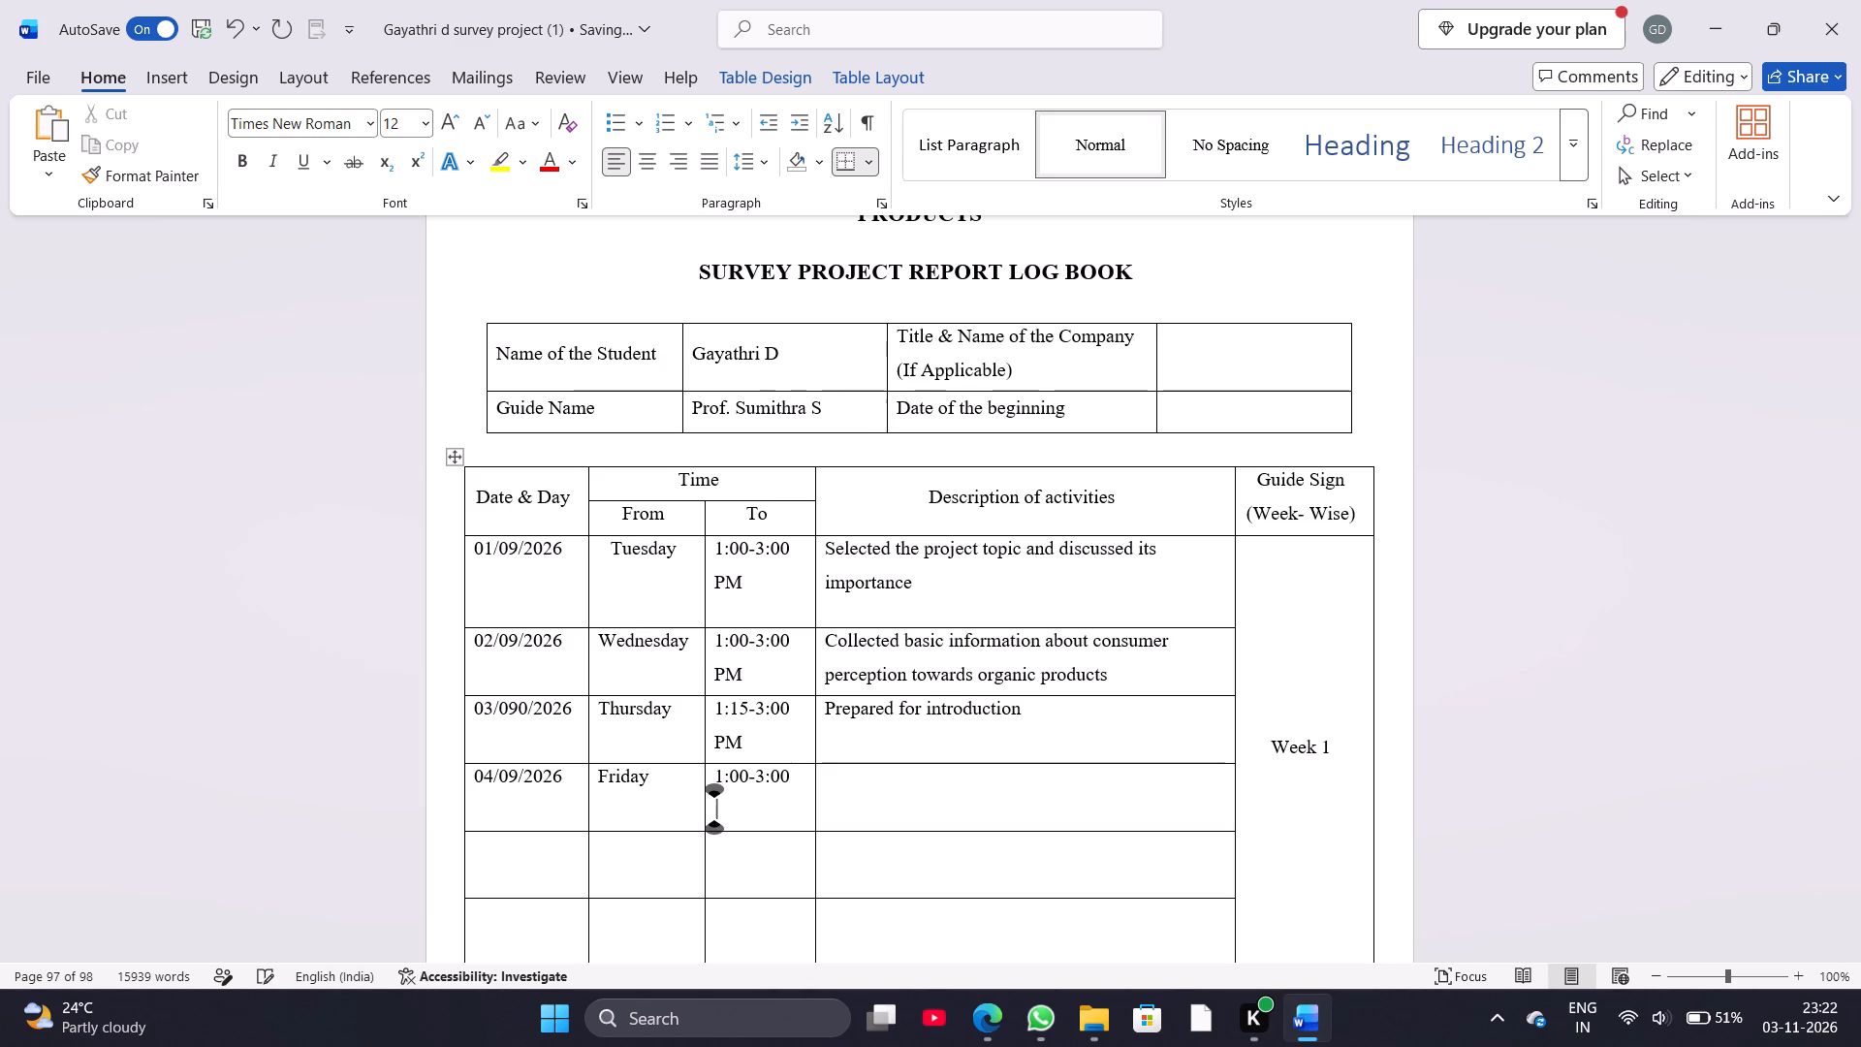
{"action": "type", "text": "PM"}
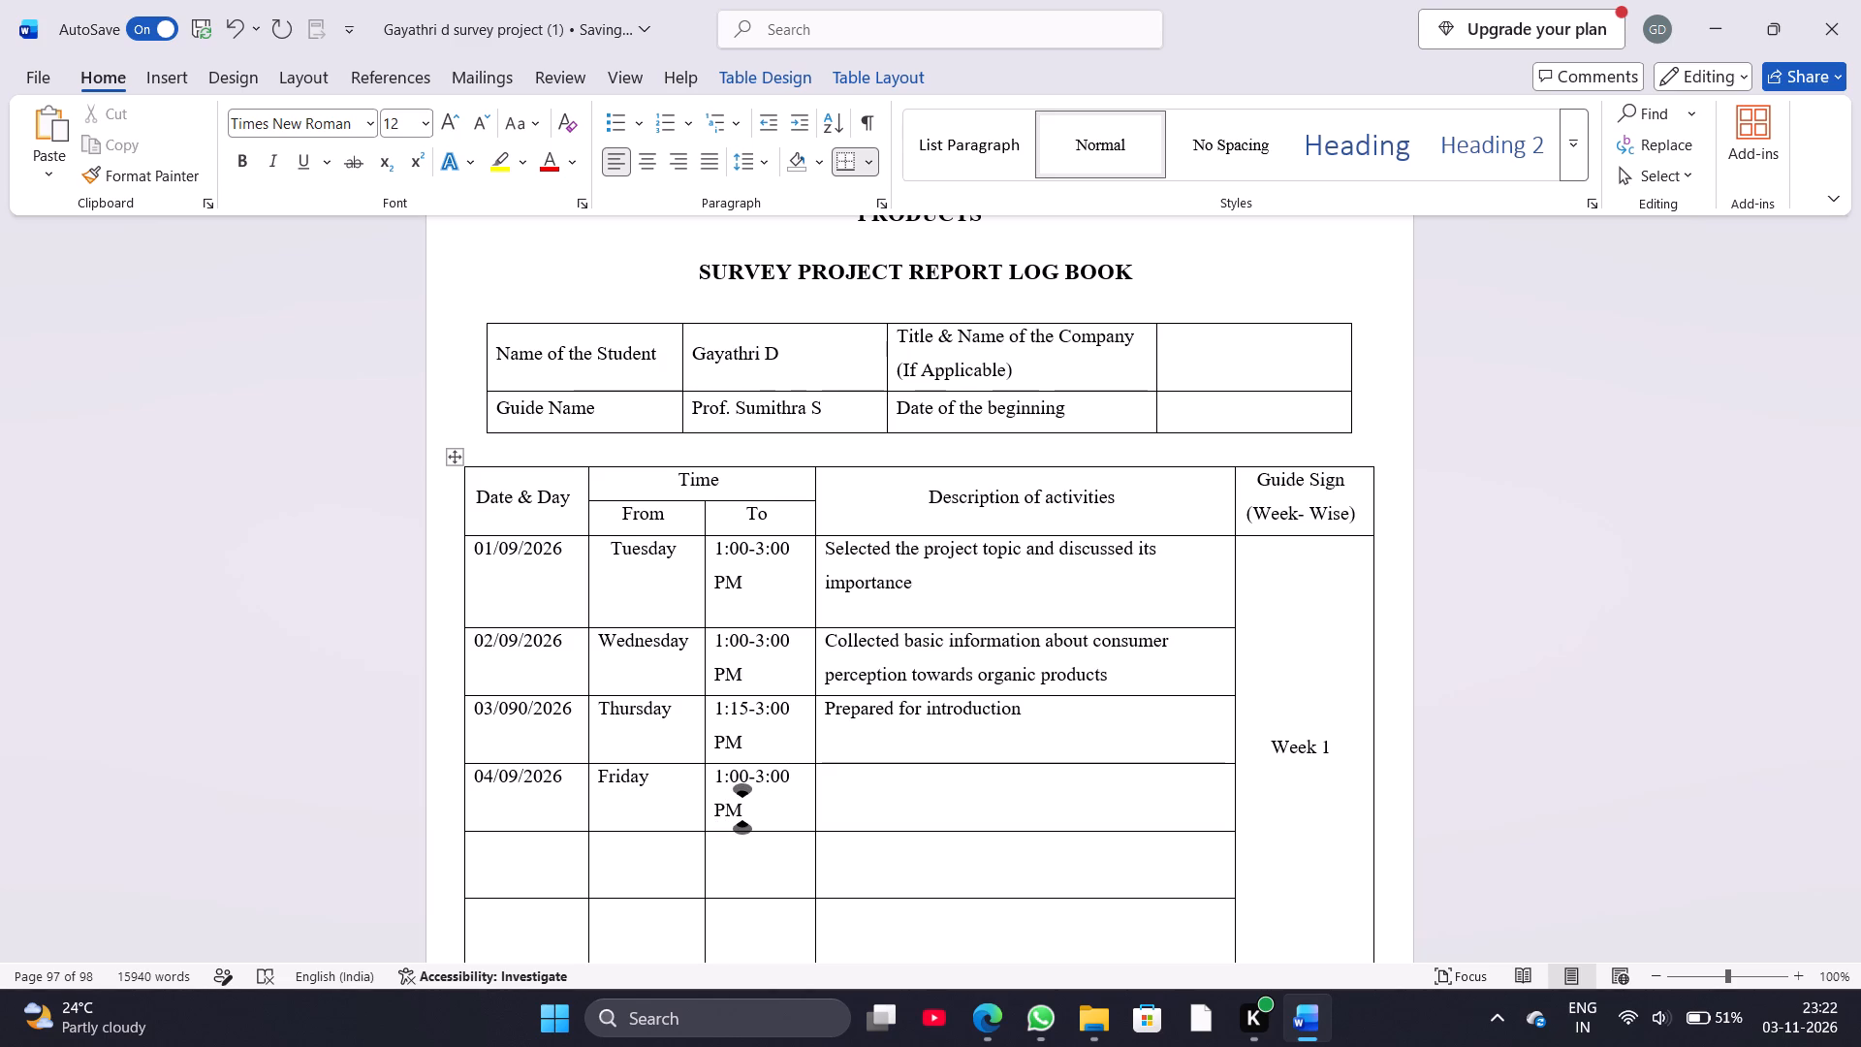
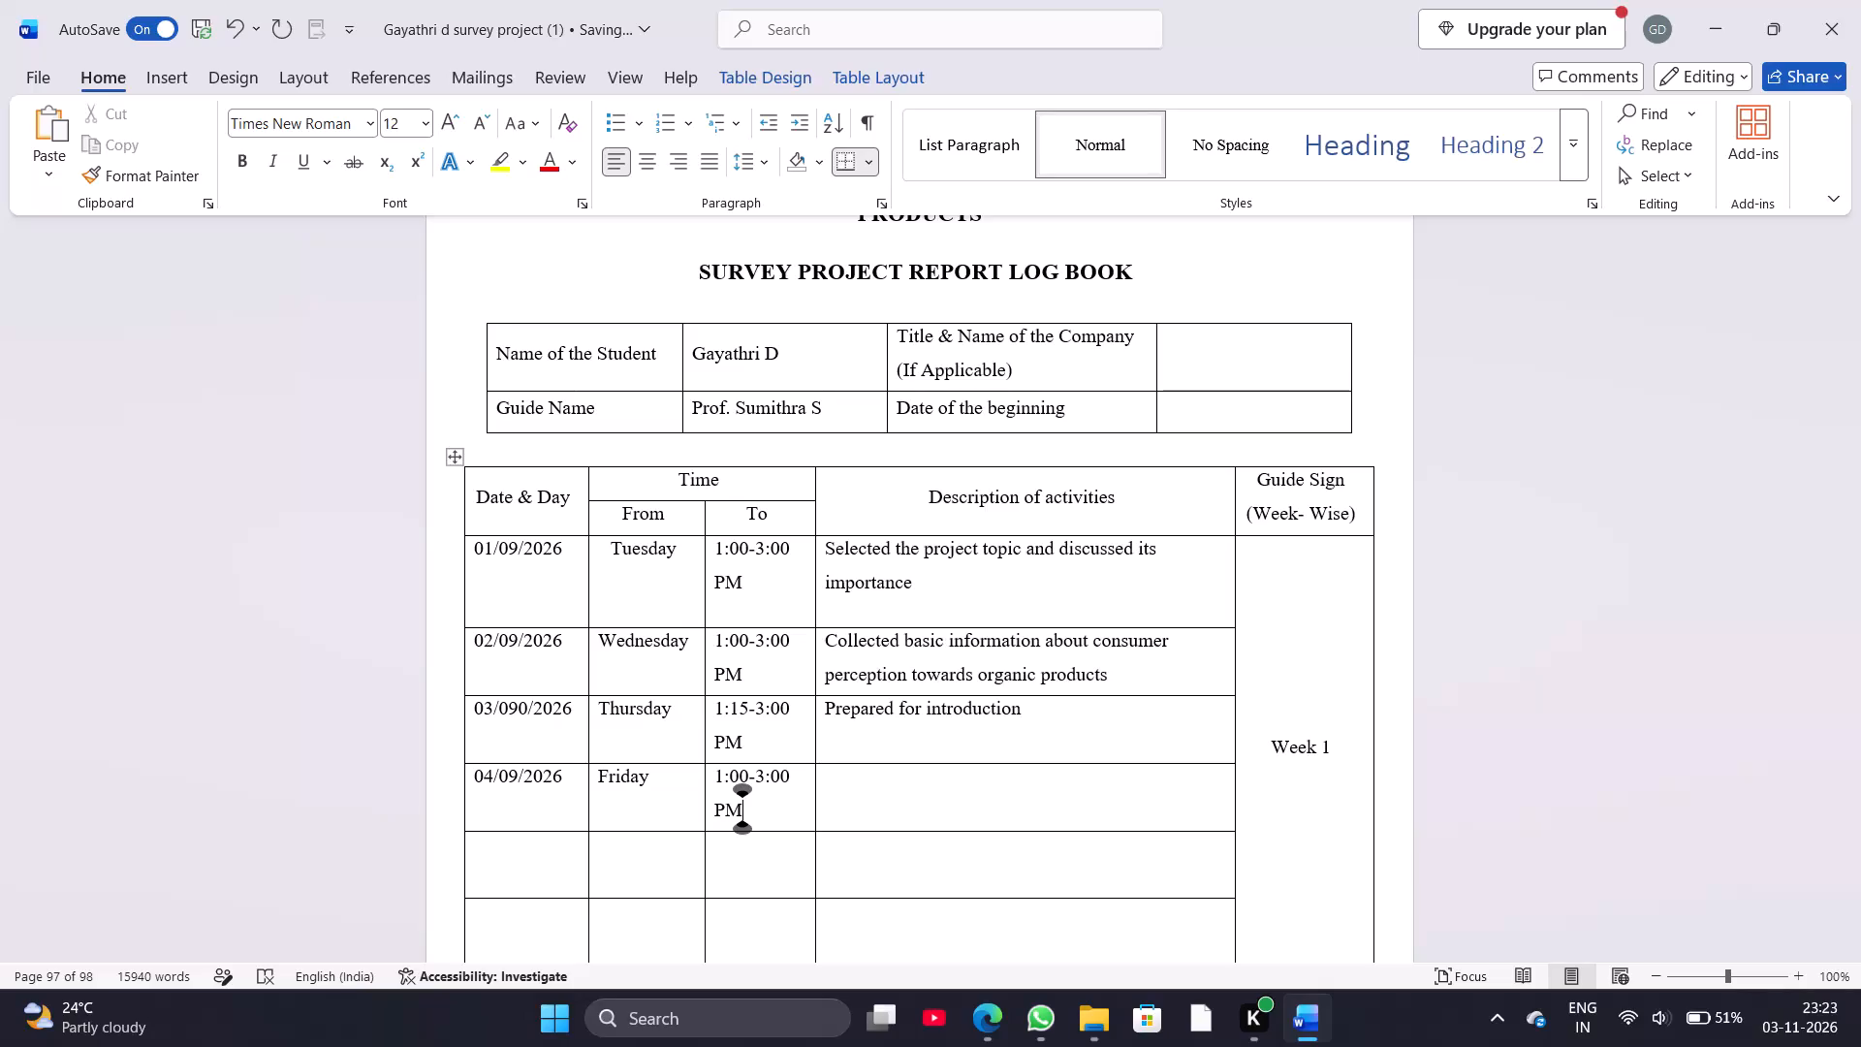
Enter the activity description "Prepared the statement of the problem" for the Friday 04/09/2026 row.
{"action": "key", "text": "Right"}
{"action": "type", "text": "PRE"}
{"action": "key", "text": "BackSpace"}
{"action": "key", "text": "BackSpace"}
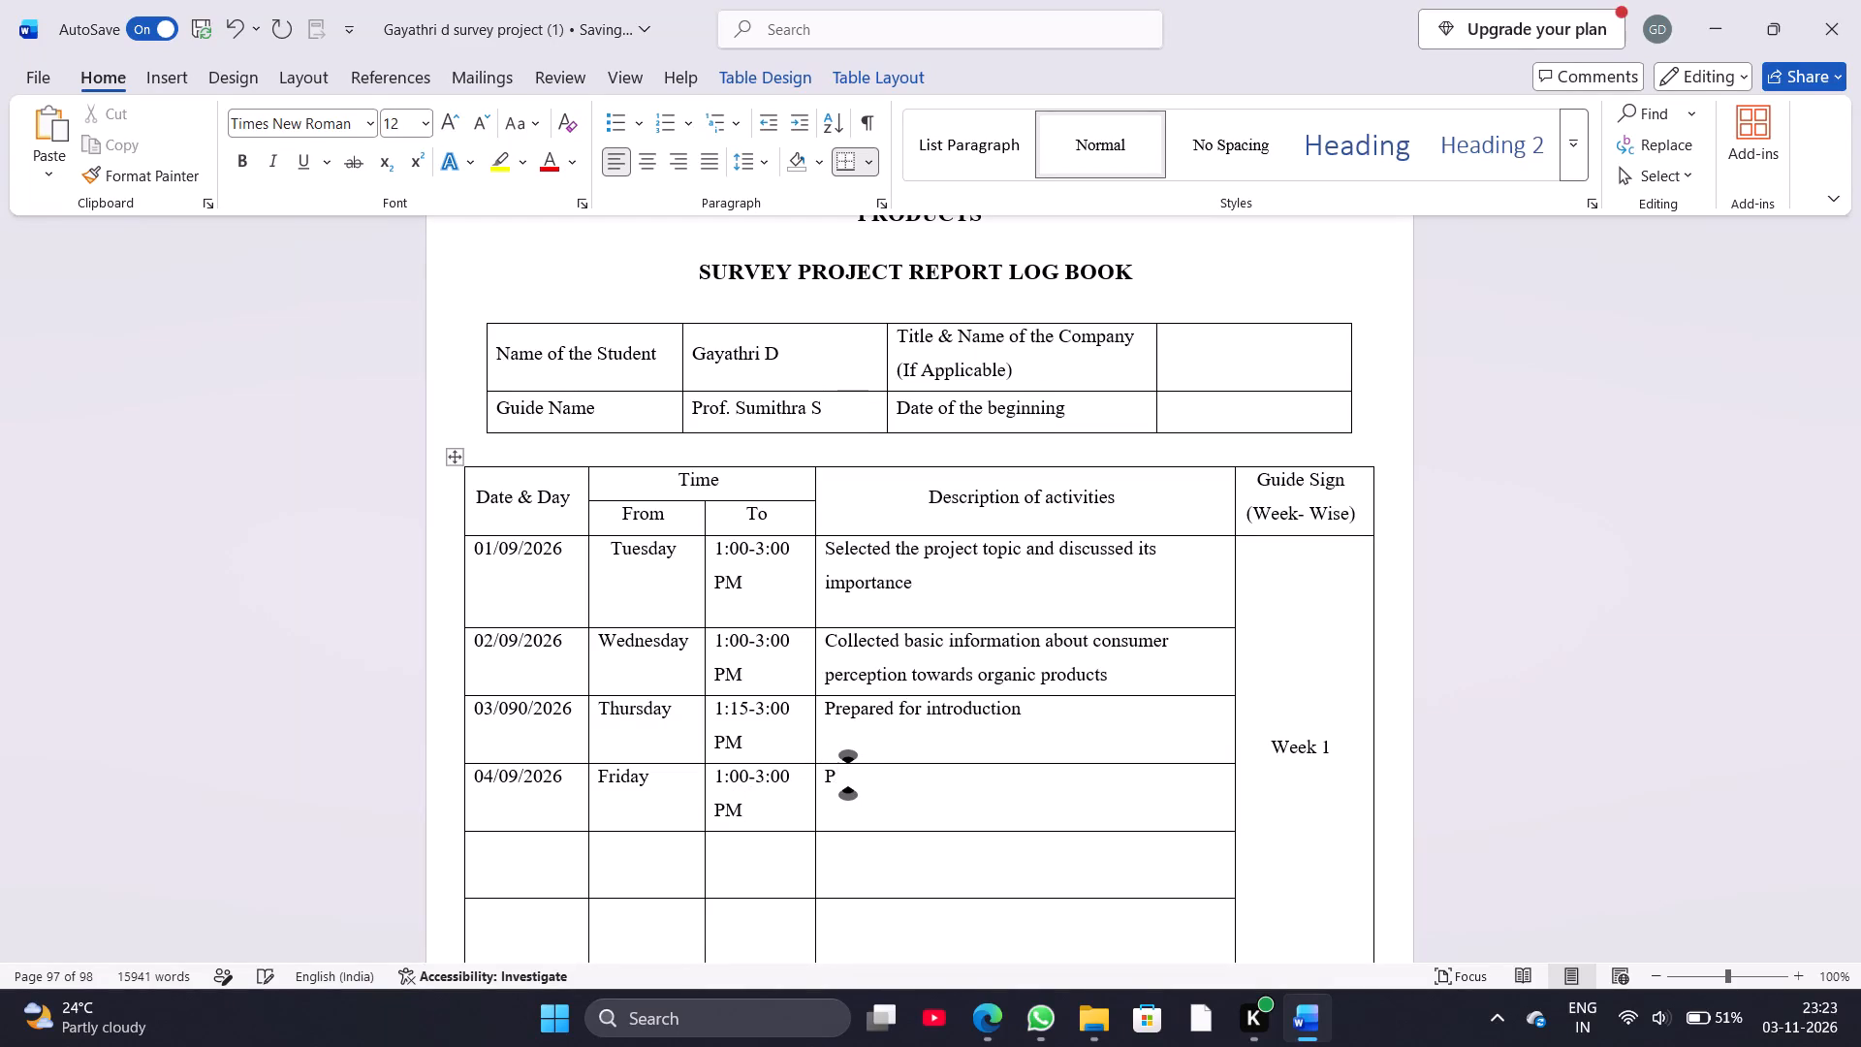
{"action": "type", "text": "repared"}
{"action": "key", "text": "space"}
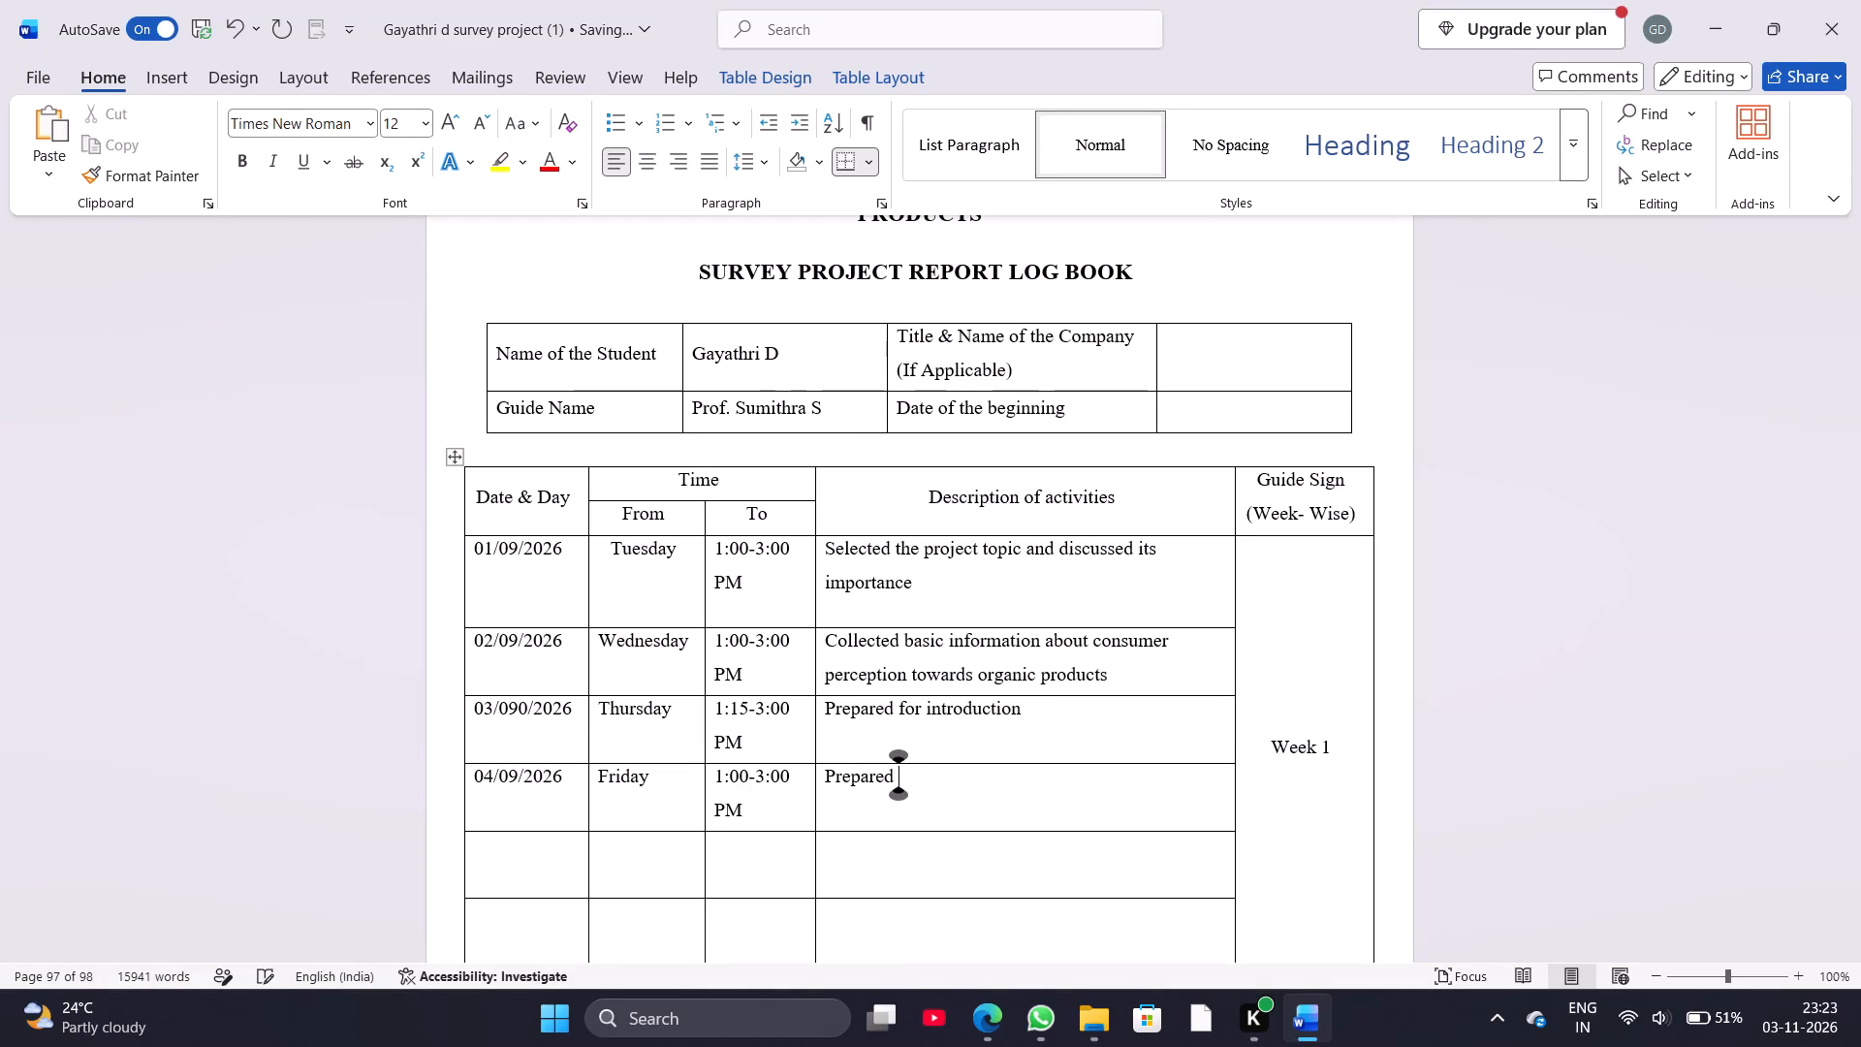
{"action": "type", "text": "the"}
{"action": "key", "text": "space"}
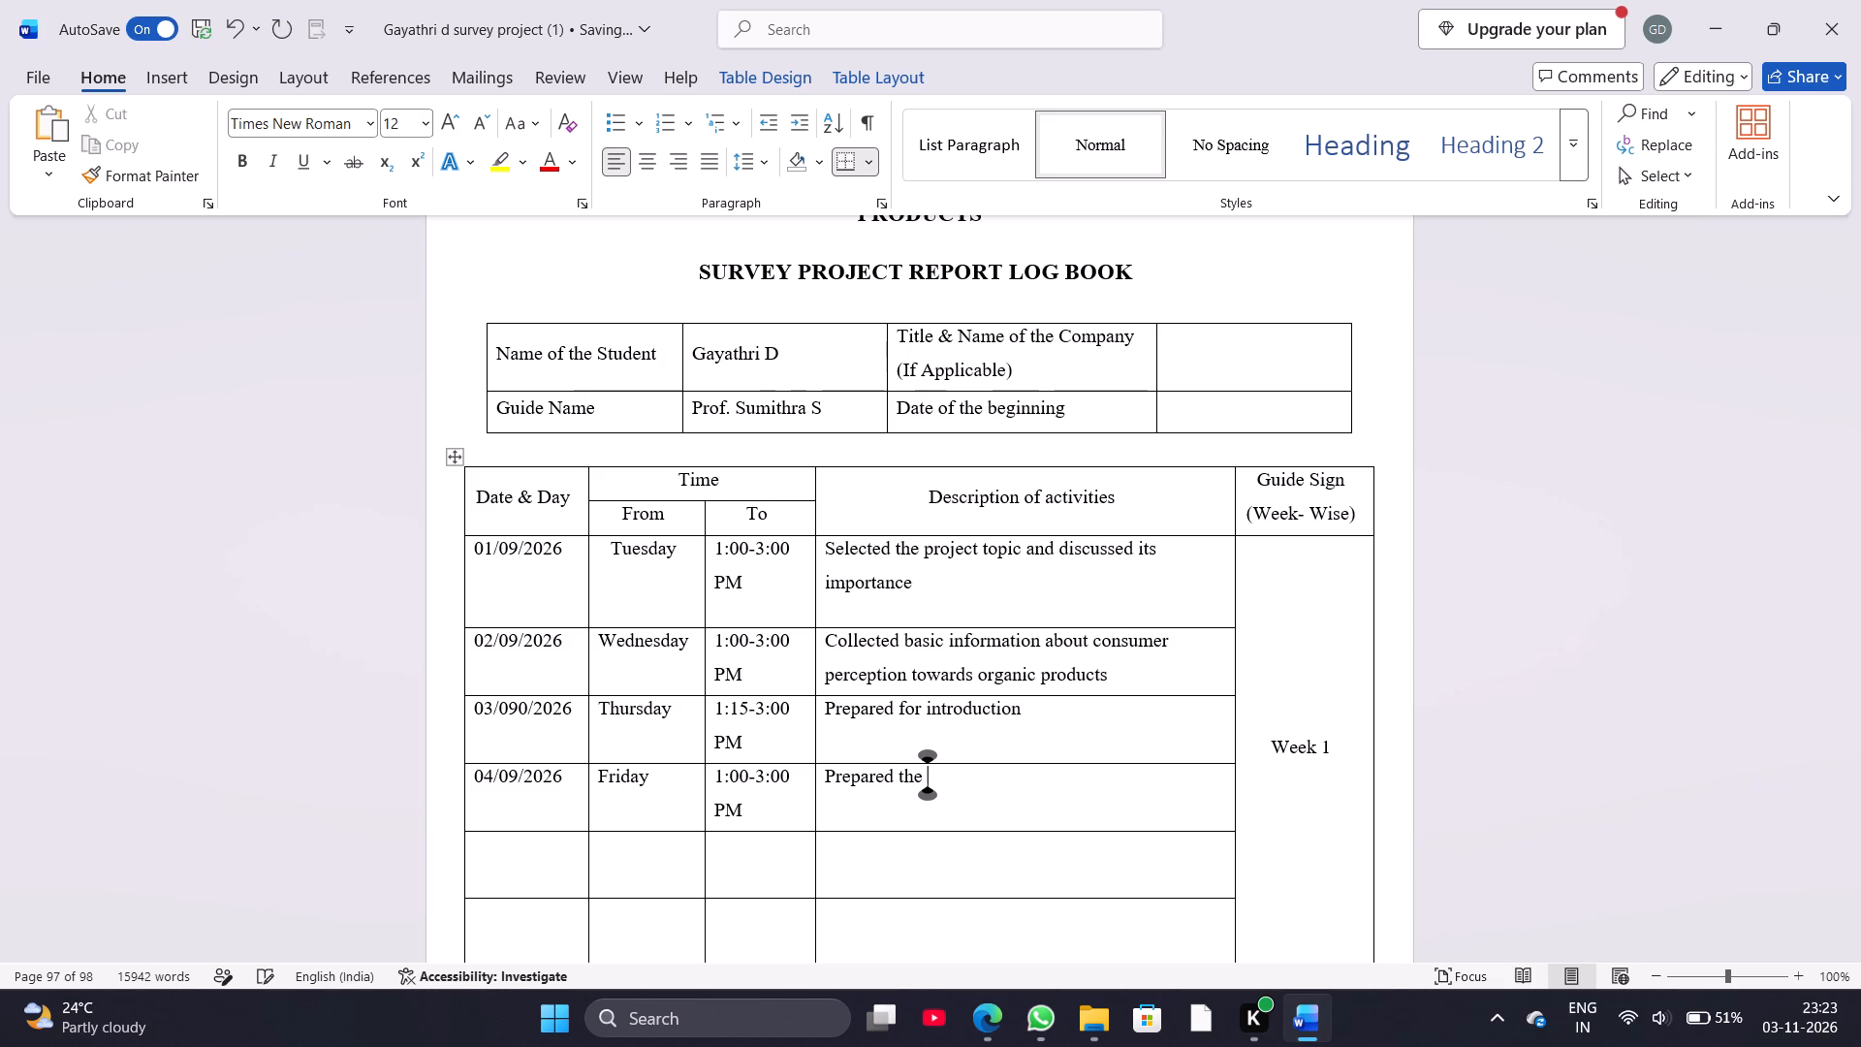
{"action": "type", "text": "statement of the prov"}
{"action": "key", "text": "BackSpace"}
{"action": "type", "text": "blem"}
{"action": "key", "text": "space"}
Enter the date 05/09/2026 and the weekday Saturday in the fifth Week 1 row.
{"action": "key", "text": "Down"}
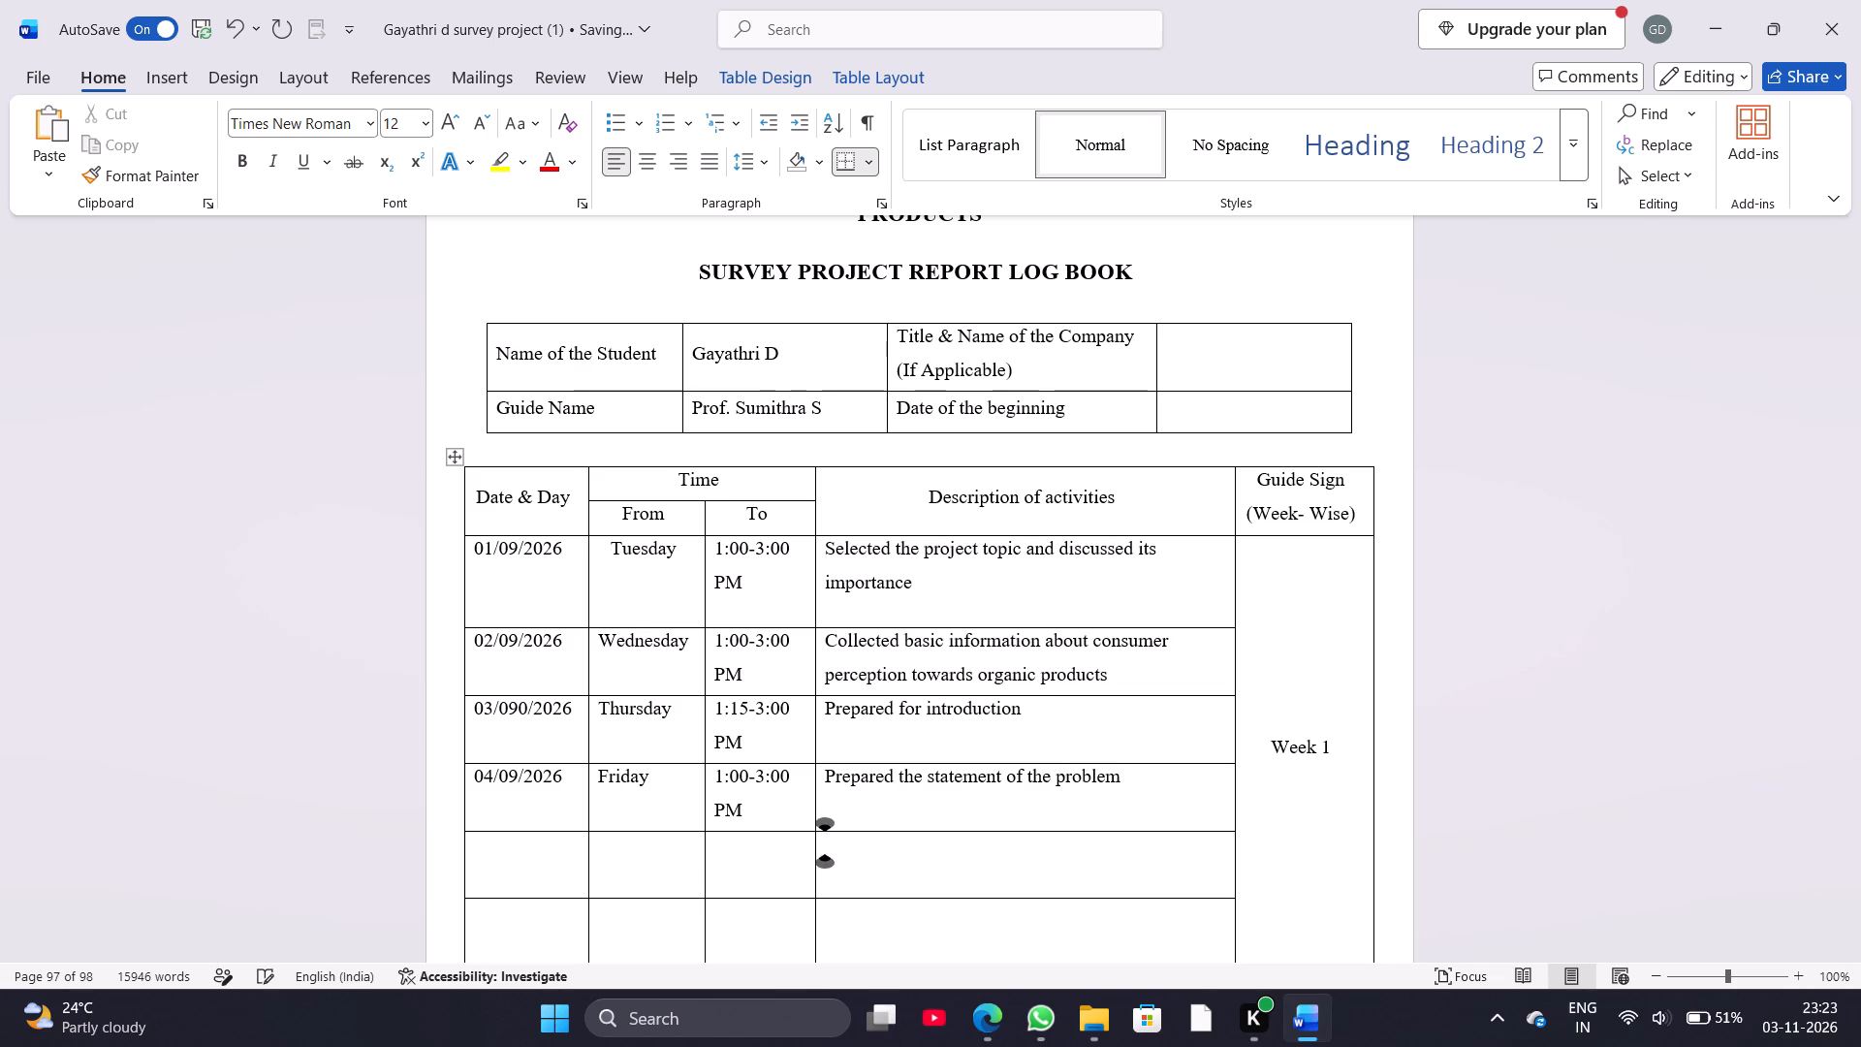
{"action": "key", "text": "Left"}
{"action": "key", "text": "Left"}
{"action": "key", "text": "Left"}
{"action": "type", "text": "05/"}
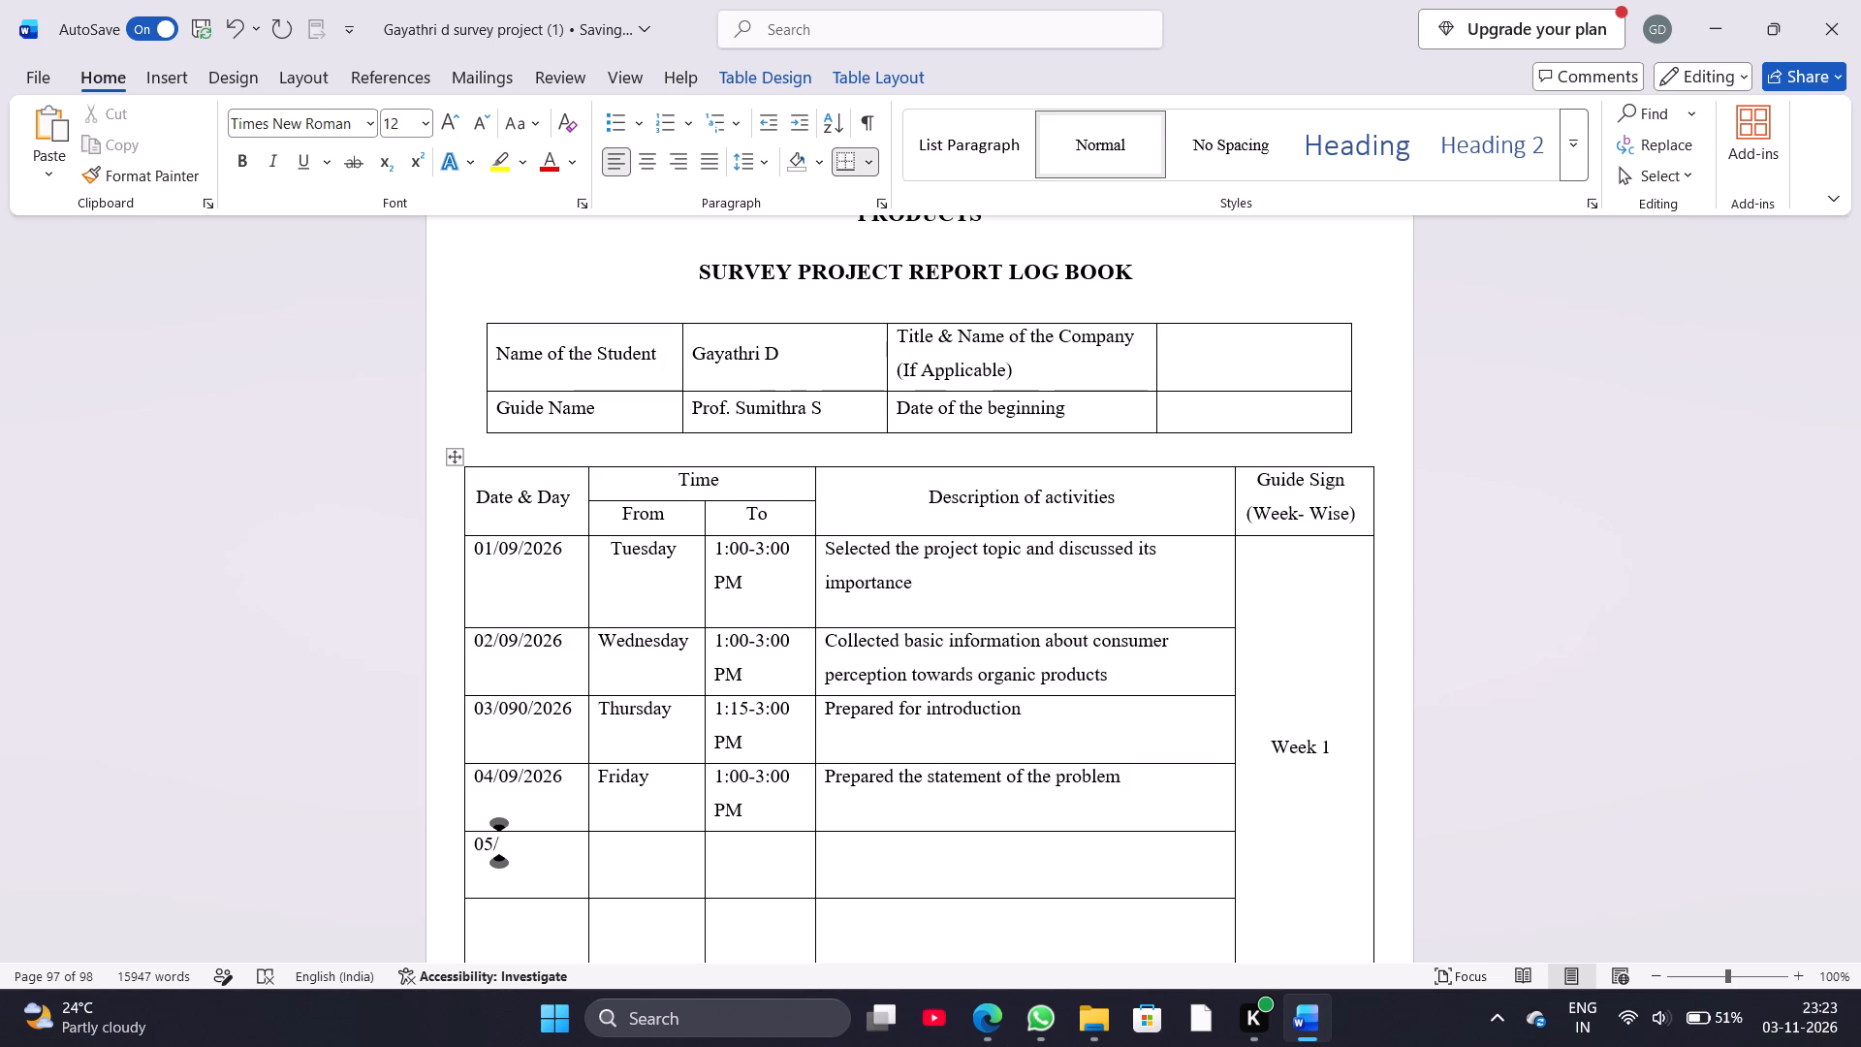
{"action": "key", "text": "0"}
{"action": "type", "text": "9/2026"}
{"action": "key", "text": "Right"}
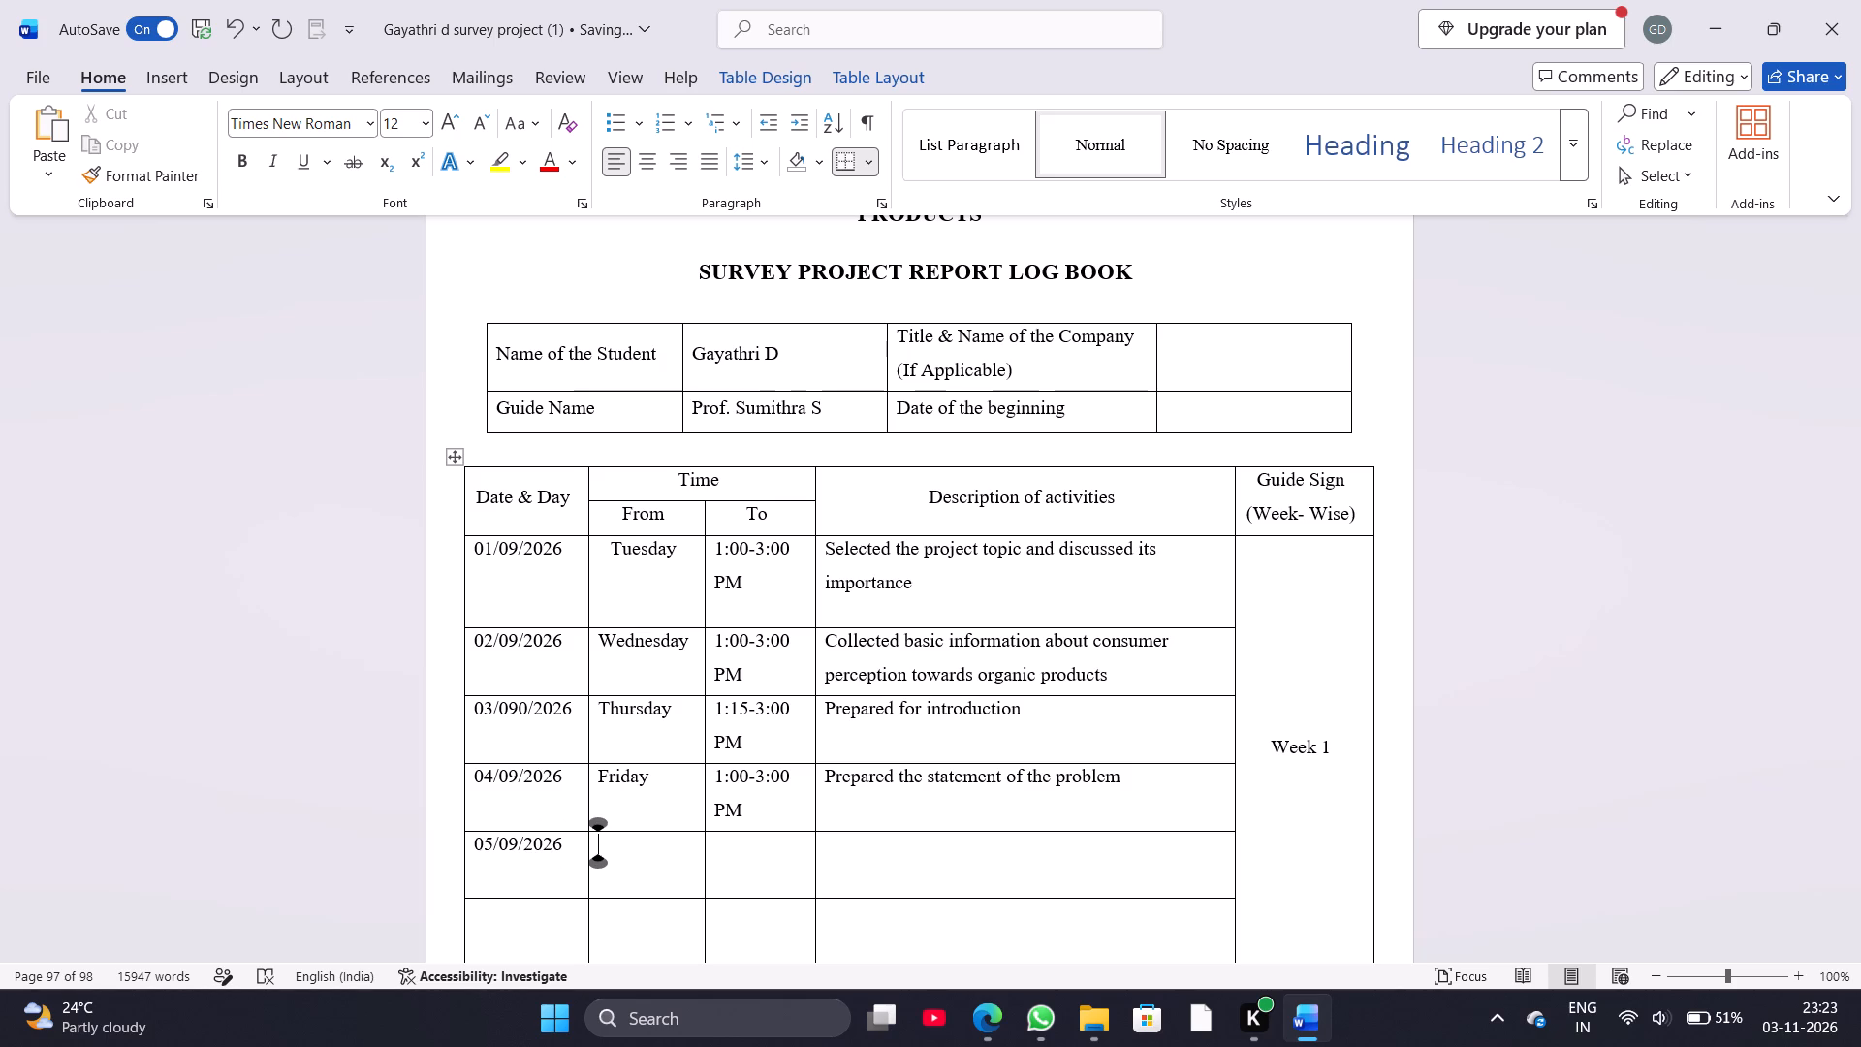
{"action": "type", "text": "saturday"}
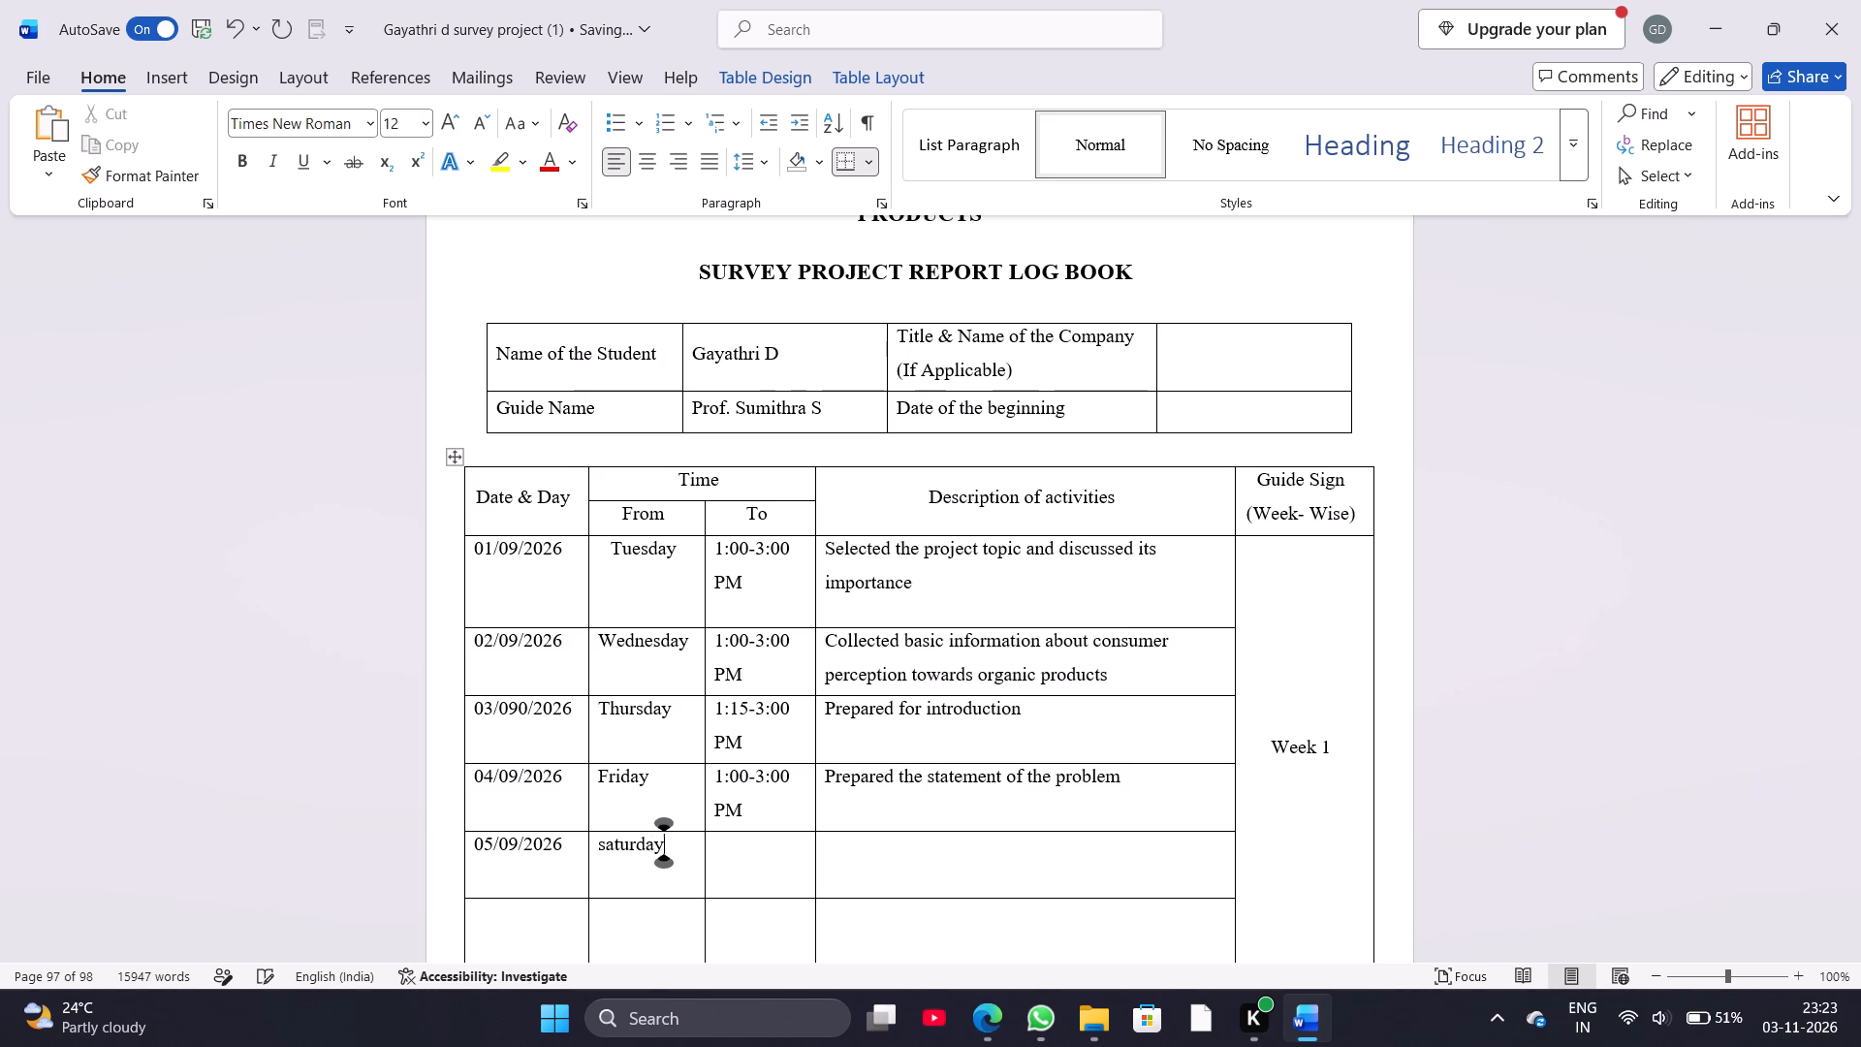
{"action": "key", "text": "space"}
Enter the time 1:00-2:45 PM in the To column of the Saturday row, with PM on a second line.
{"action": "key", "text": "Right"}
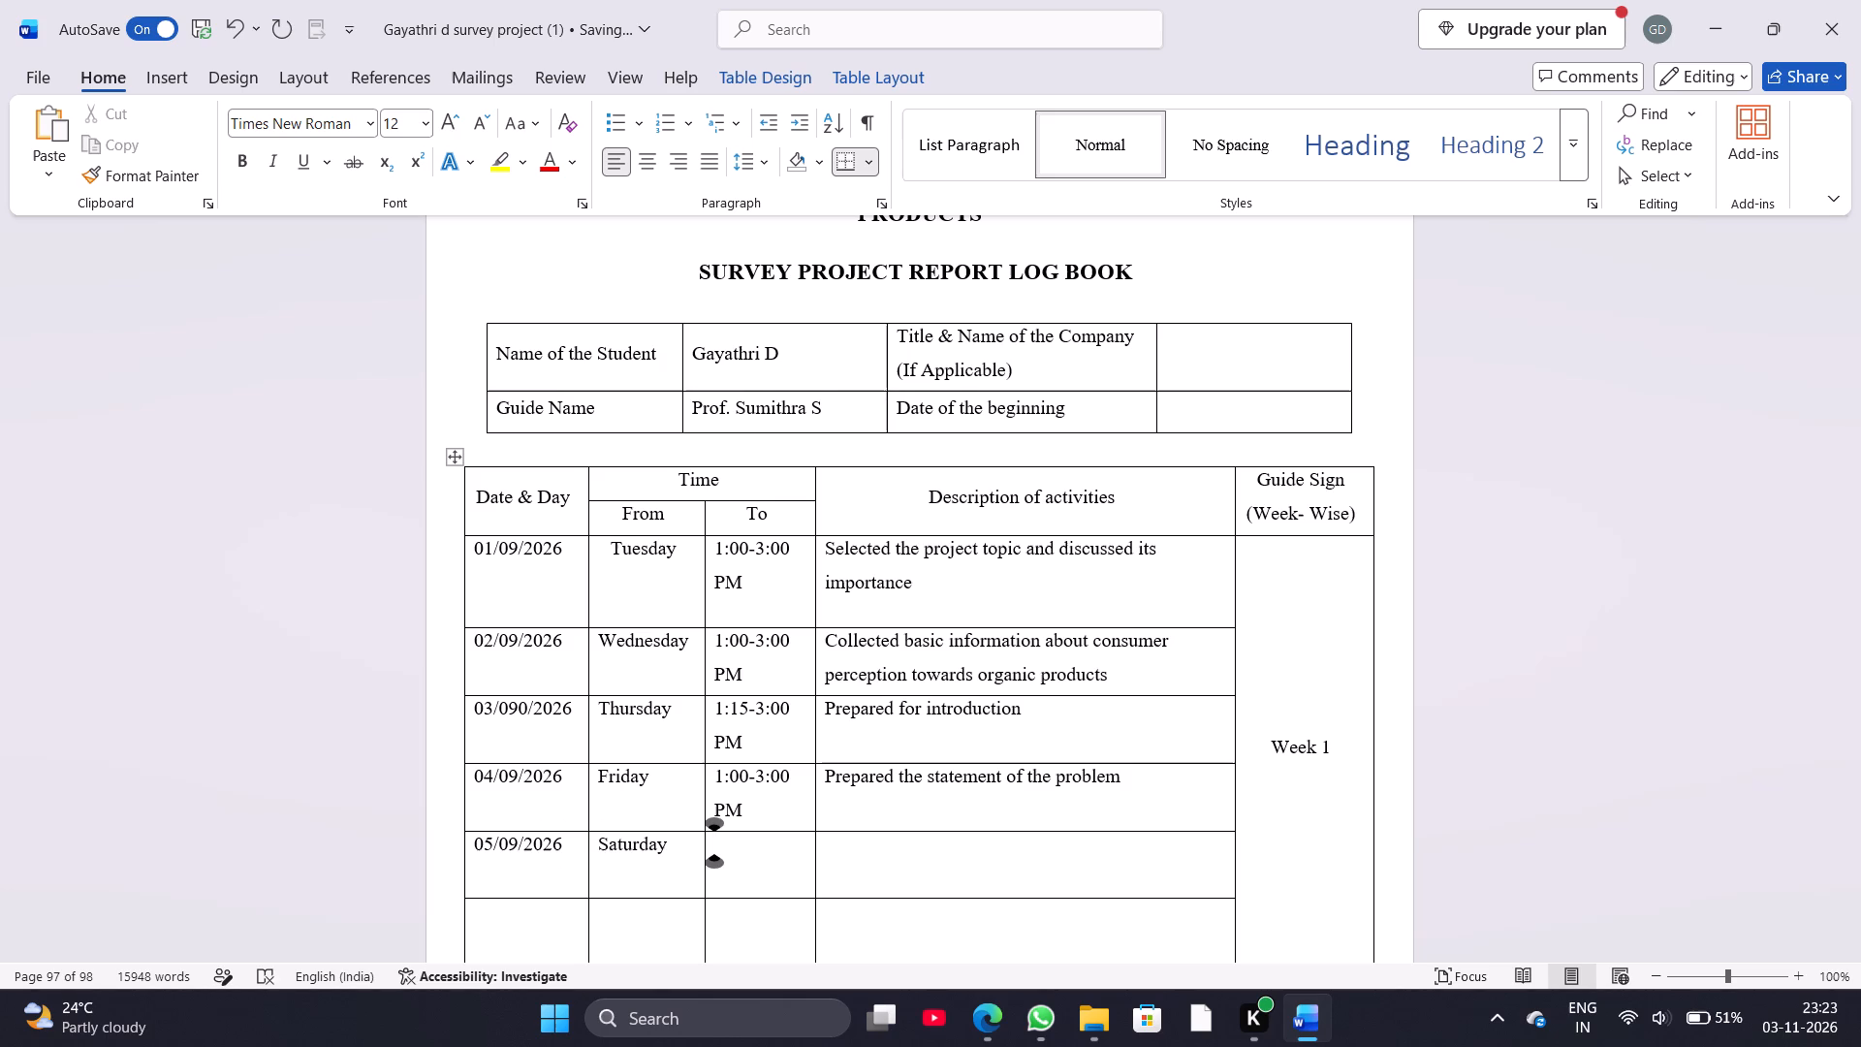
{"action": "key", "text": "1"}
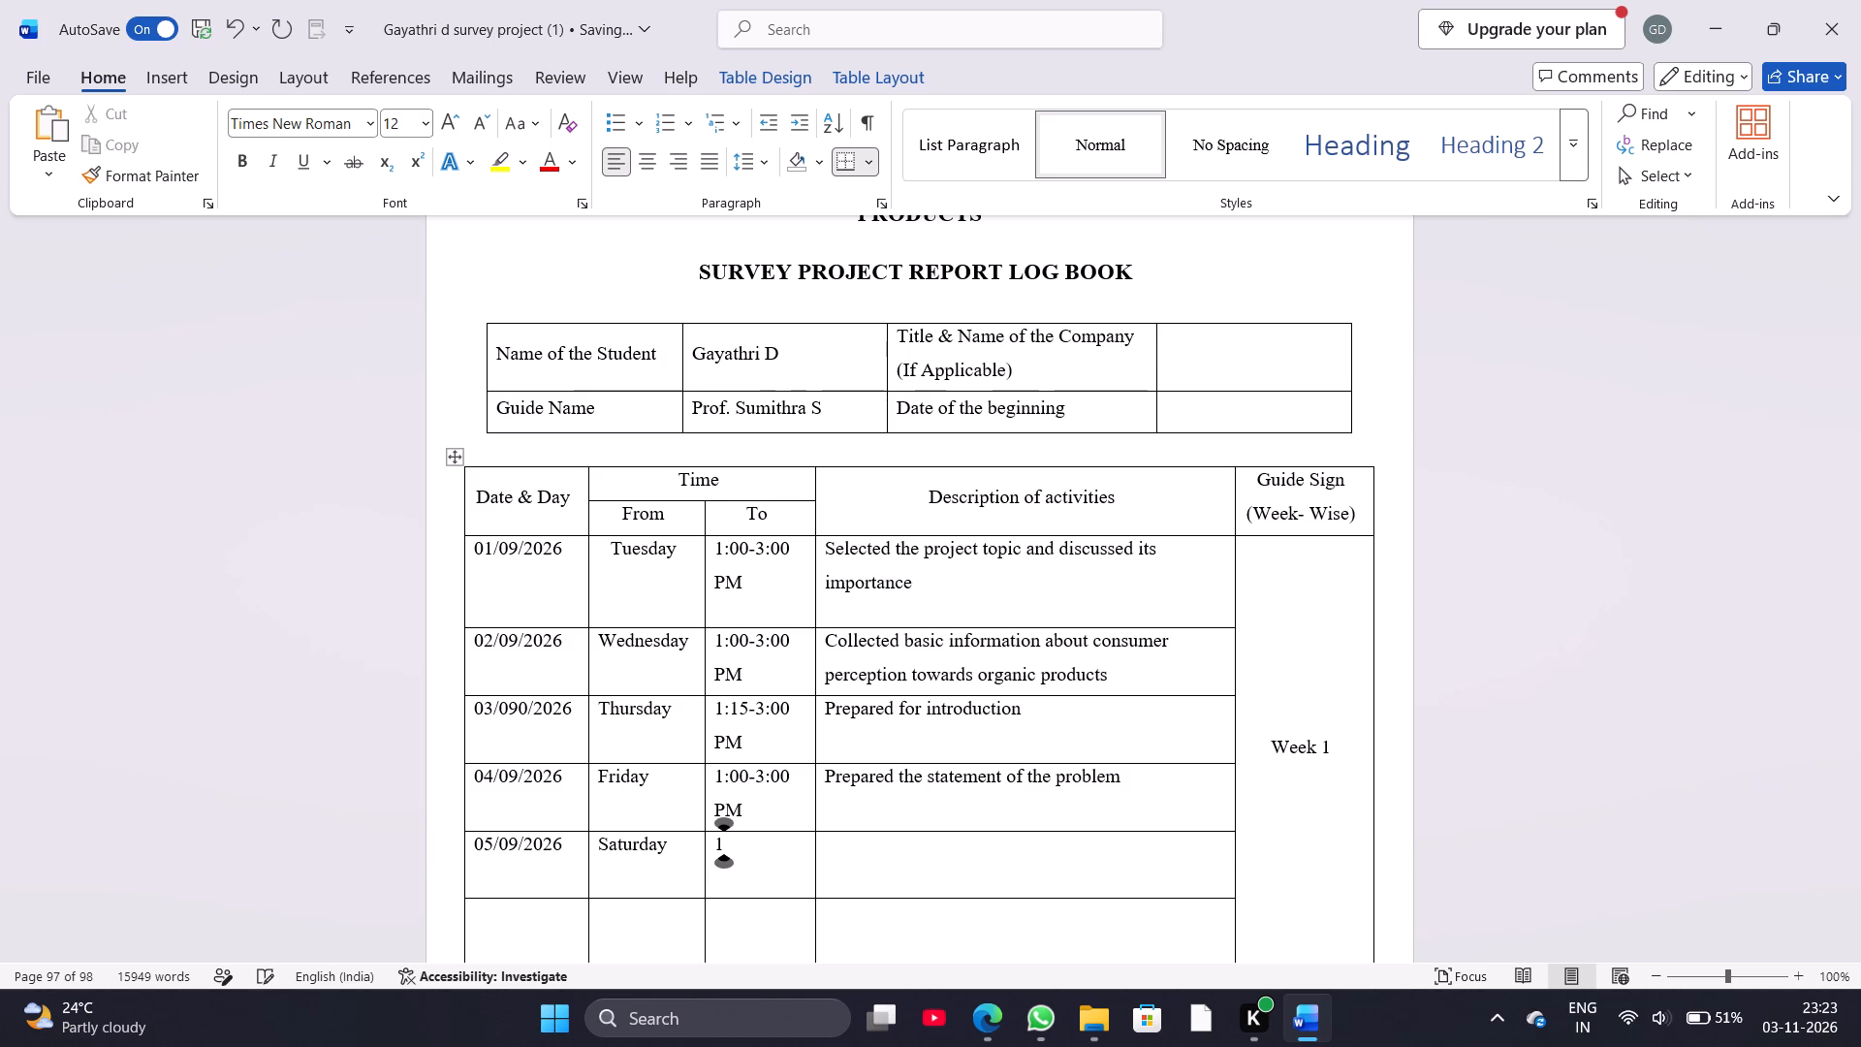
{"action": "key", "text": "shift+colon"}
{"action": "type", "text": "00"}
{"action": "key", "text": "minus"}
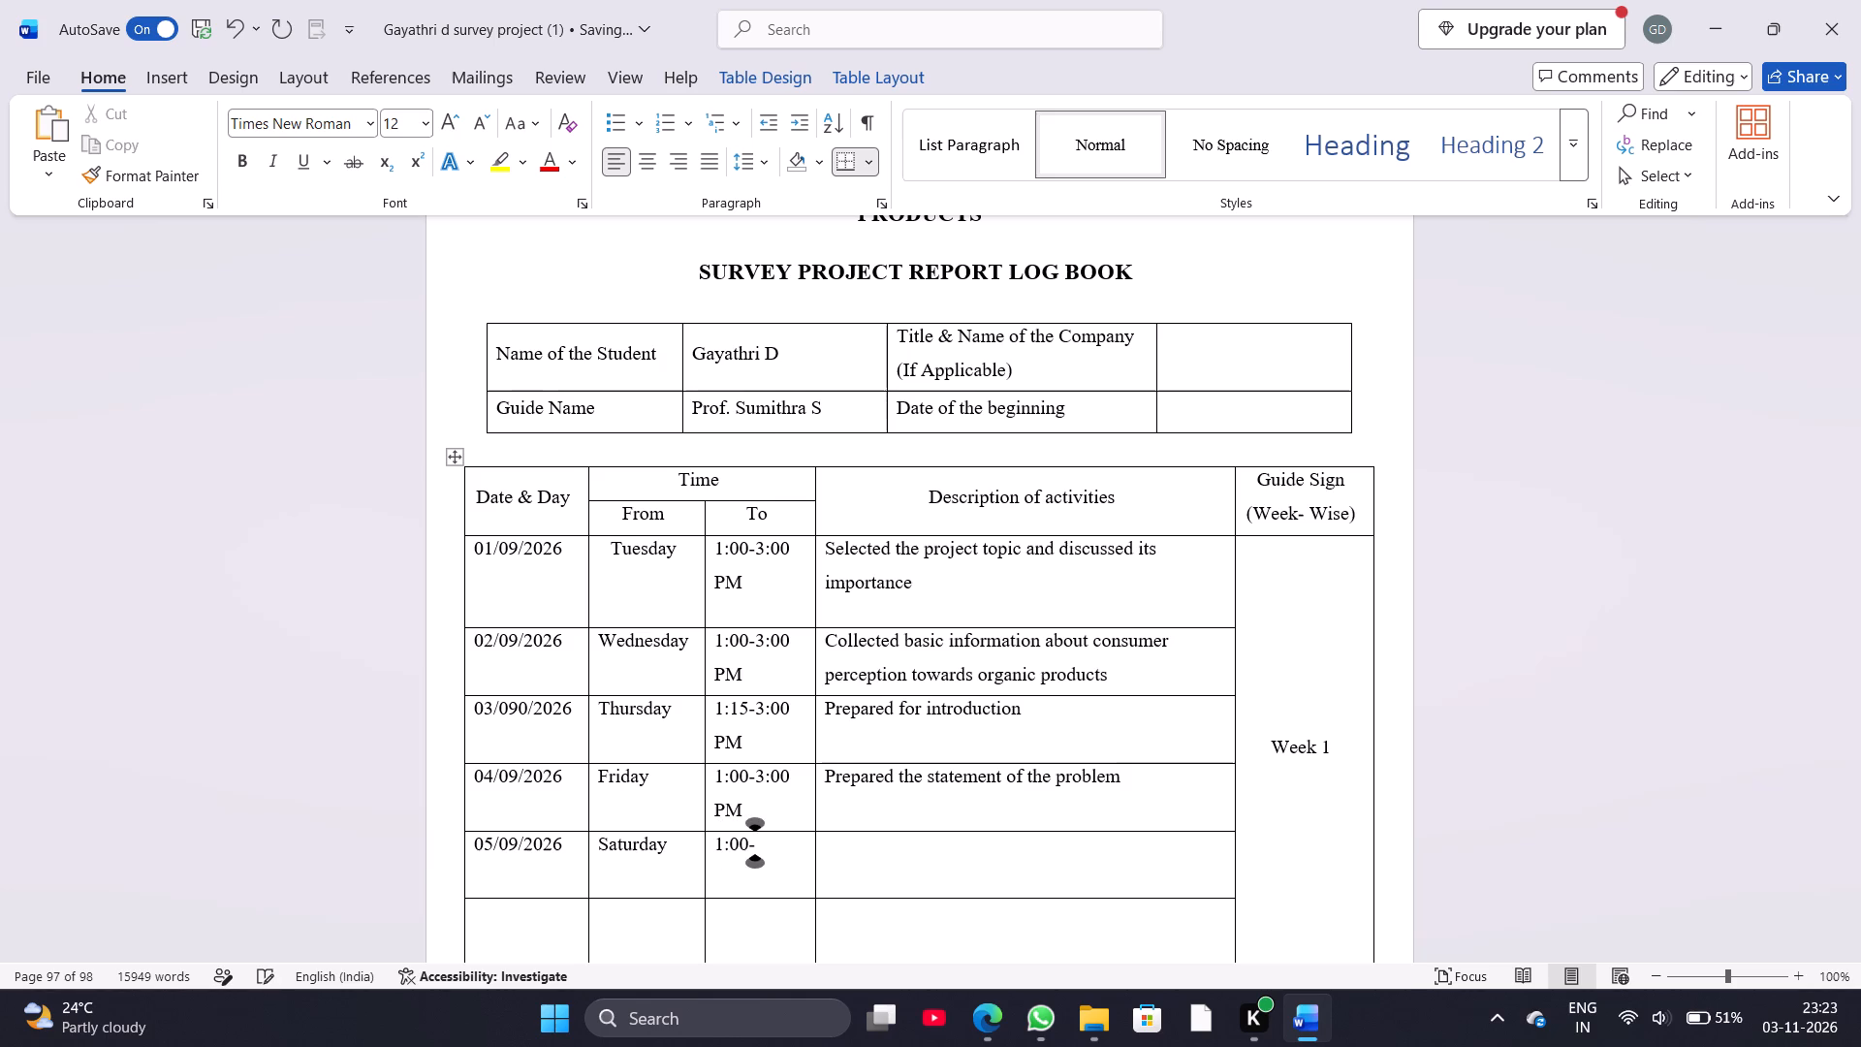
{"action": "key", "text": "3"}
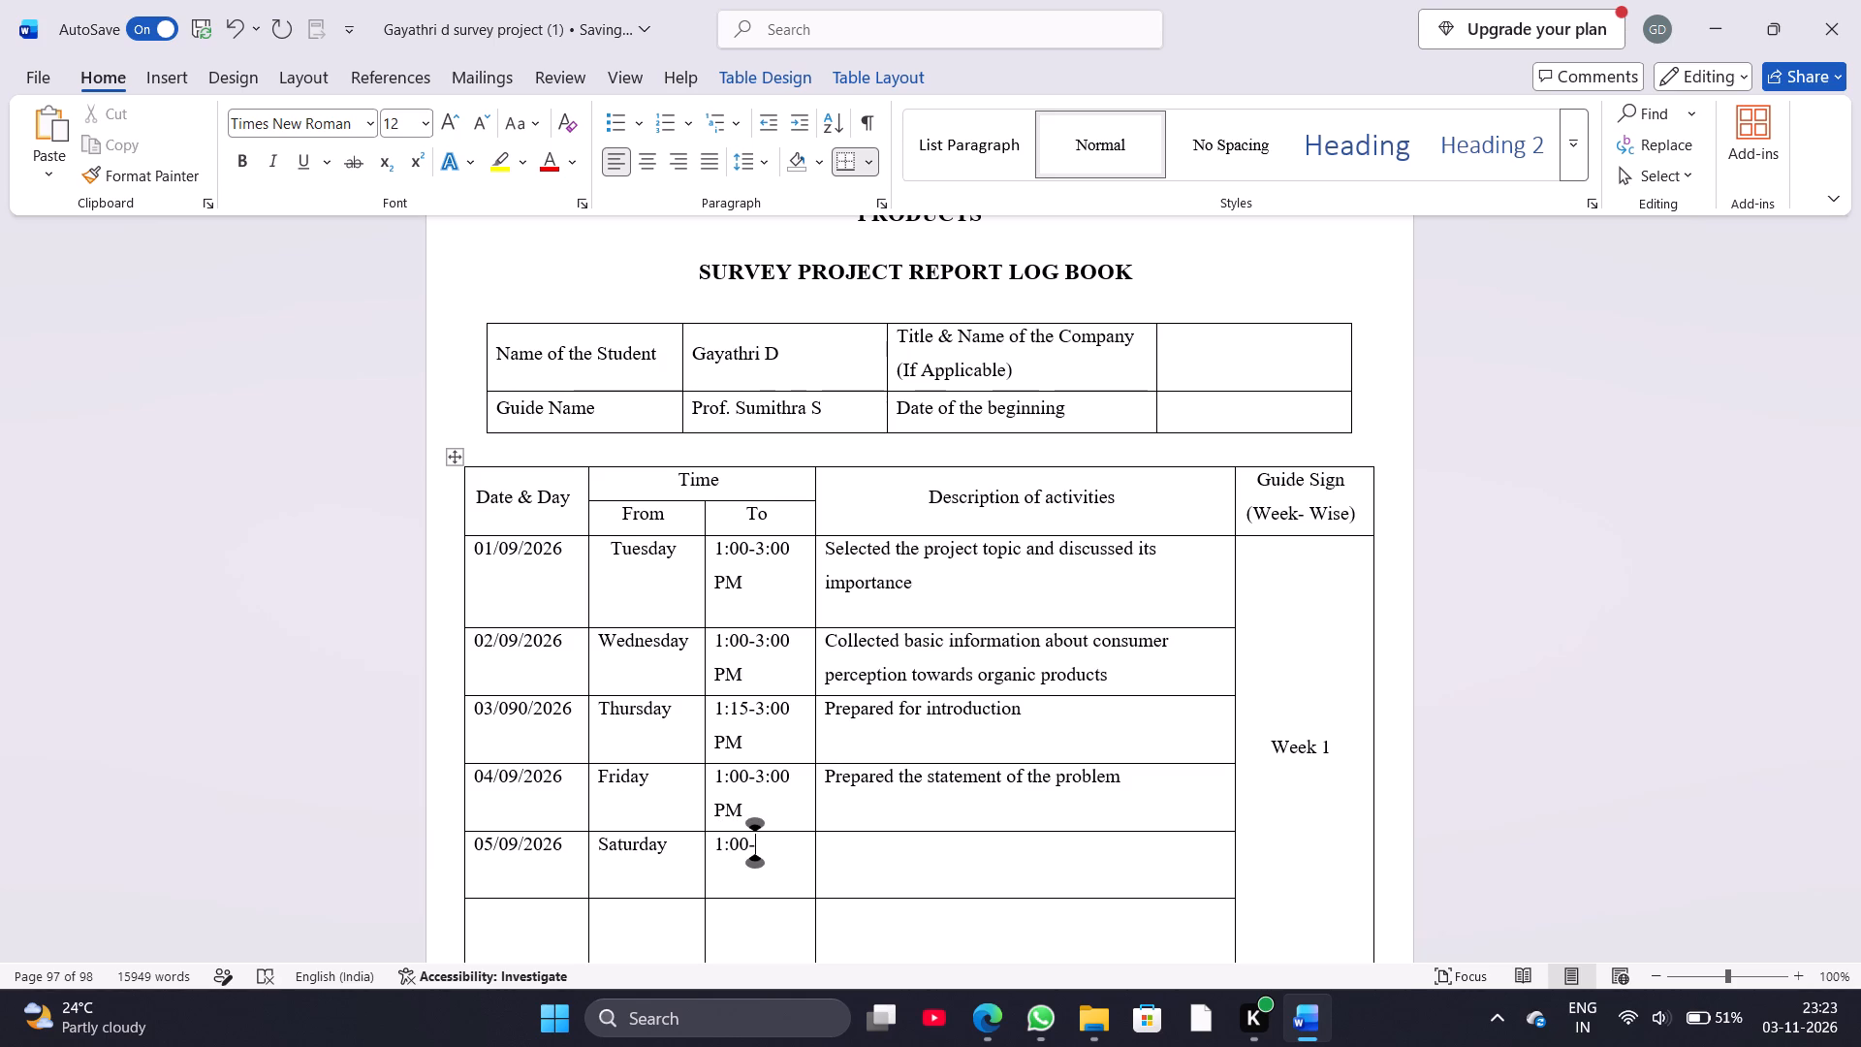
{"action": "type", "text": ":00"}
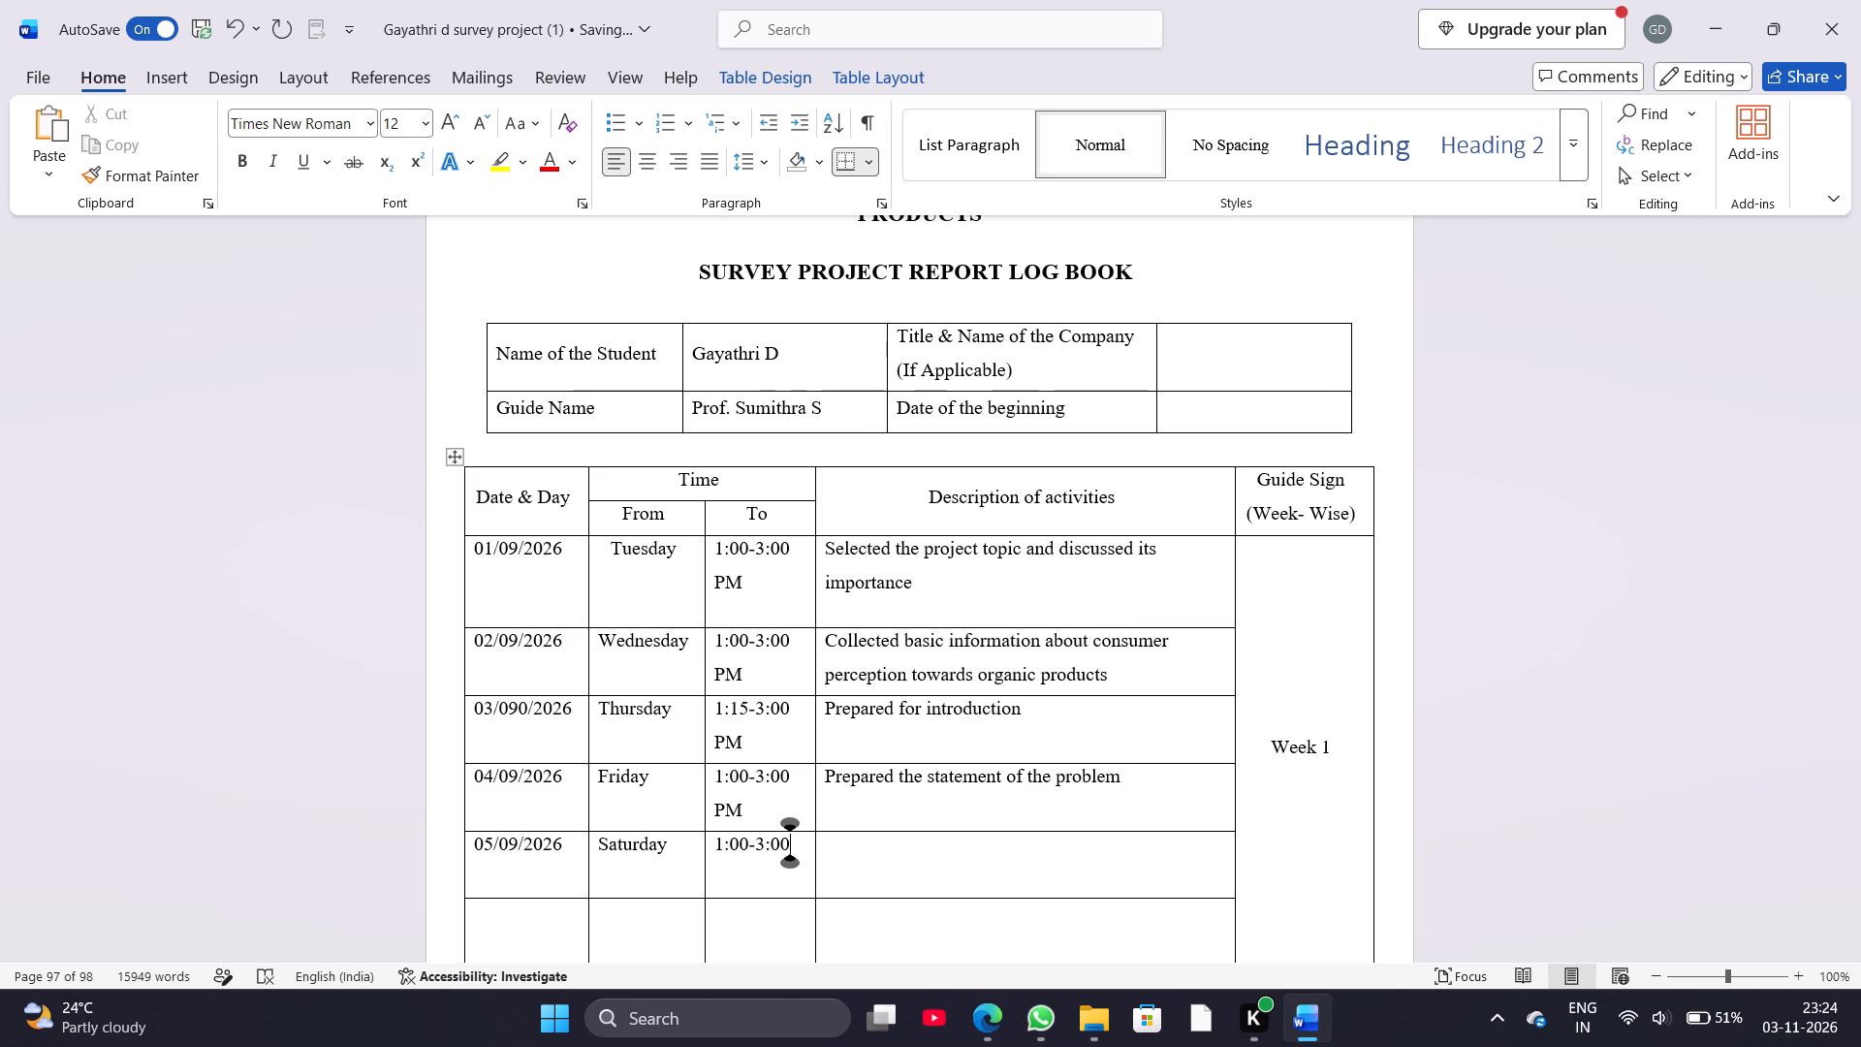
{"action": "key", "text": "BackSpace"}
{"action": "key", "text": "BackSpace"}
{"action": "key", "text": "BackSpace"}
{"action": "key", "text": "BackSpace"}
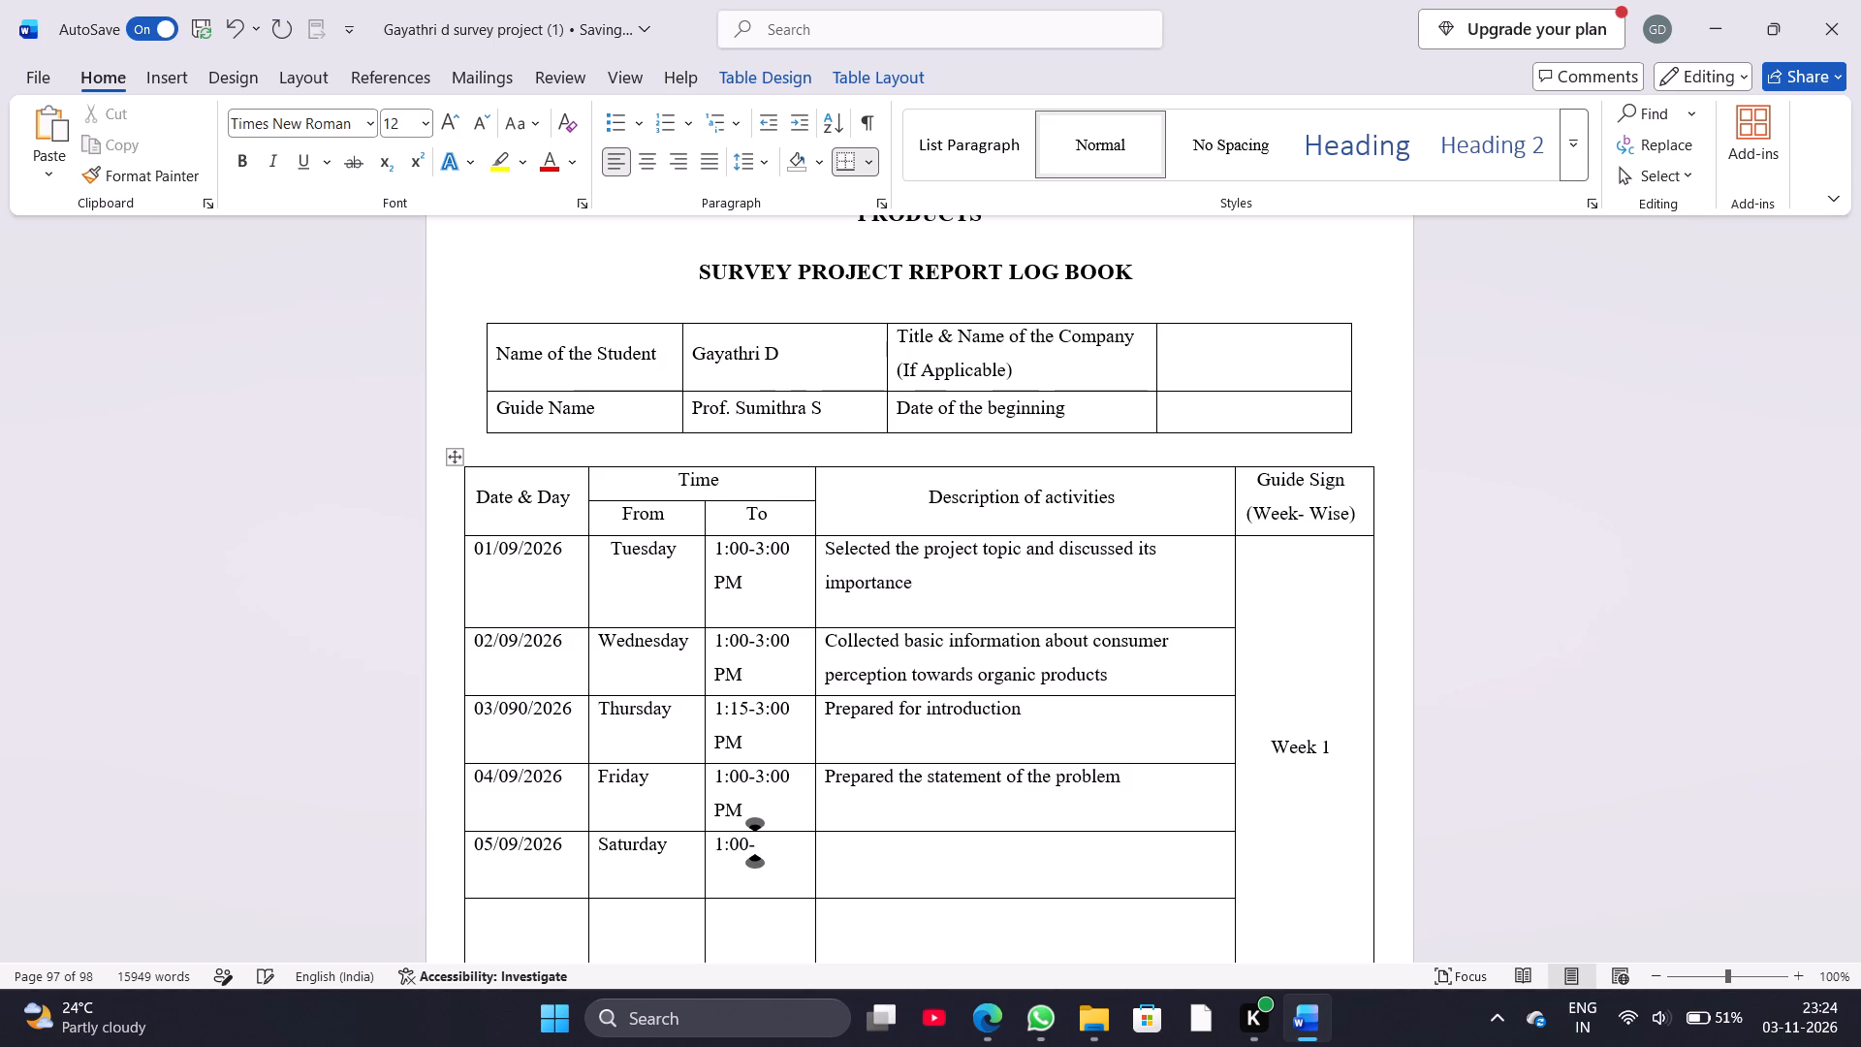
{"action": "key", "text": "2"}
{"action": "type", "text": ":45"}
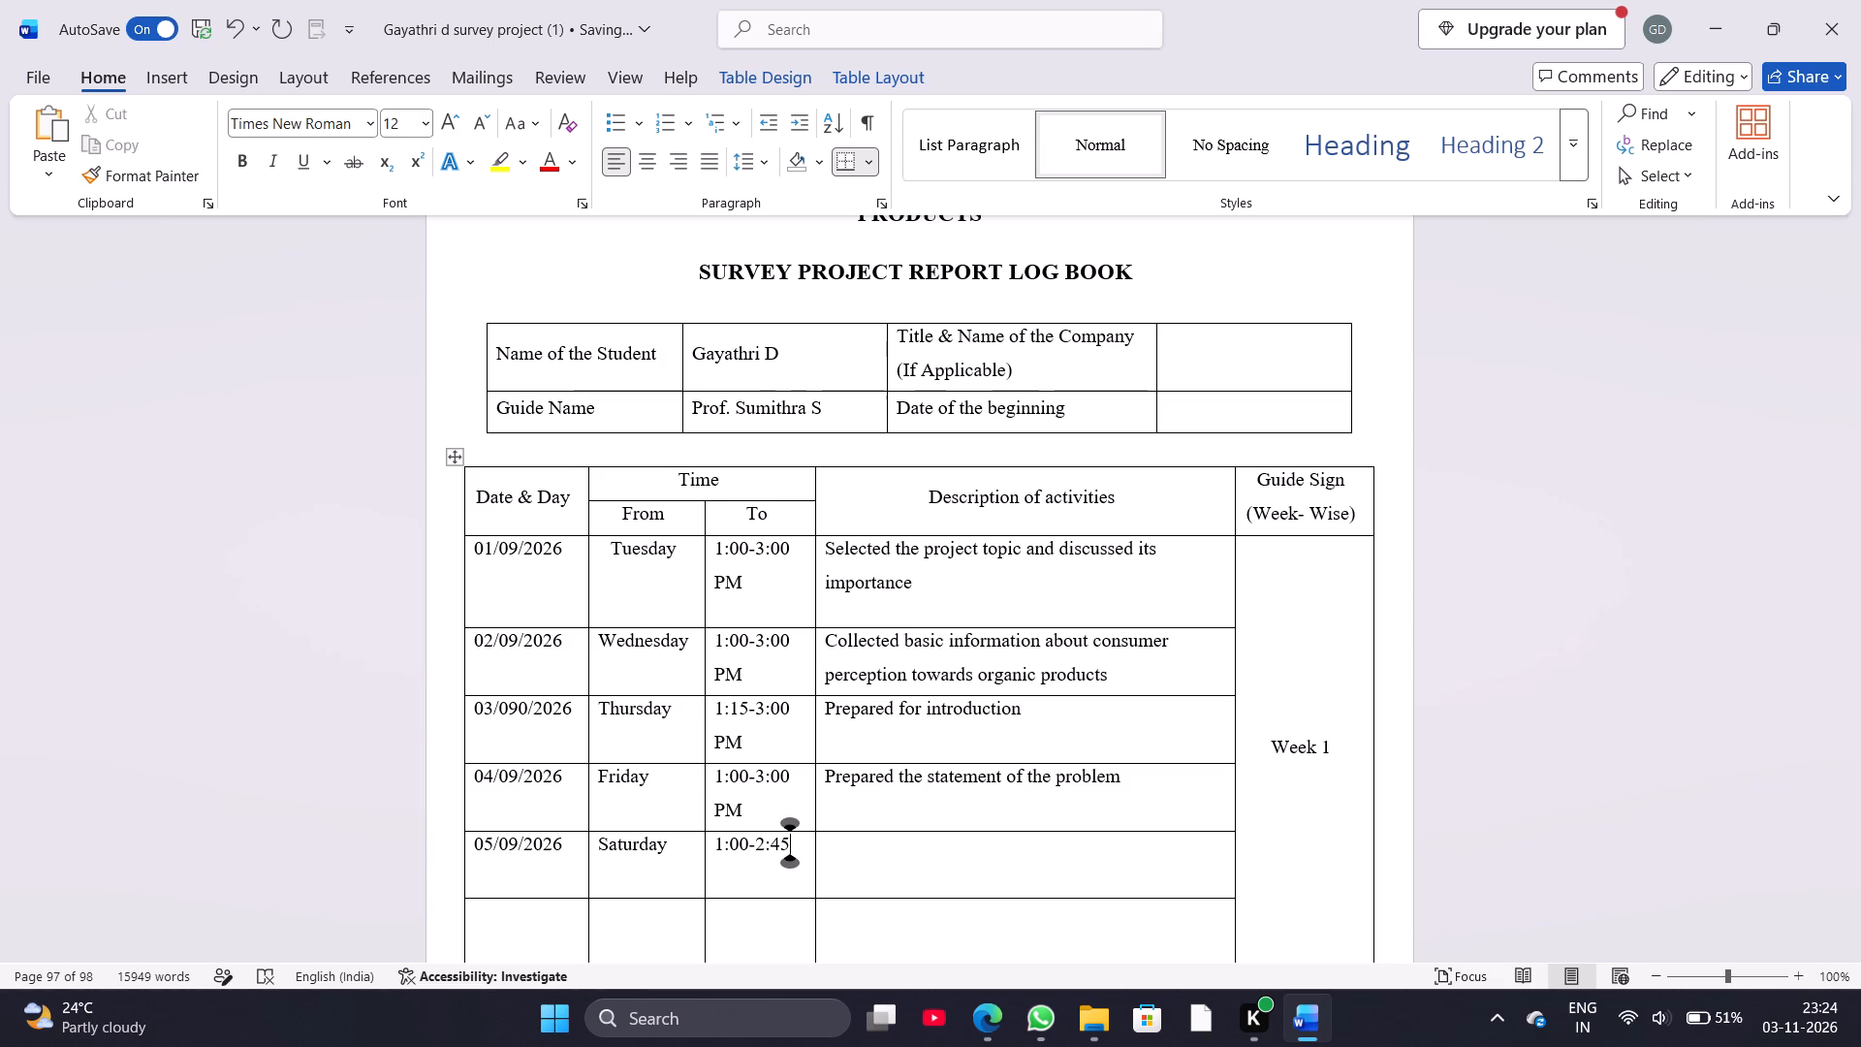
{"action": "key", "text": "Return"}
{"action": "type", "text": "PM"}
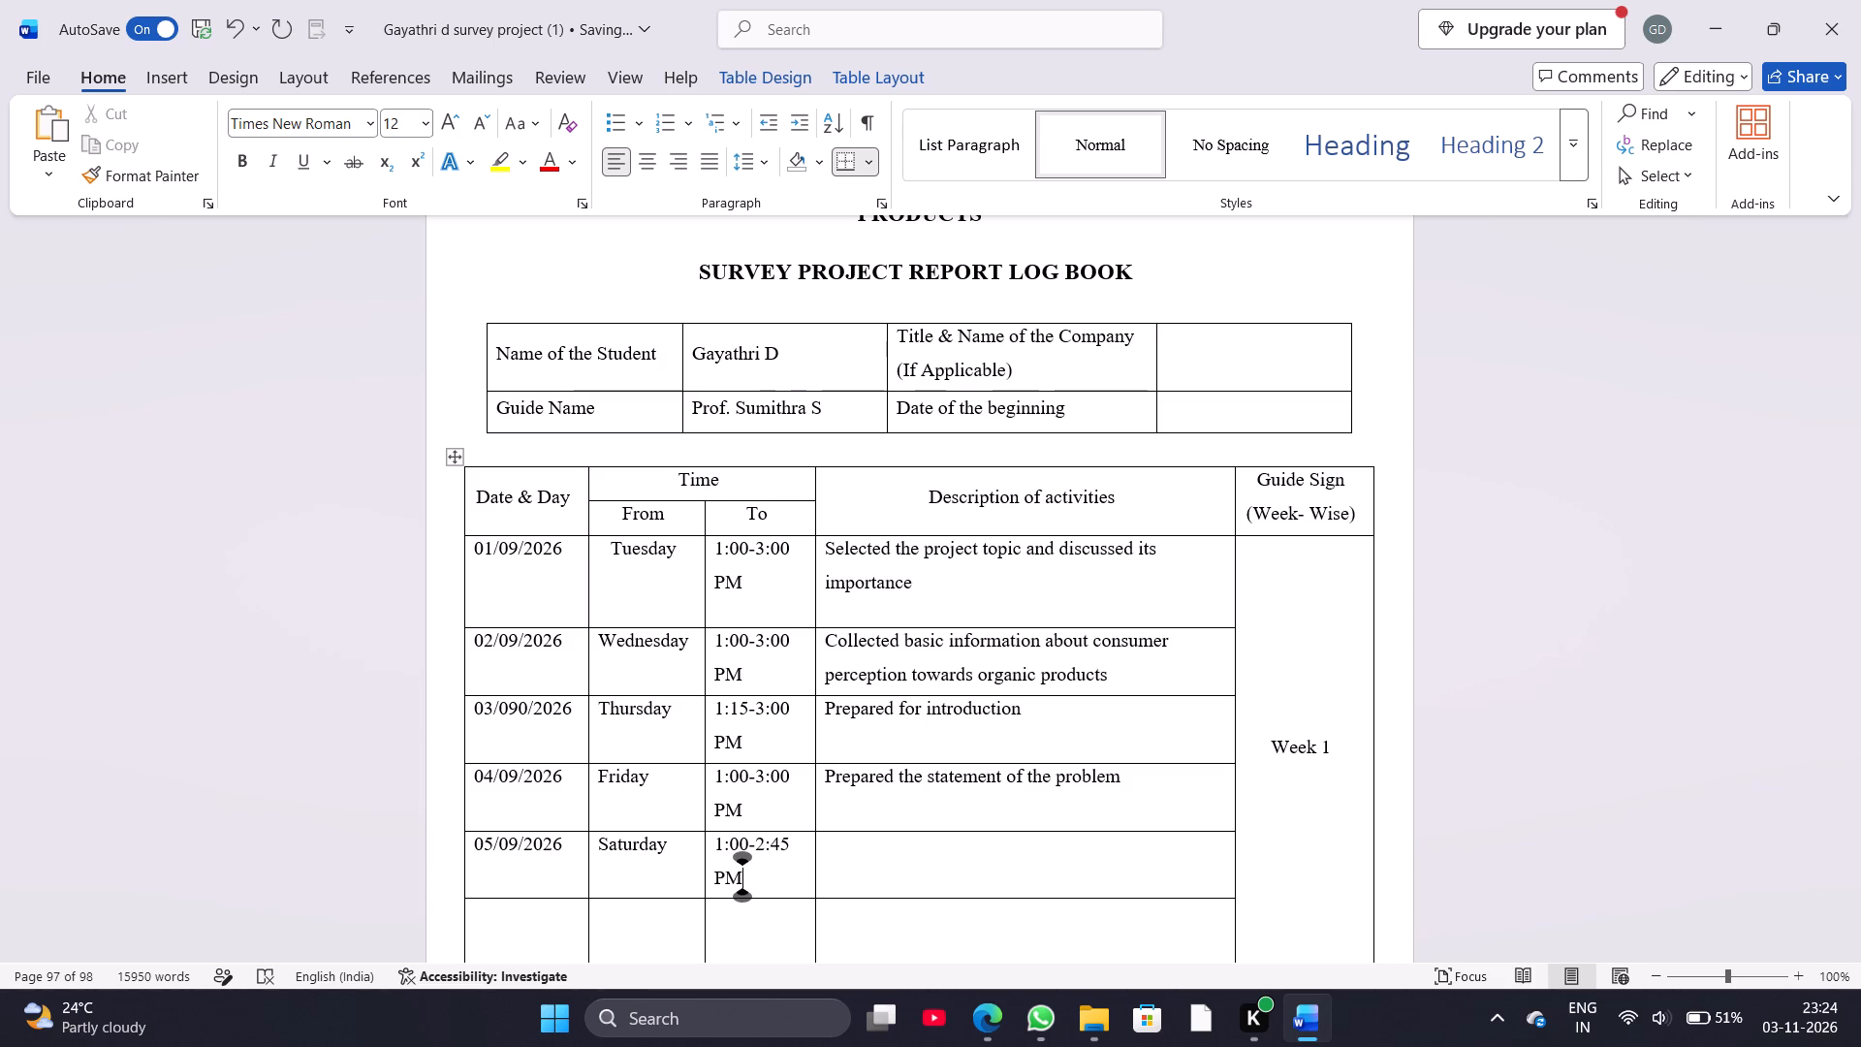
Enter the activity description "Collected information for the review of literature" for the Saturday row.
{"action": "left_click", "coordinate": [829, 856]}
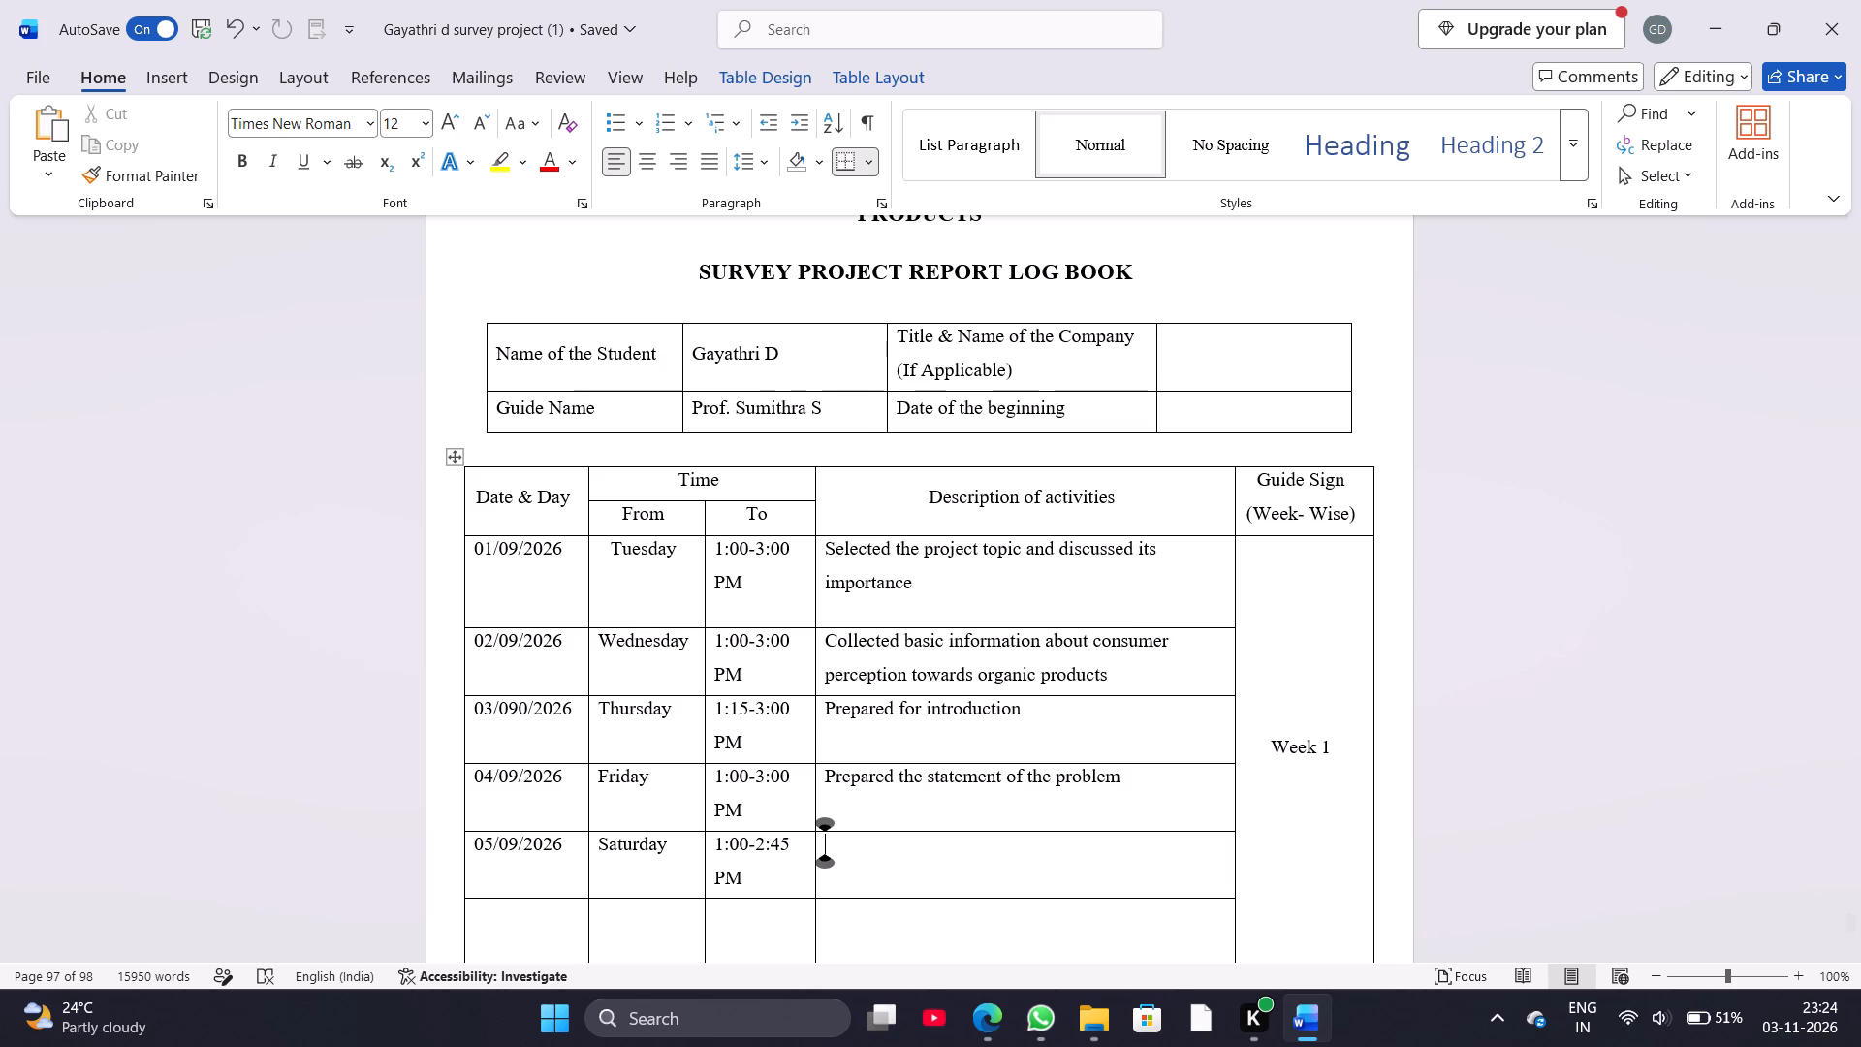
{"action": "type", "text": "collected the"}
{"action": "key", "text": "space"}
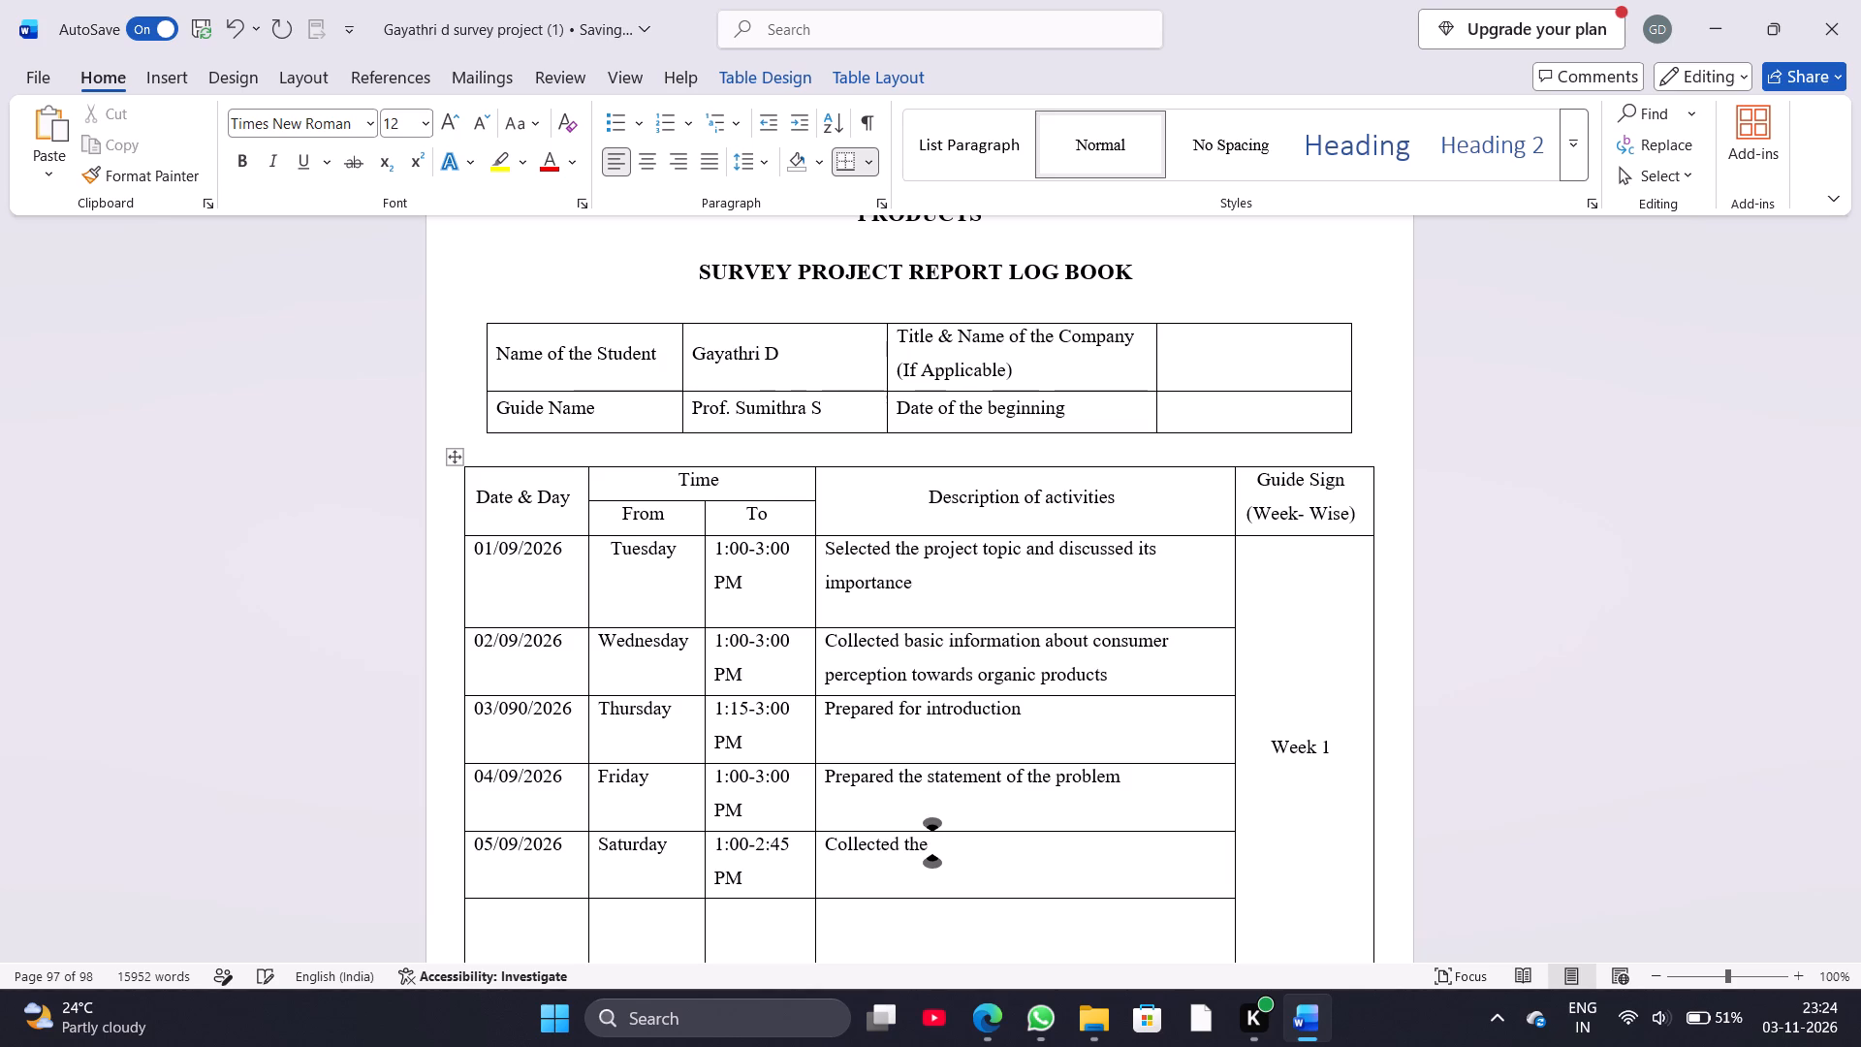
{"action": "key", "text": "BackSpace"}
{"action": "key", "text": "BackSpace"}
{"action": "key", "text": "BackSpace"}
{"action": "key", "text": "BackSpace"}
{"action": "key", "text": "BackSpace"}
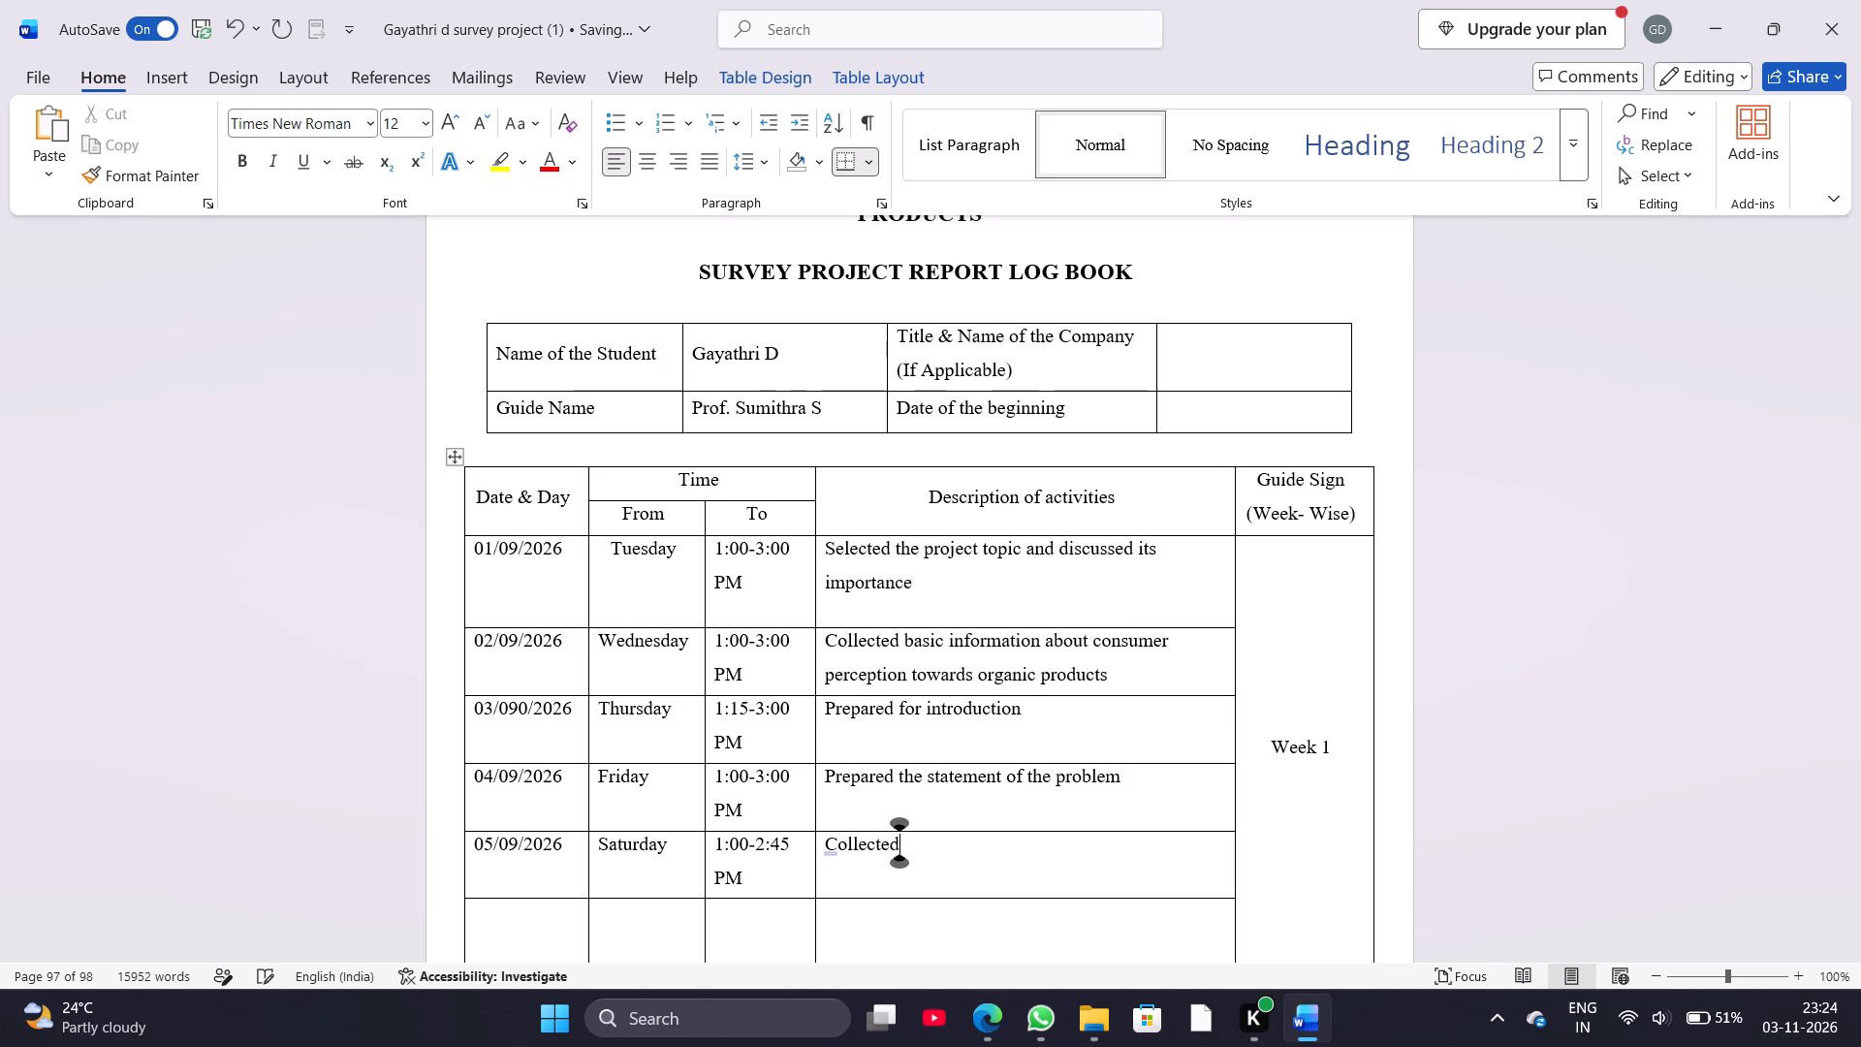
{"action": "key", "text": "space"}
{"action": "type", "text": "informar"}
{"action": "key", "text": "BackSpace"}
{"action": "type", "text": "tion"}
{"action": "key", "text": "space"}
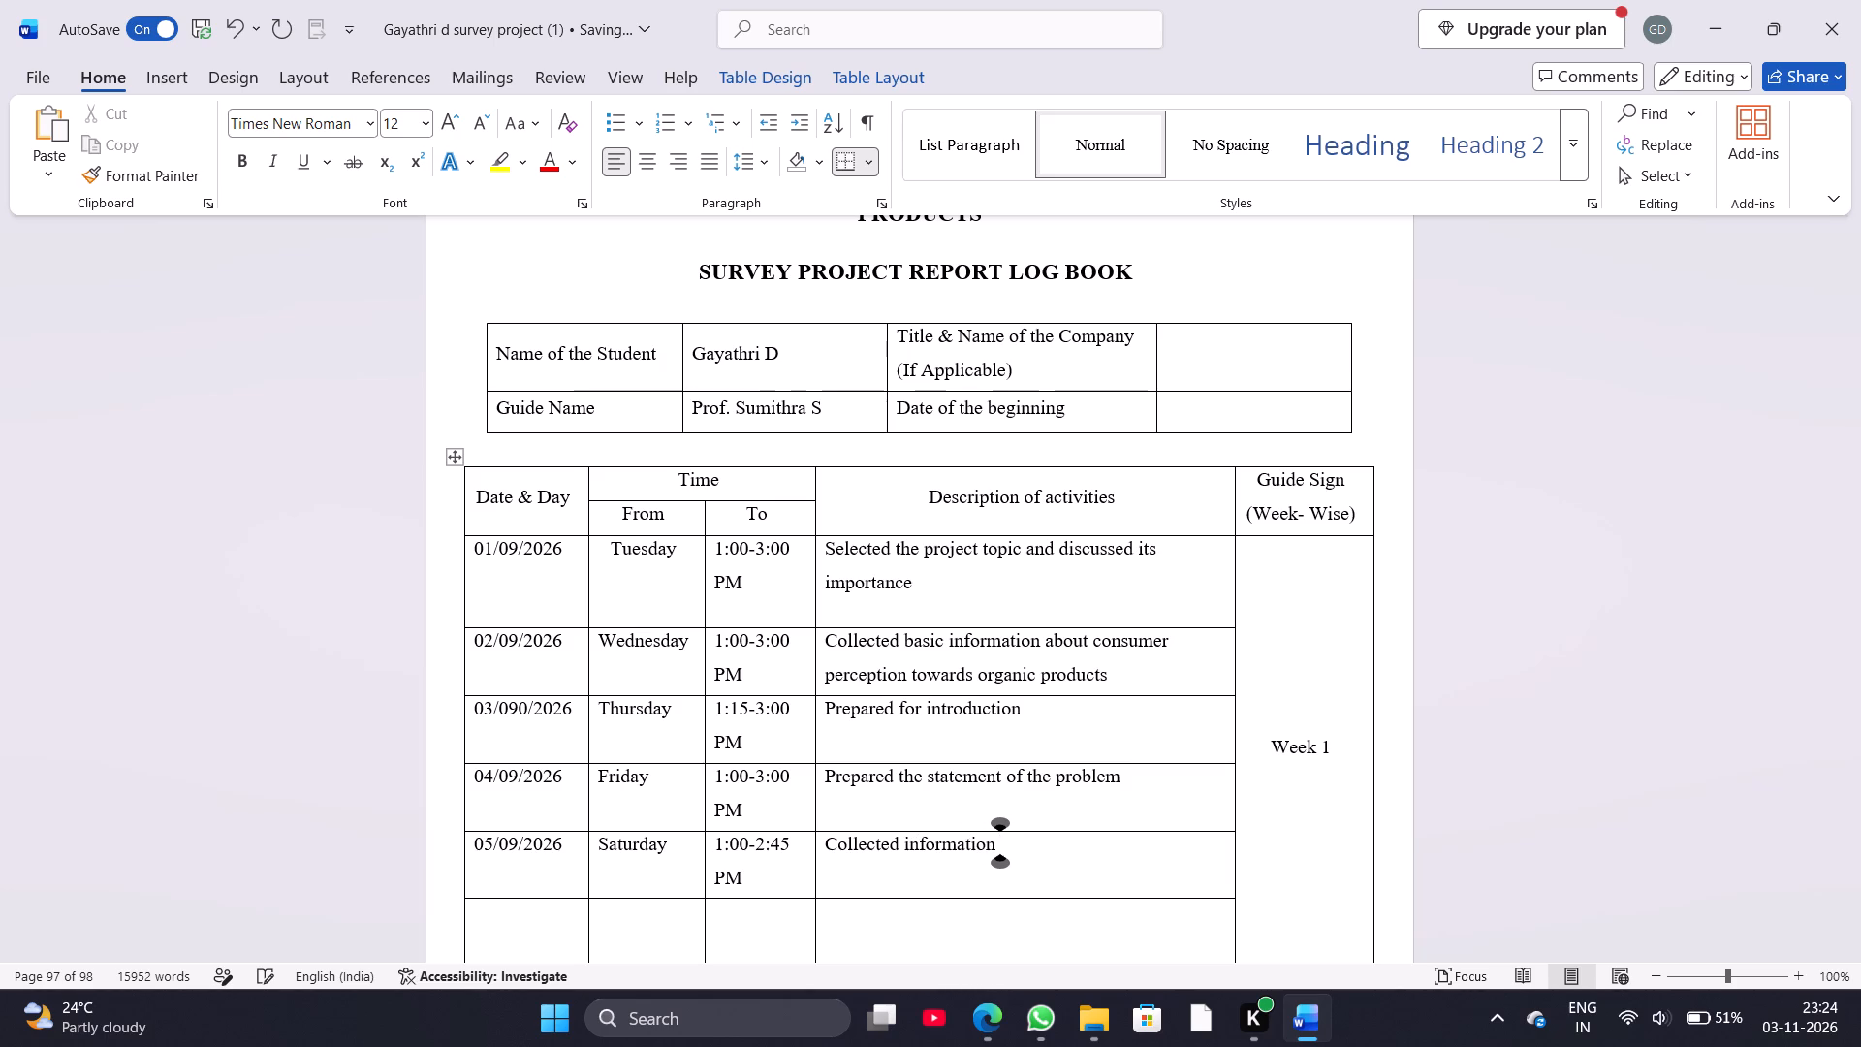
{"action": "type", "text": "for the review"}
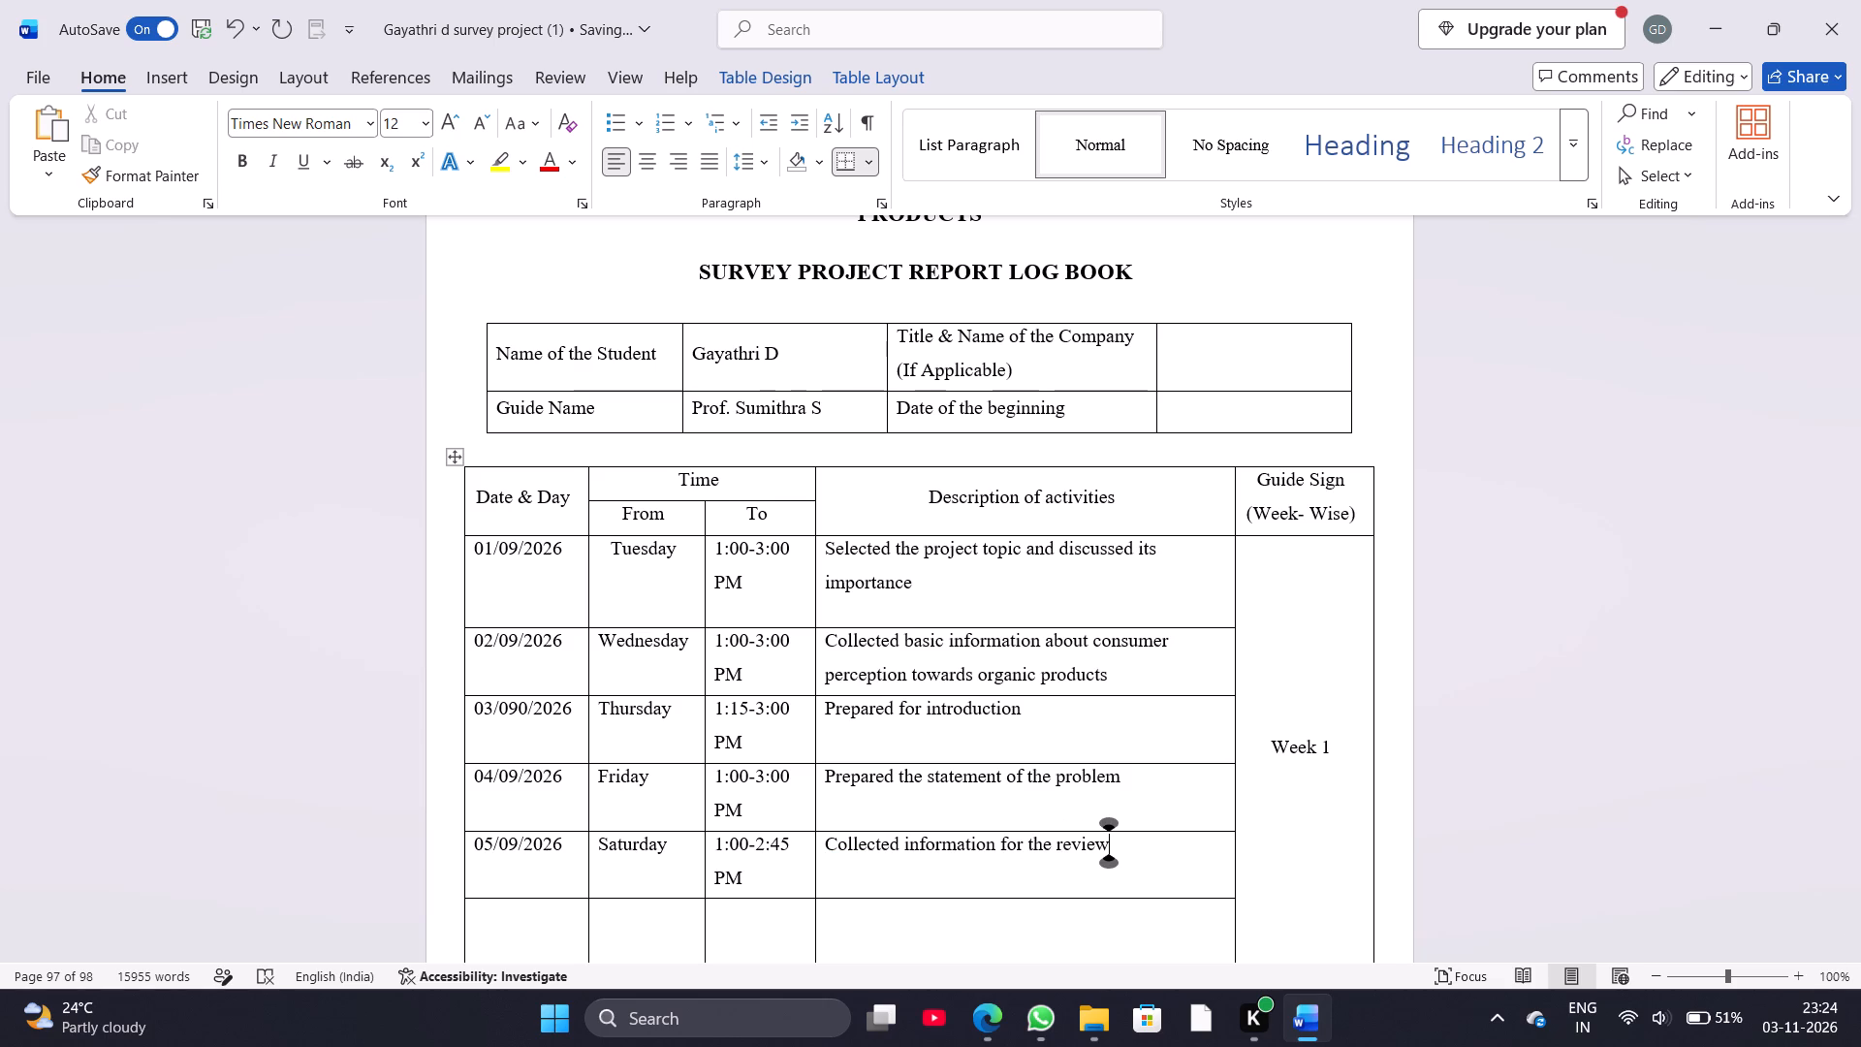
{"action": "key", "text": "space"}
{"action": "type", "text": "of"}
{"action": "key", "text": "space"}
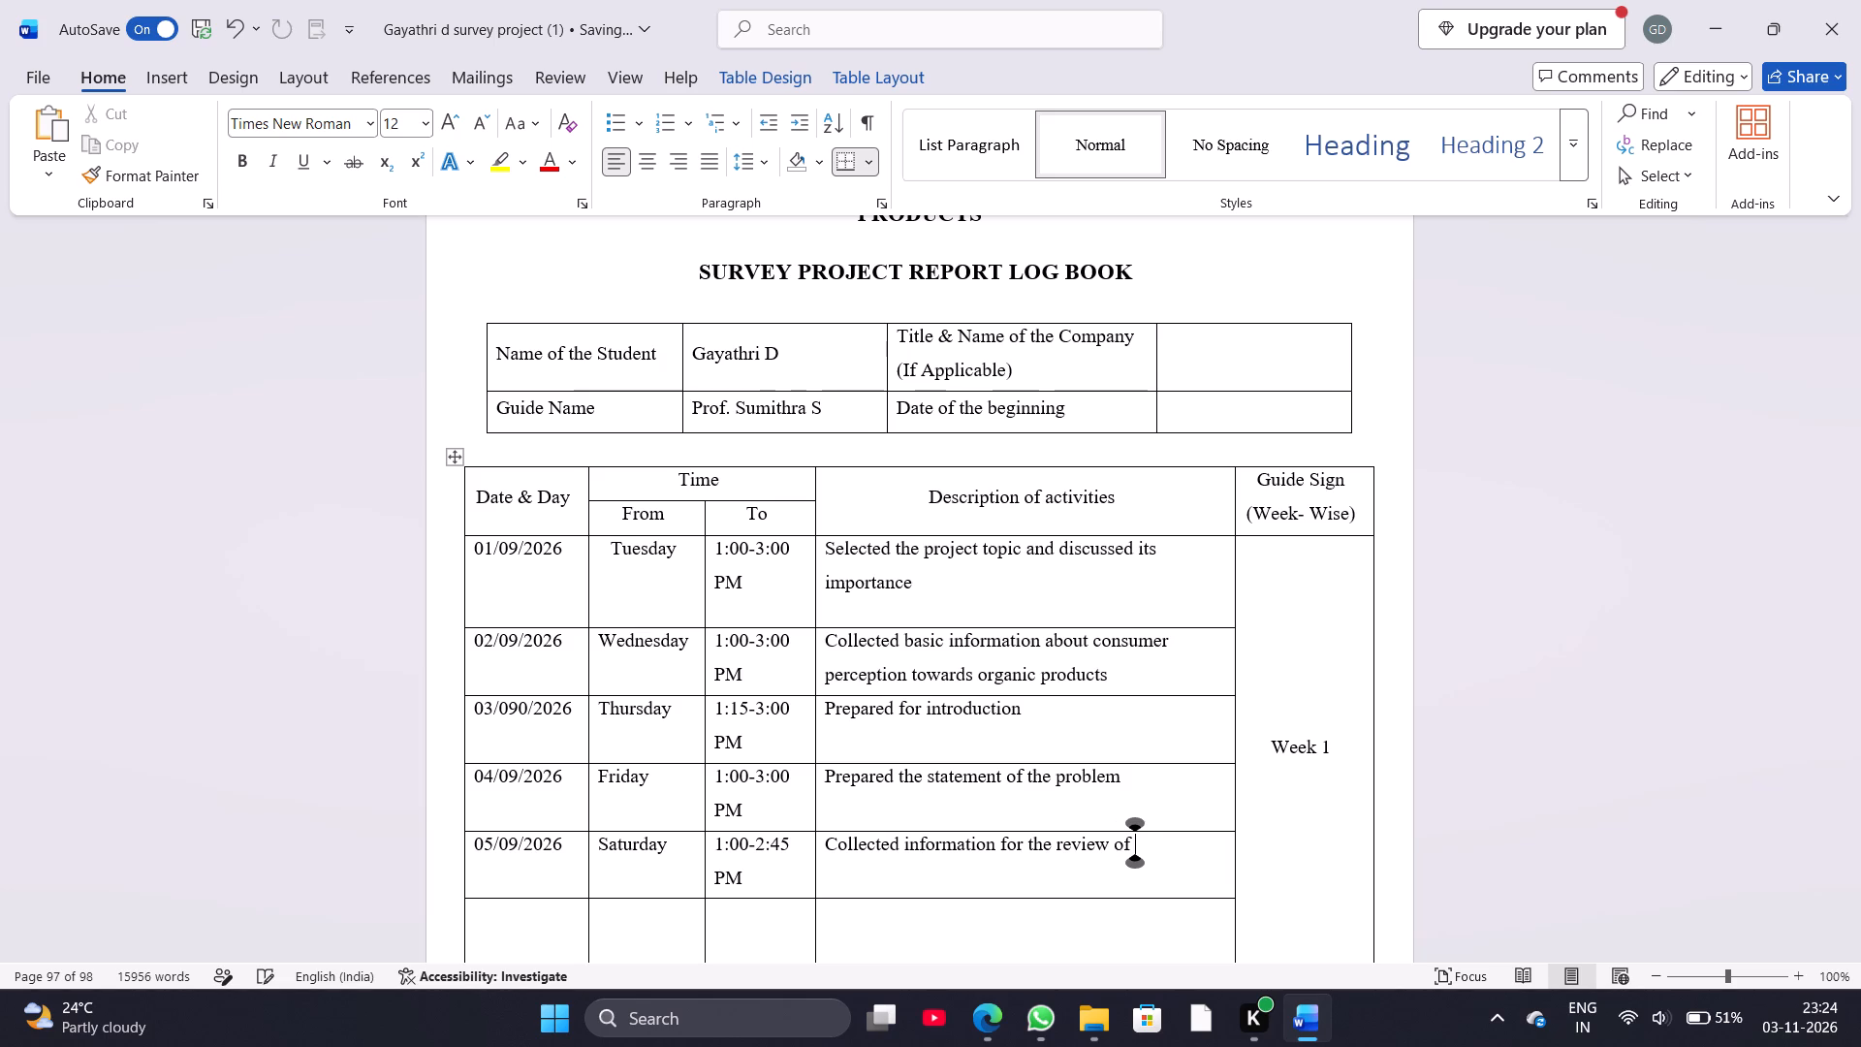
{"action": "type", "text": "li"}
{"action": "type", "text": "terature"}
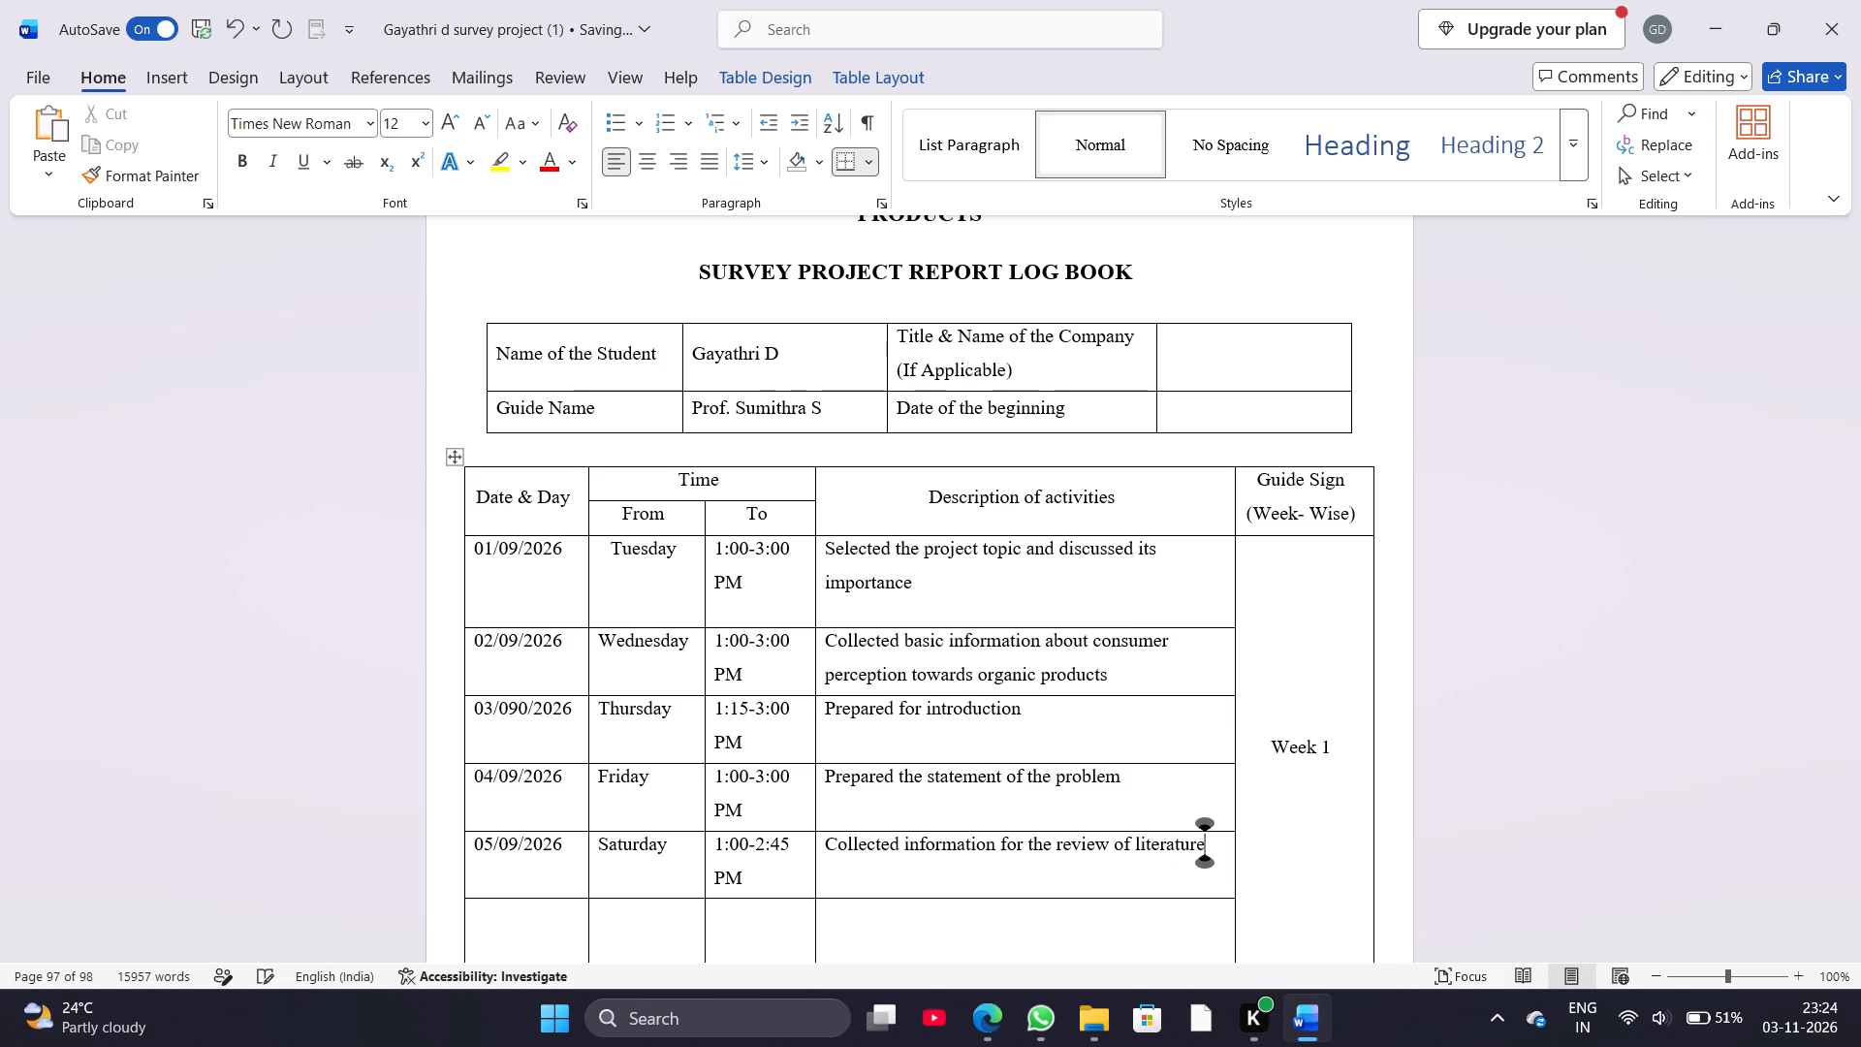
{"action": "key", "text": "space"}
Enter the date 07/09/2026 and the weekday Monday in the sixth Week 1 row.
{"action": "key", "text": "Down"}
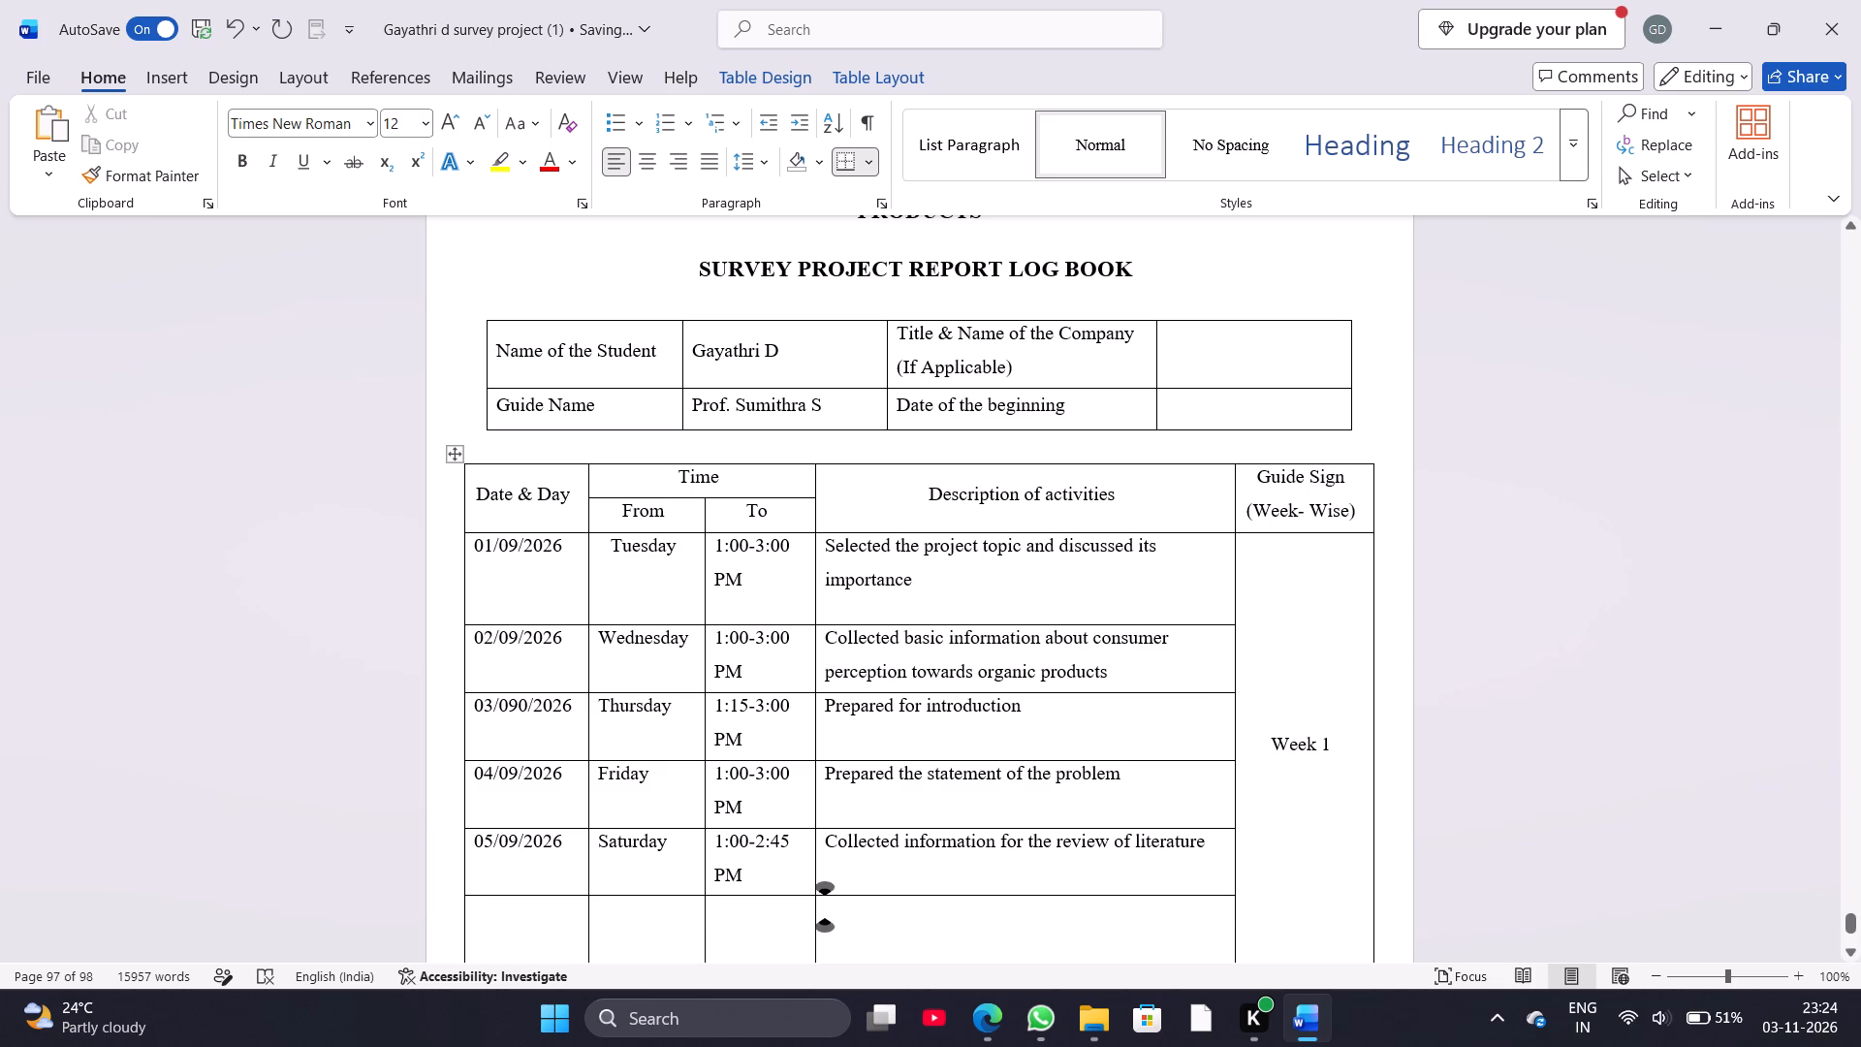
{"action": "key", "text": "Left"}
{"action": "key", "text": "Left"}
{"action": "key", "text": "Left"}
{"action": "type", "text": "07"}
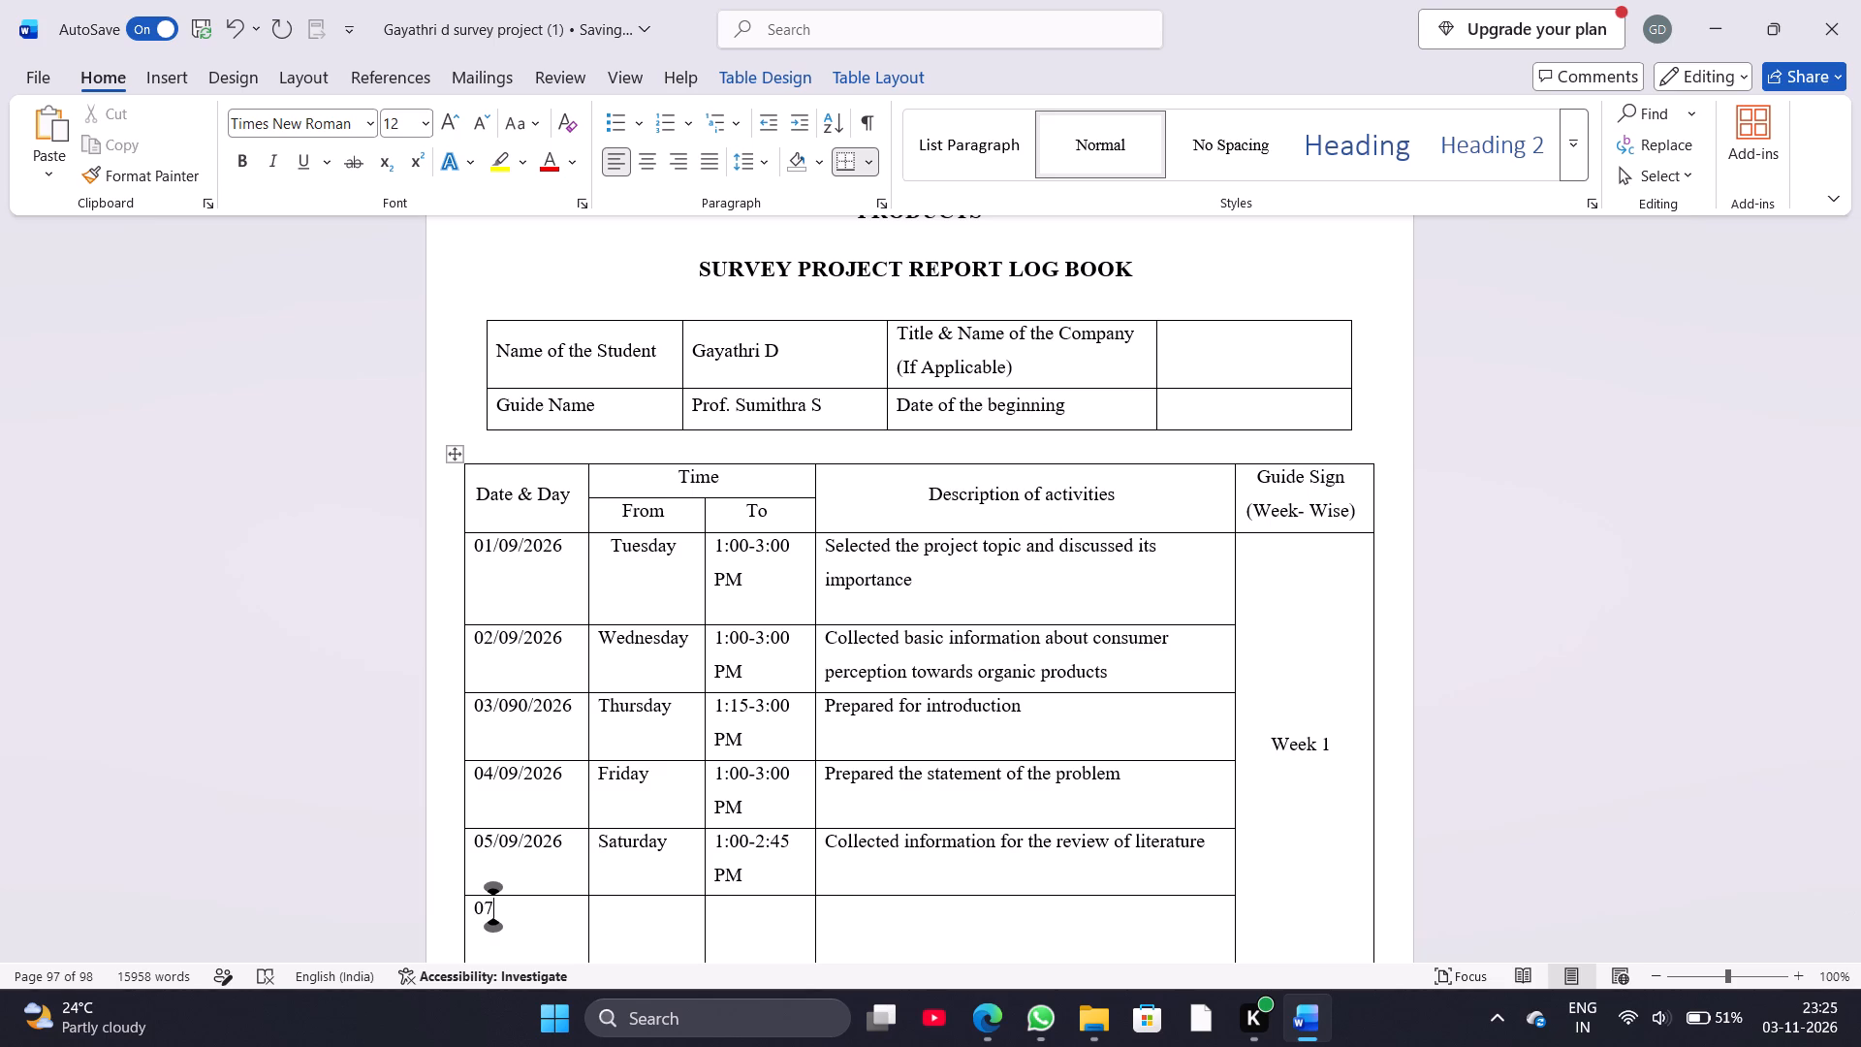
{"action": "key", "text": "slash"}
{"action": "type", "text": "09/"}
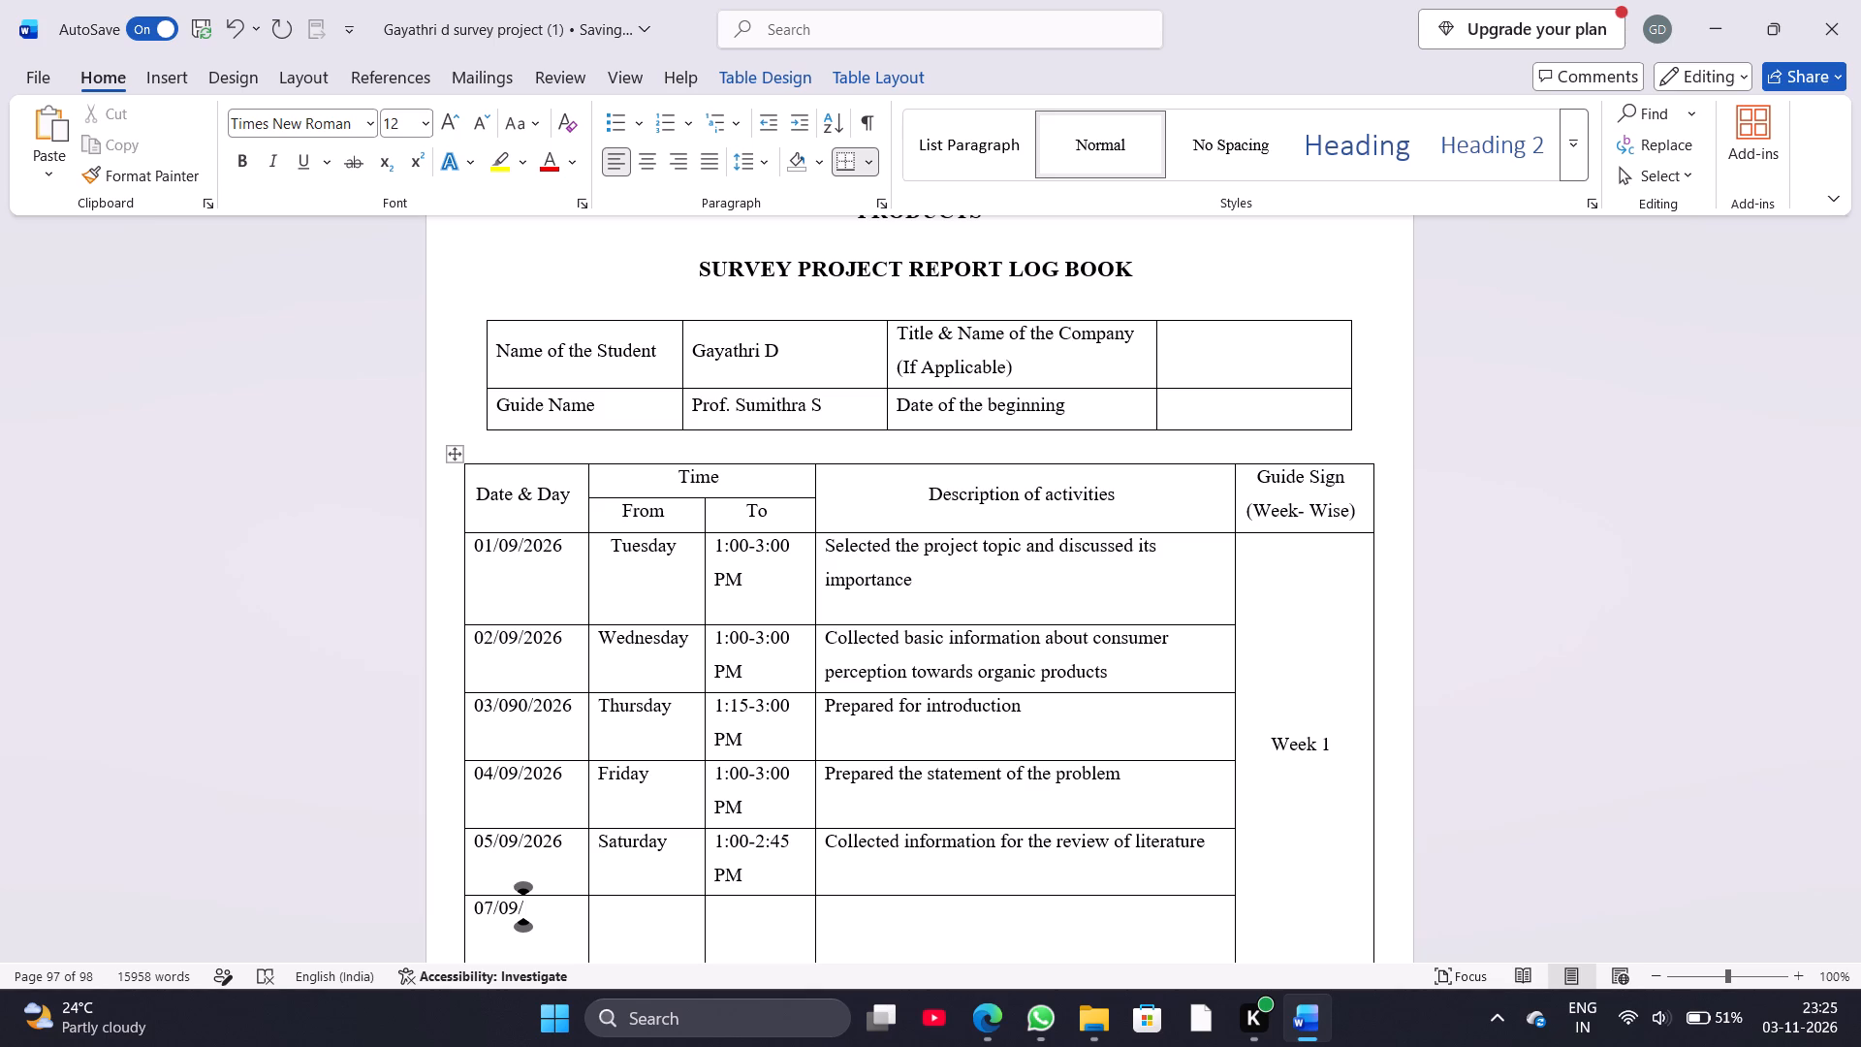
{"action": "type", "text": "202"}
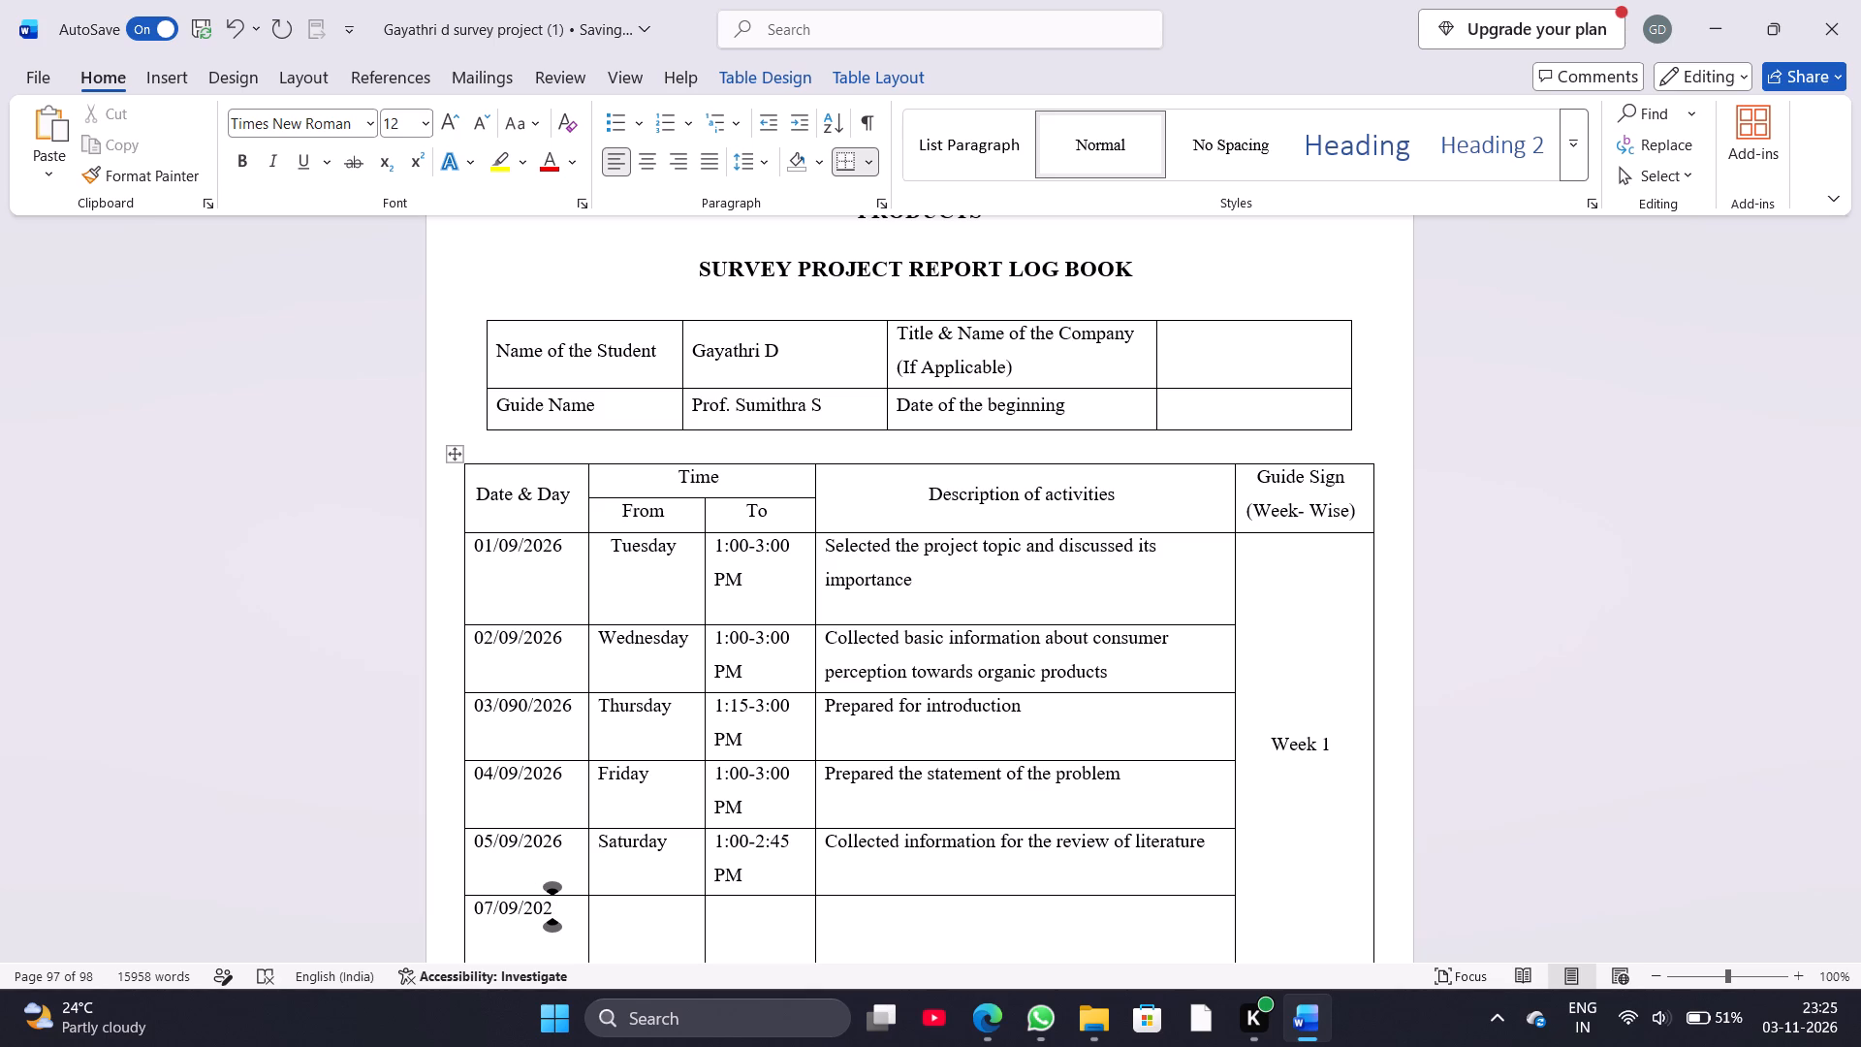
{"action": "key", "text": "6"}
{"action": "key", "text": "Right"}
{"action": "type", "text": "monday"}
{"action": "key", "text": "space"}
{"action": "scroll", "coordinate": [825, 855], "scroll_direction": "down", "scroll_amount": 1}
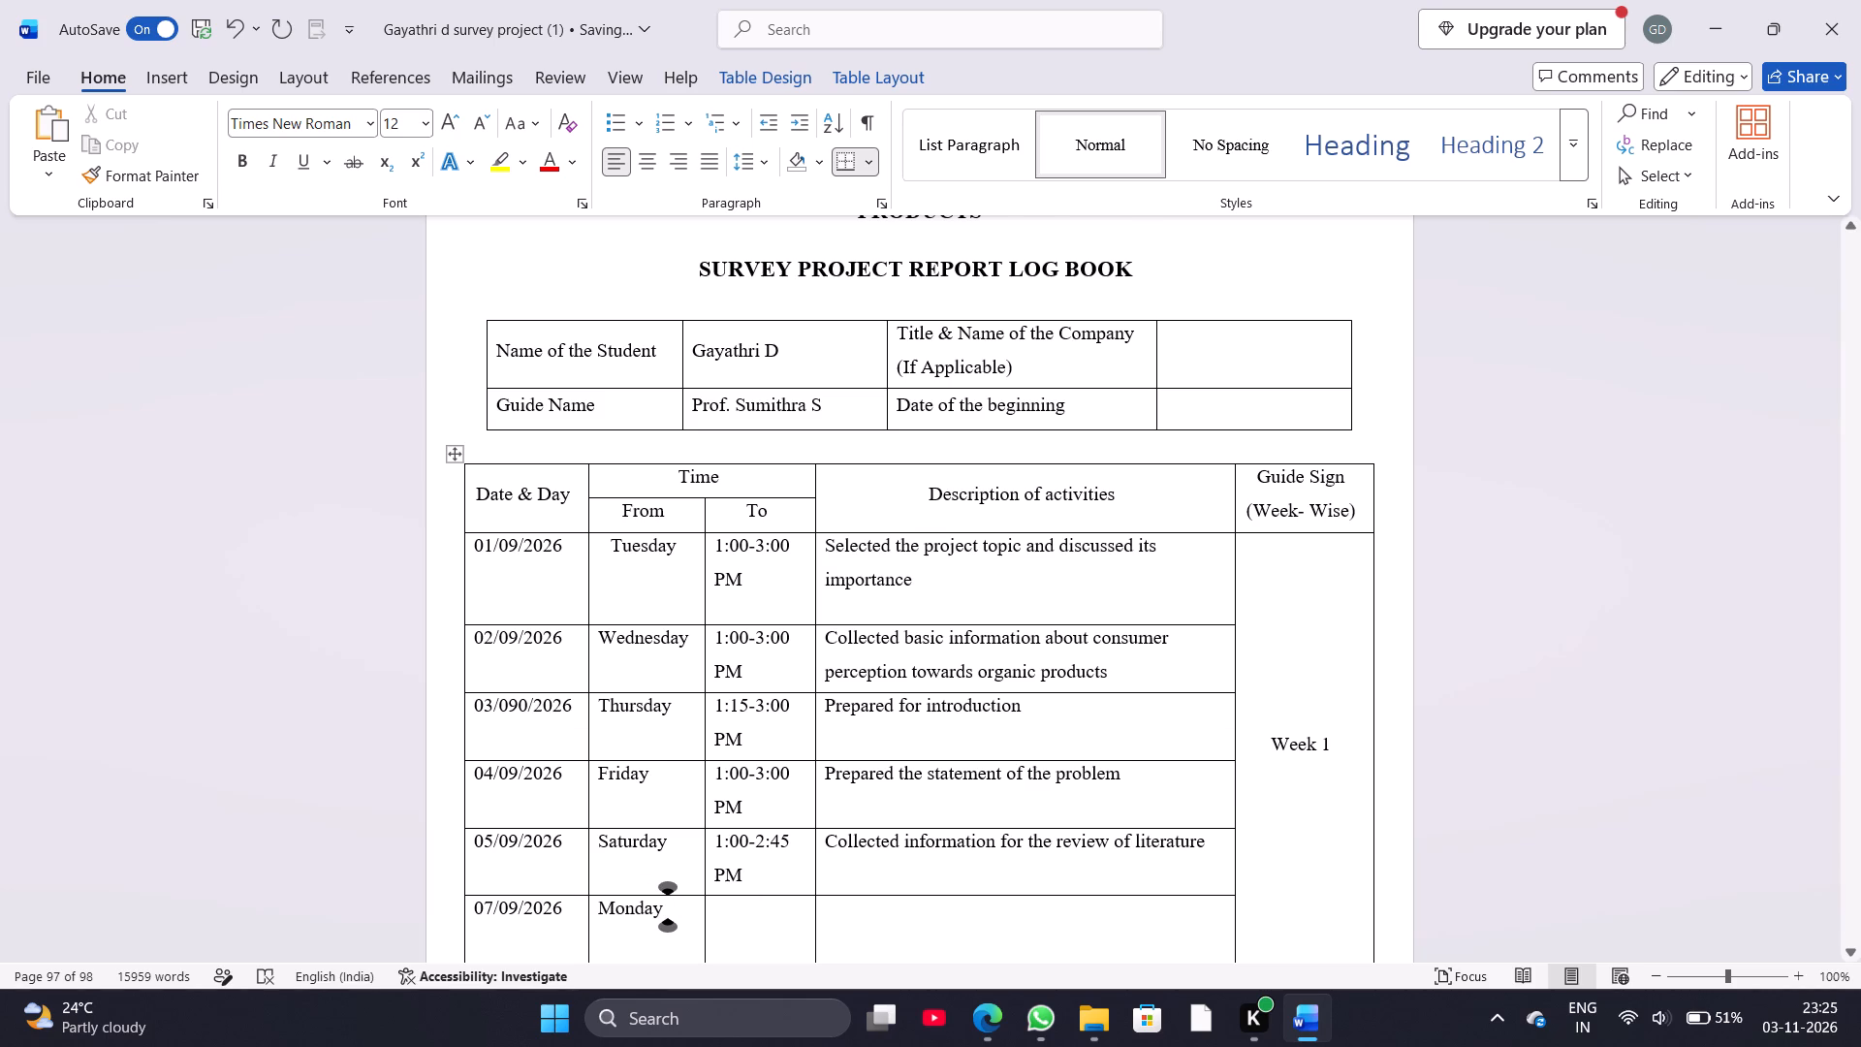
{"action": "scroll", "coordinate": [825, 855], "scroll_direction": "down", "scroll_amount": 1}
{"action": "scroll", "coordinate": [825, 855], "scroll_direction": "up", "scroll_amount": 1}
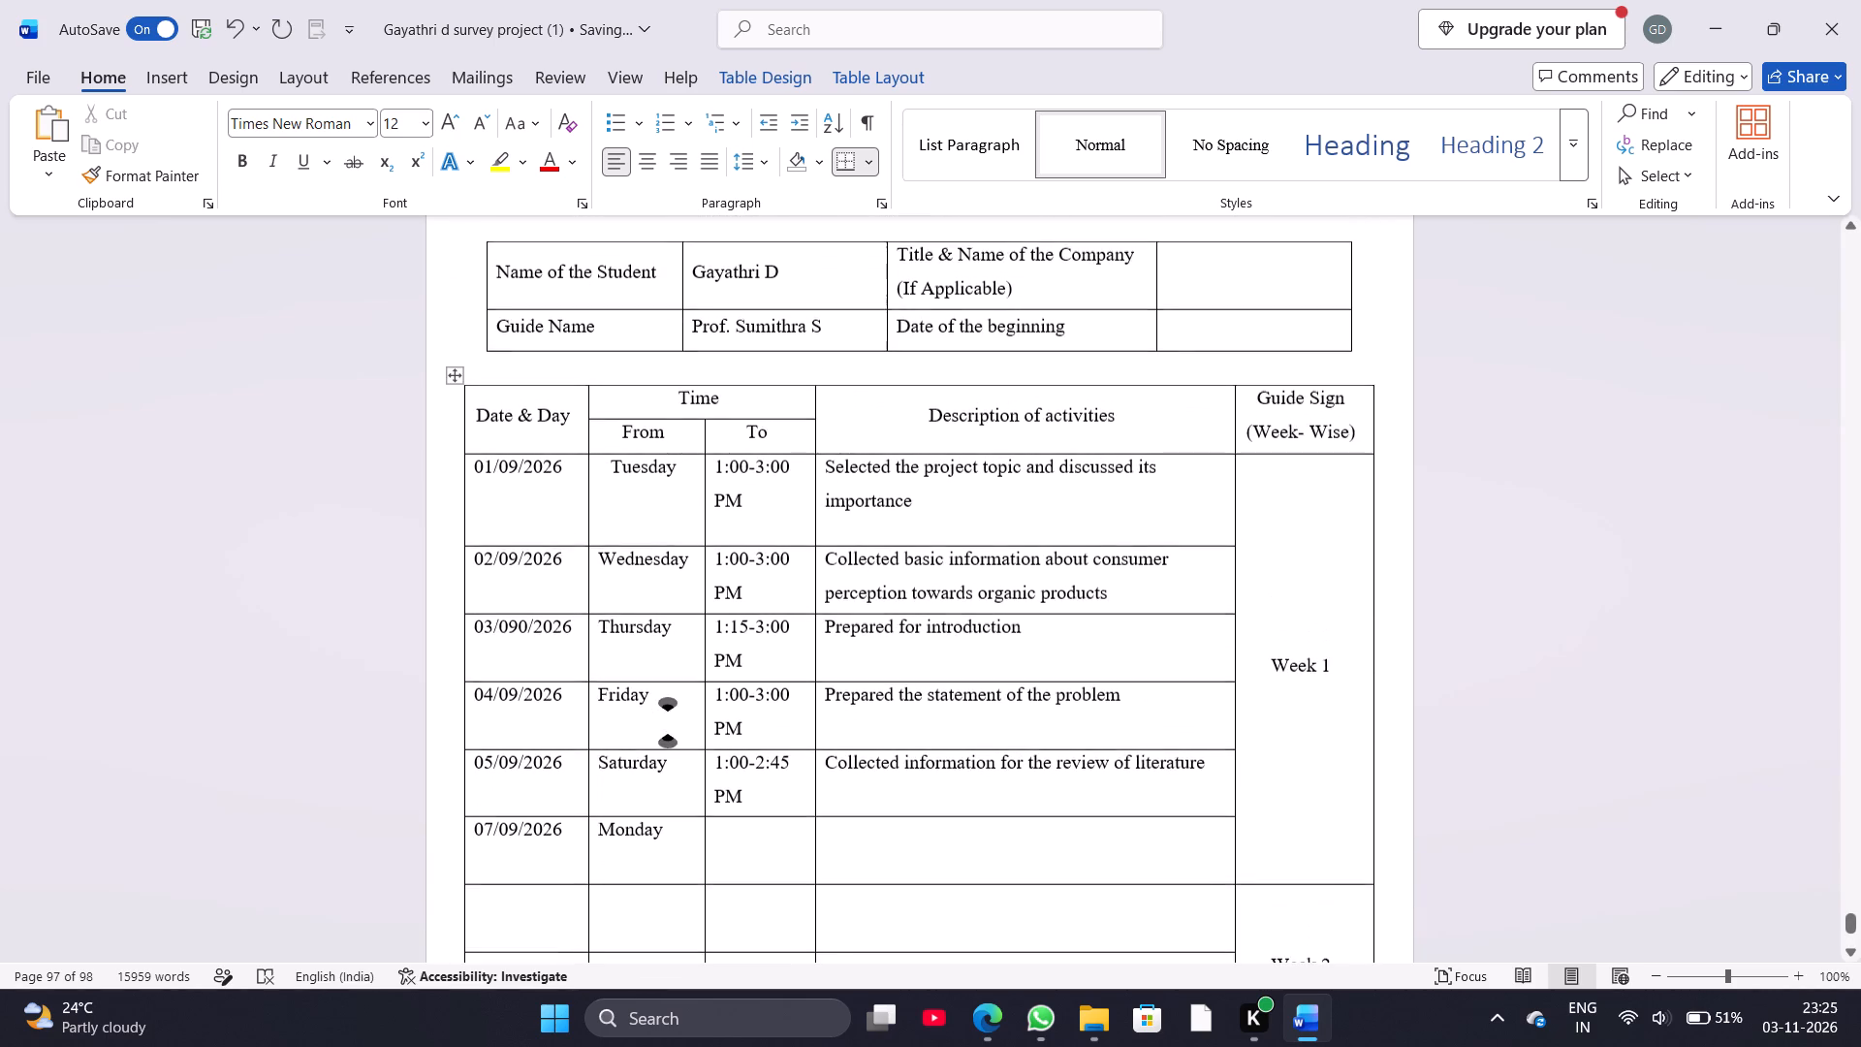
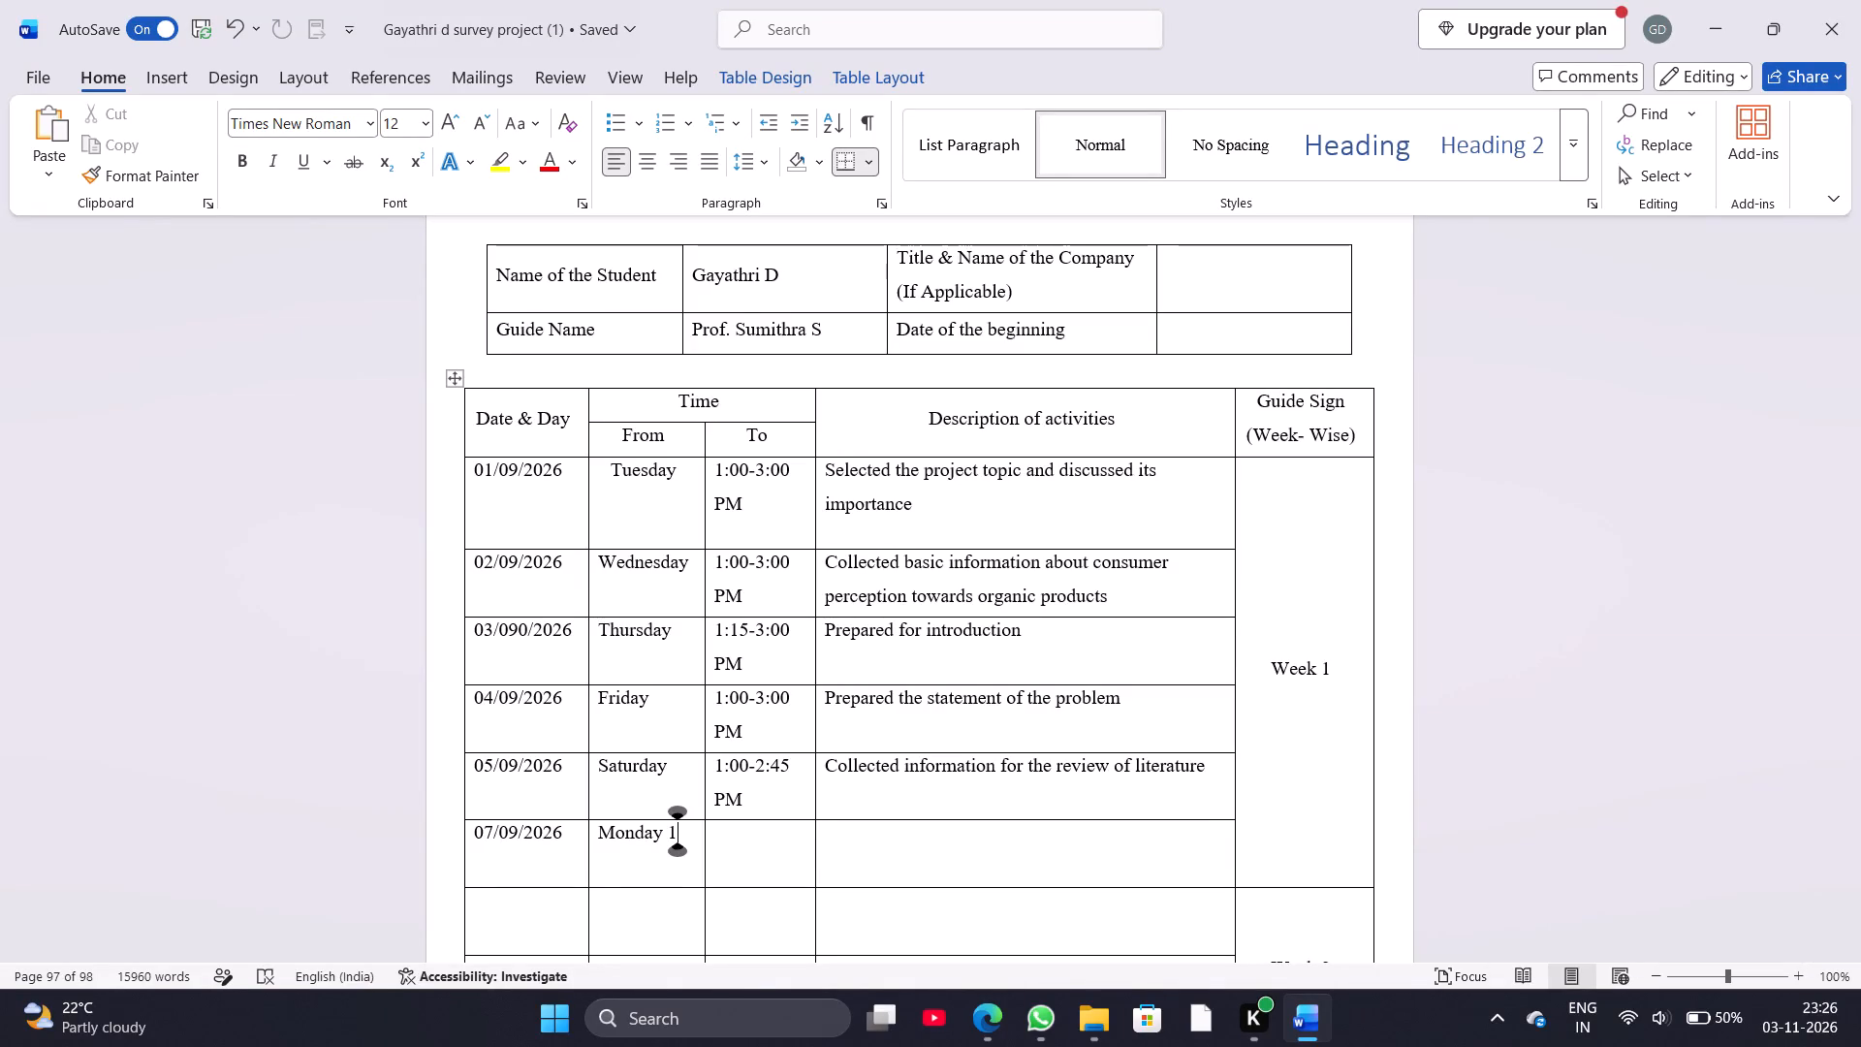
Remove the stray 1 after Monday and enter the time 1:00-3:00 PM in that row's To column, with PM on a second line.
{"action": "key", "text": "BackSpace"}
{"action": "key", "text": "Right"}
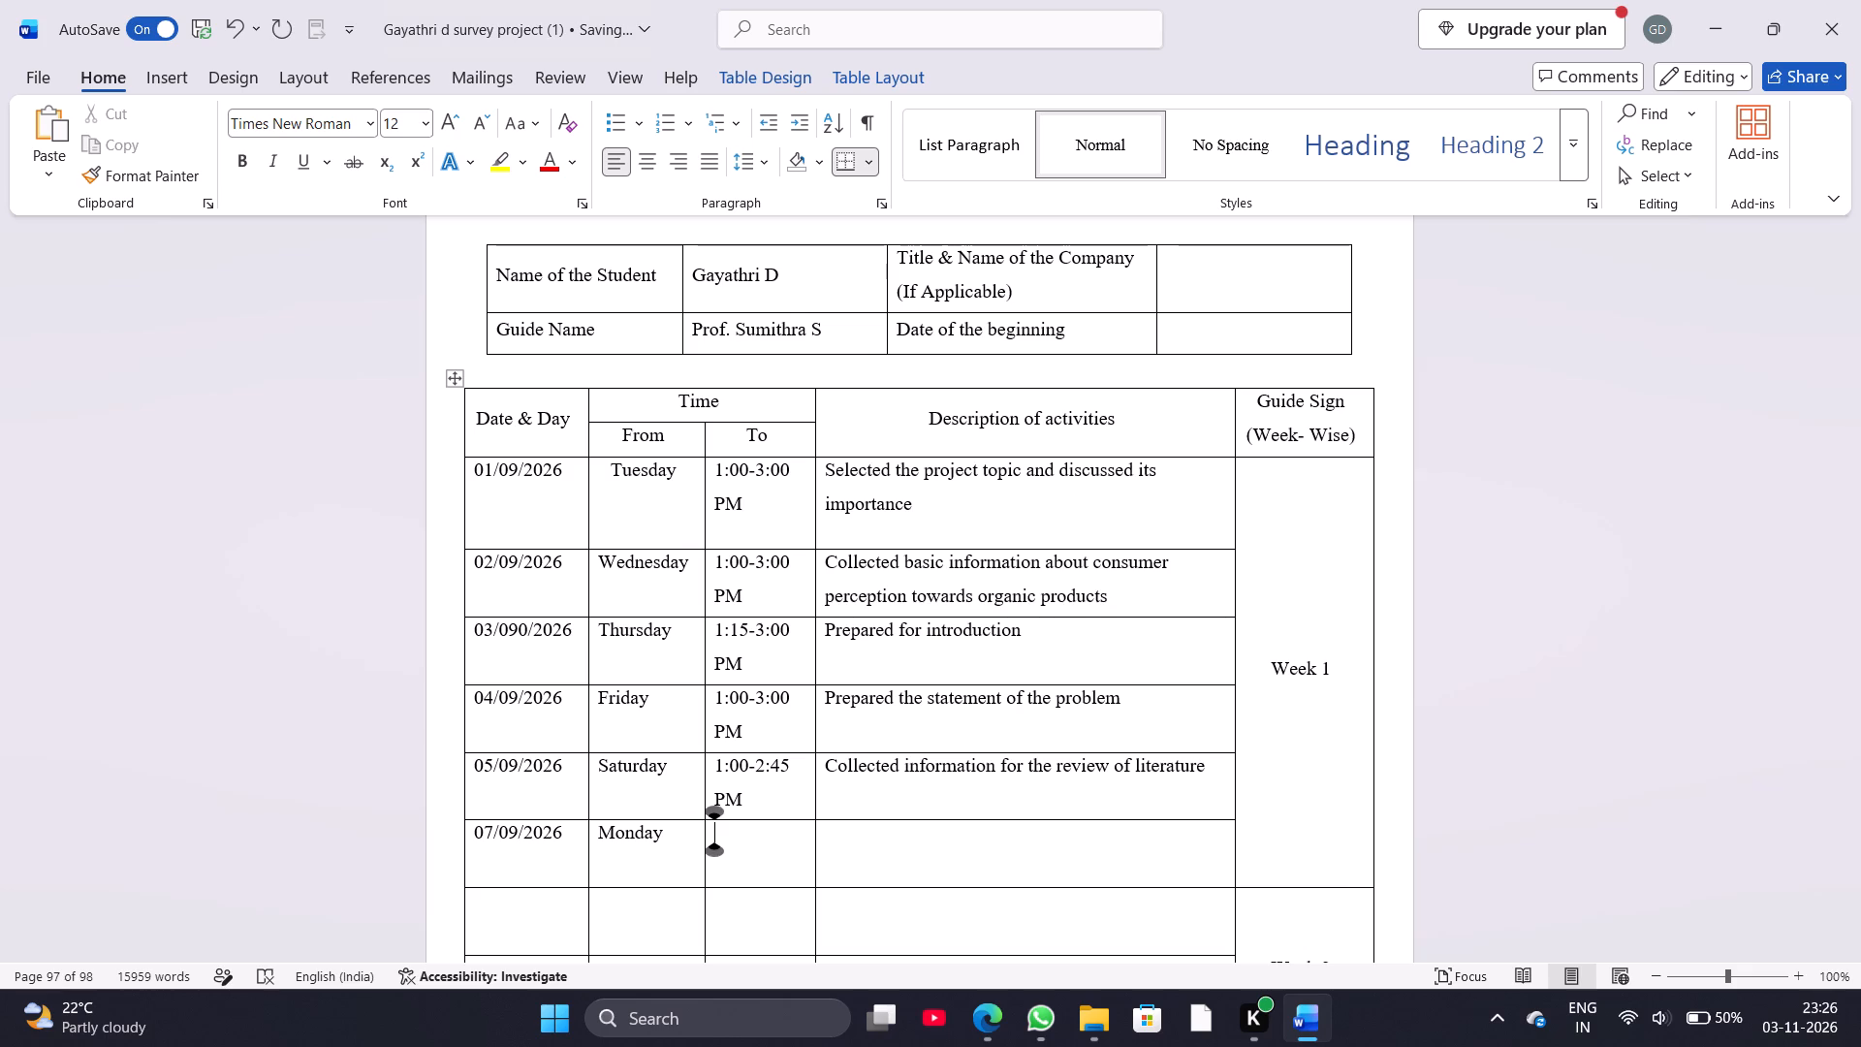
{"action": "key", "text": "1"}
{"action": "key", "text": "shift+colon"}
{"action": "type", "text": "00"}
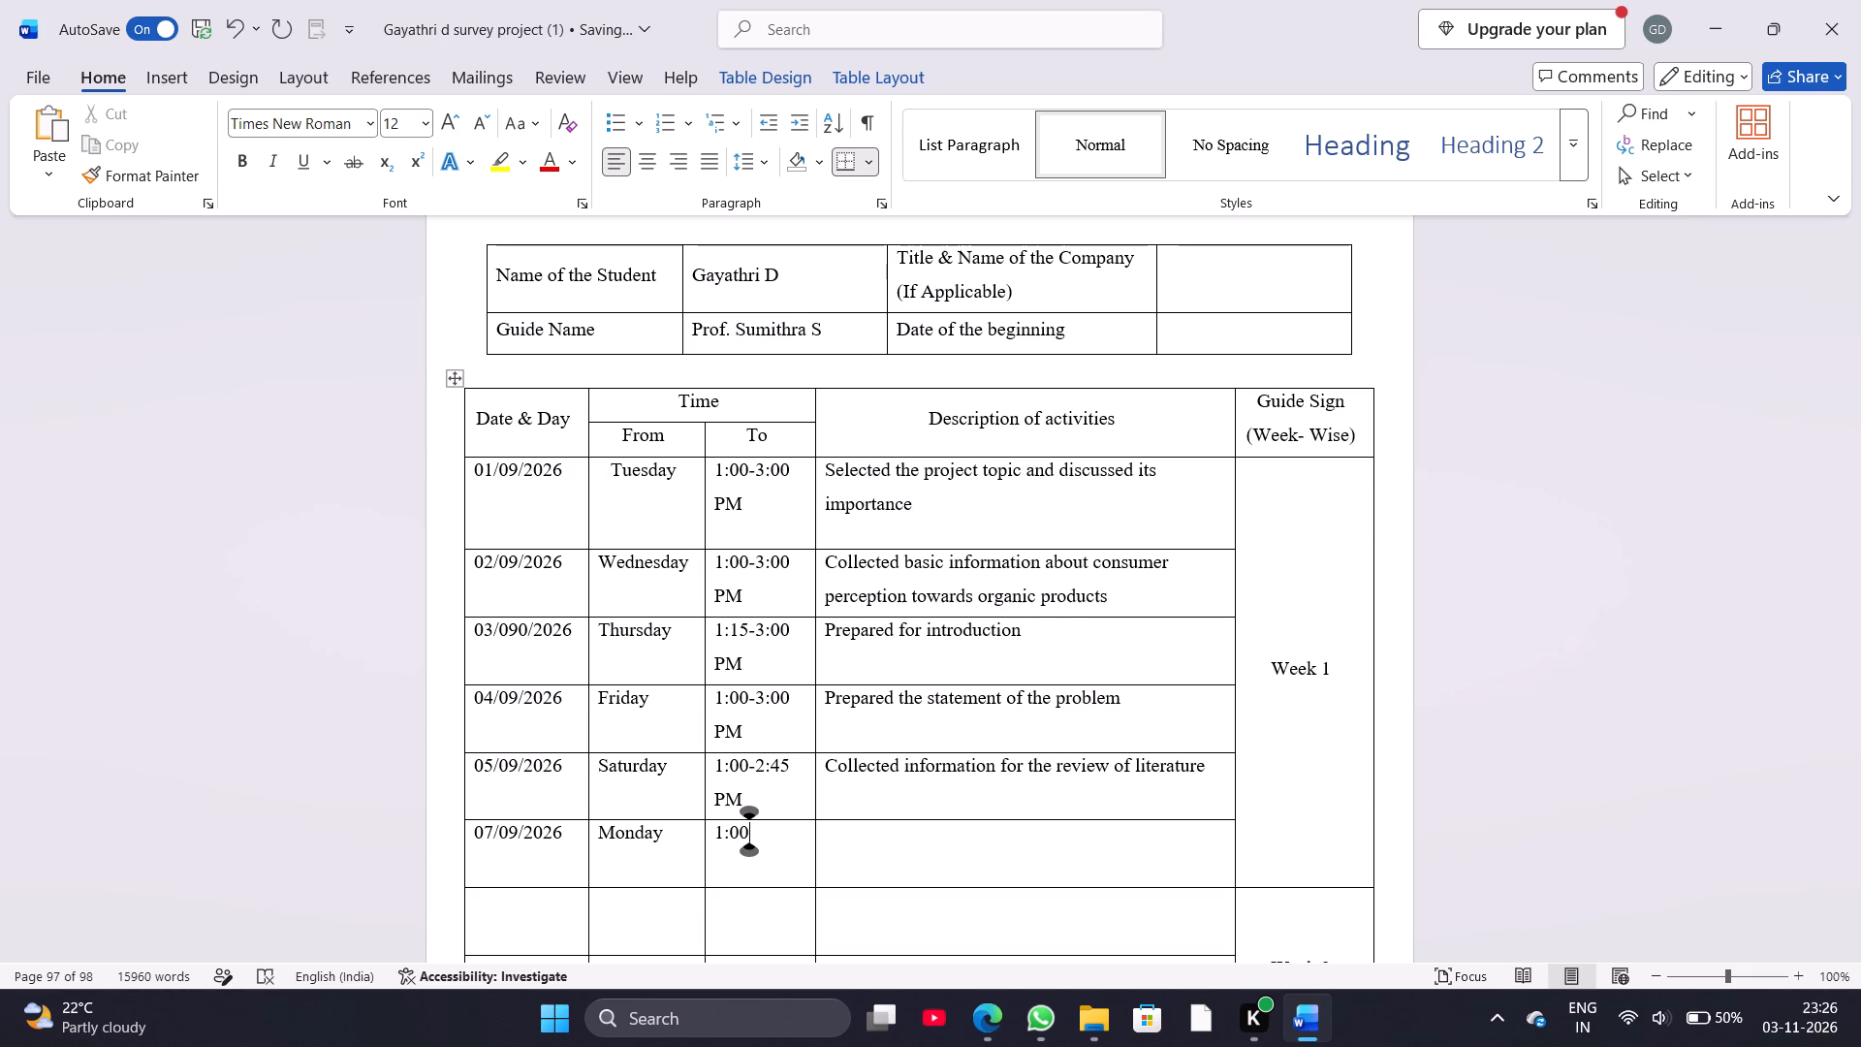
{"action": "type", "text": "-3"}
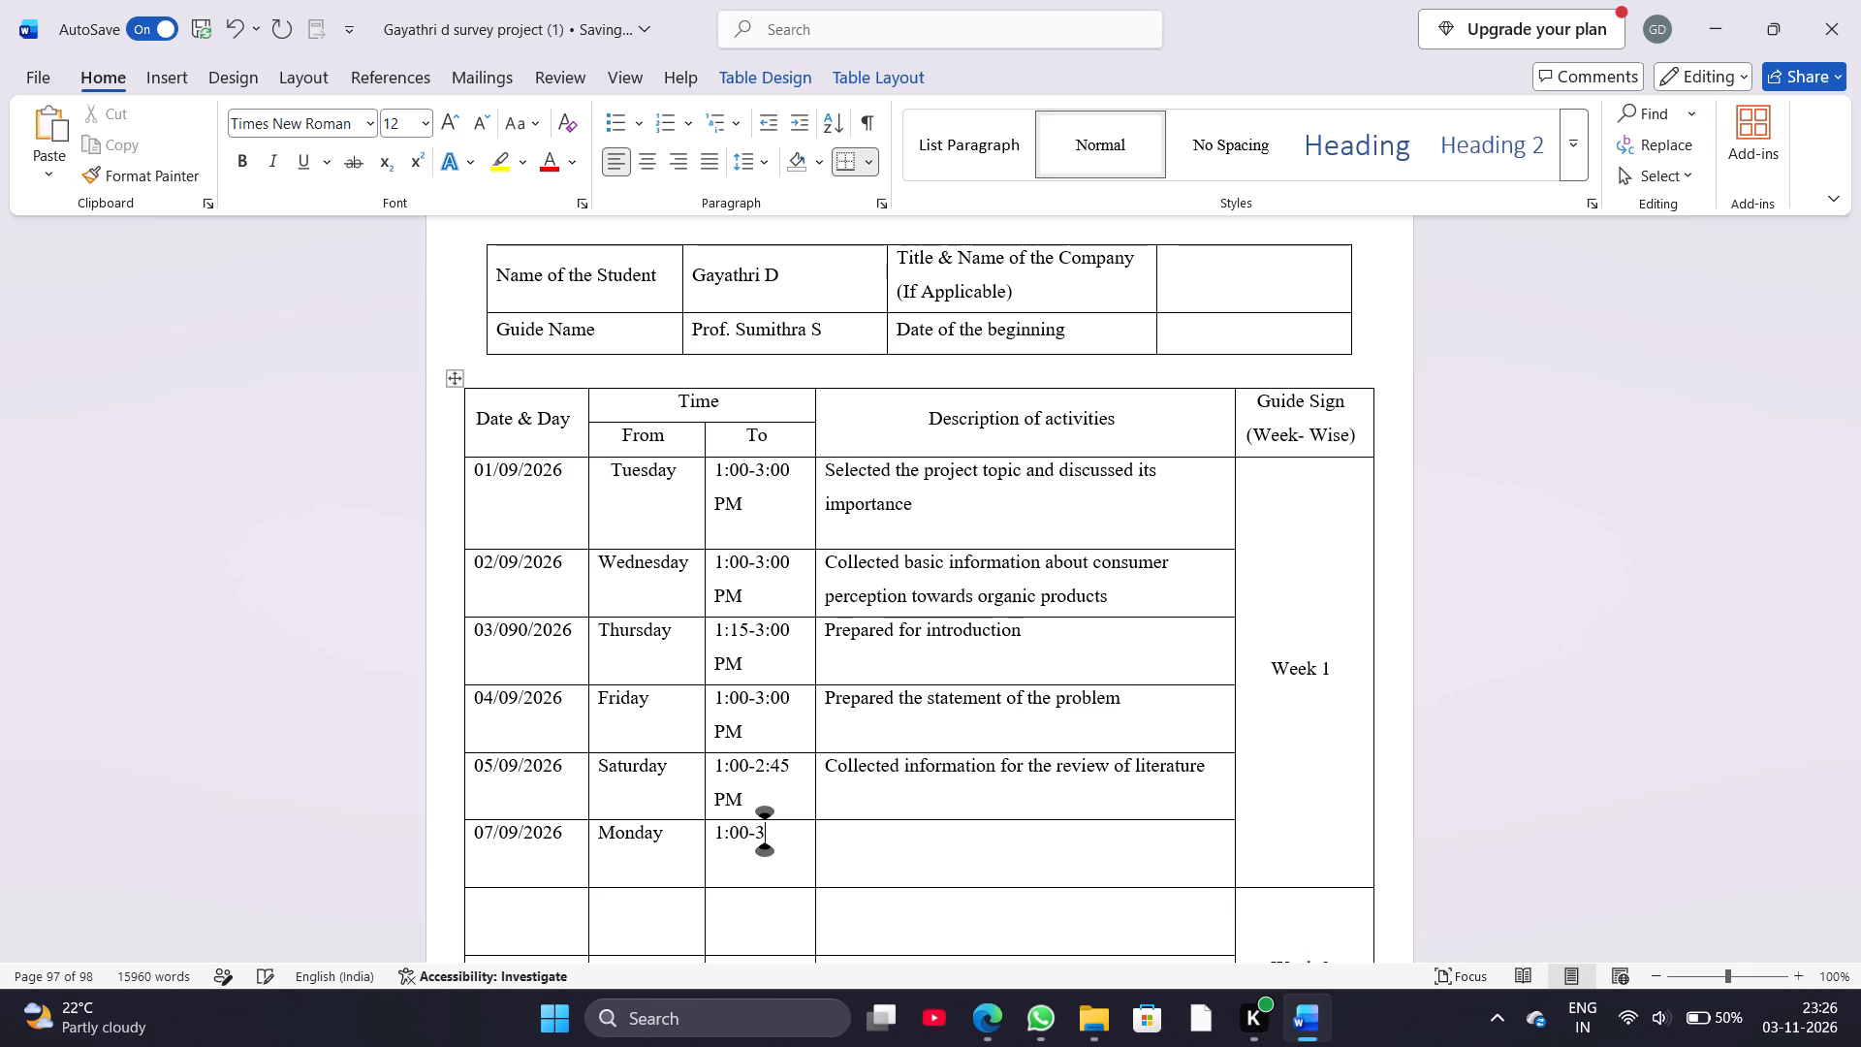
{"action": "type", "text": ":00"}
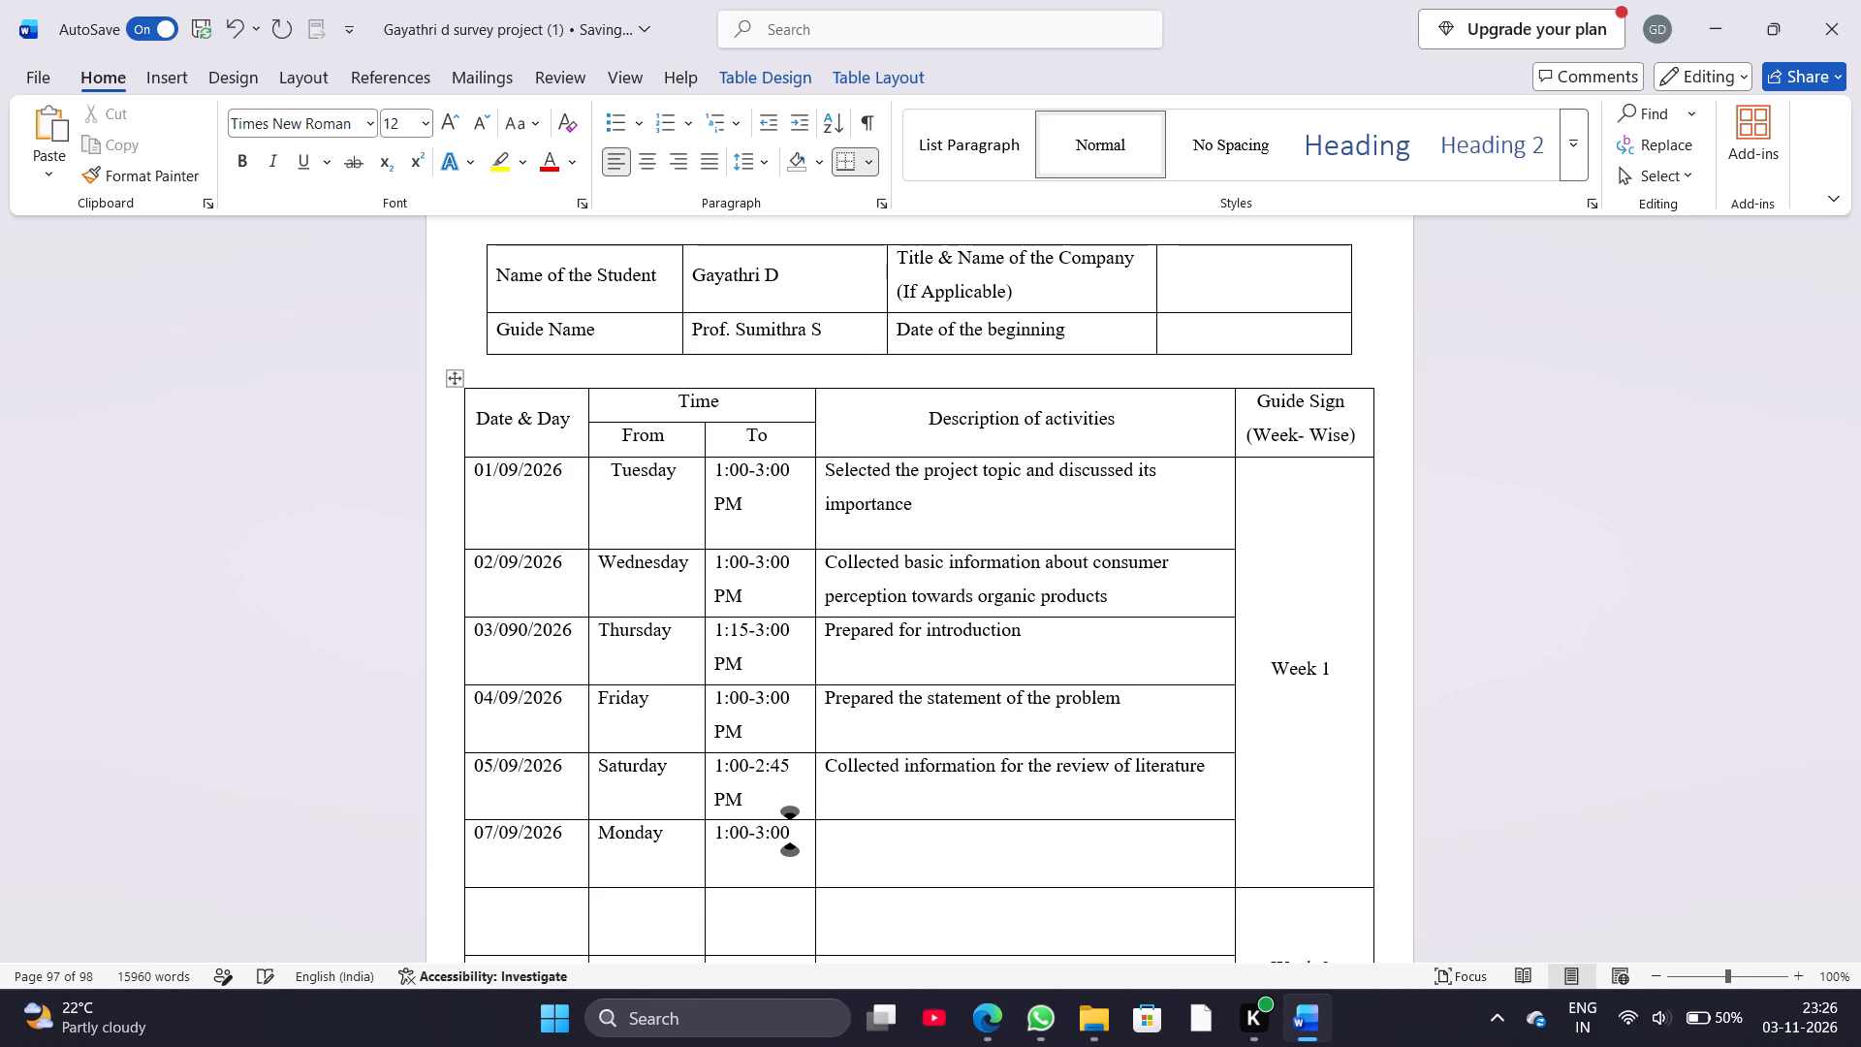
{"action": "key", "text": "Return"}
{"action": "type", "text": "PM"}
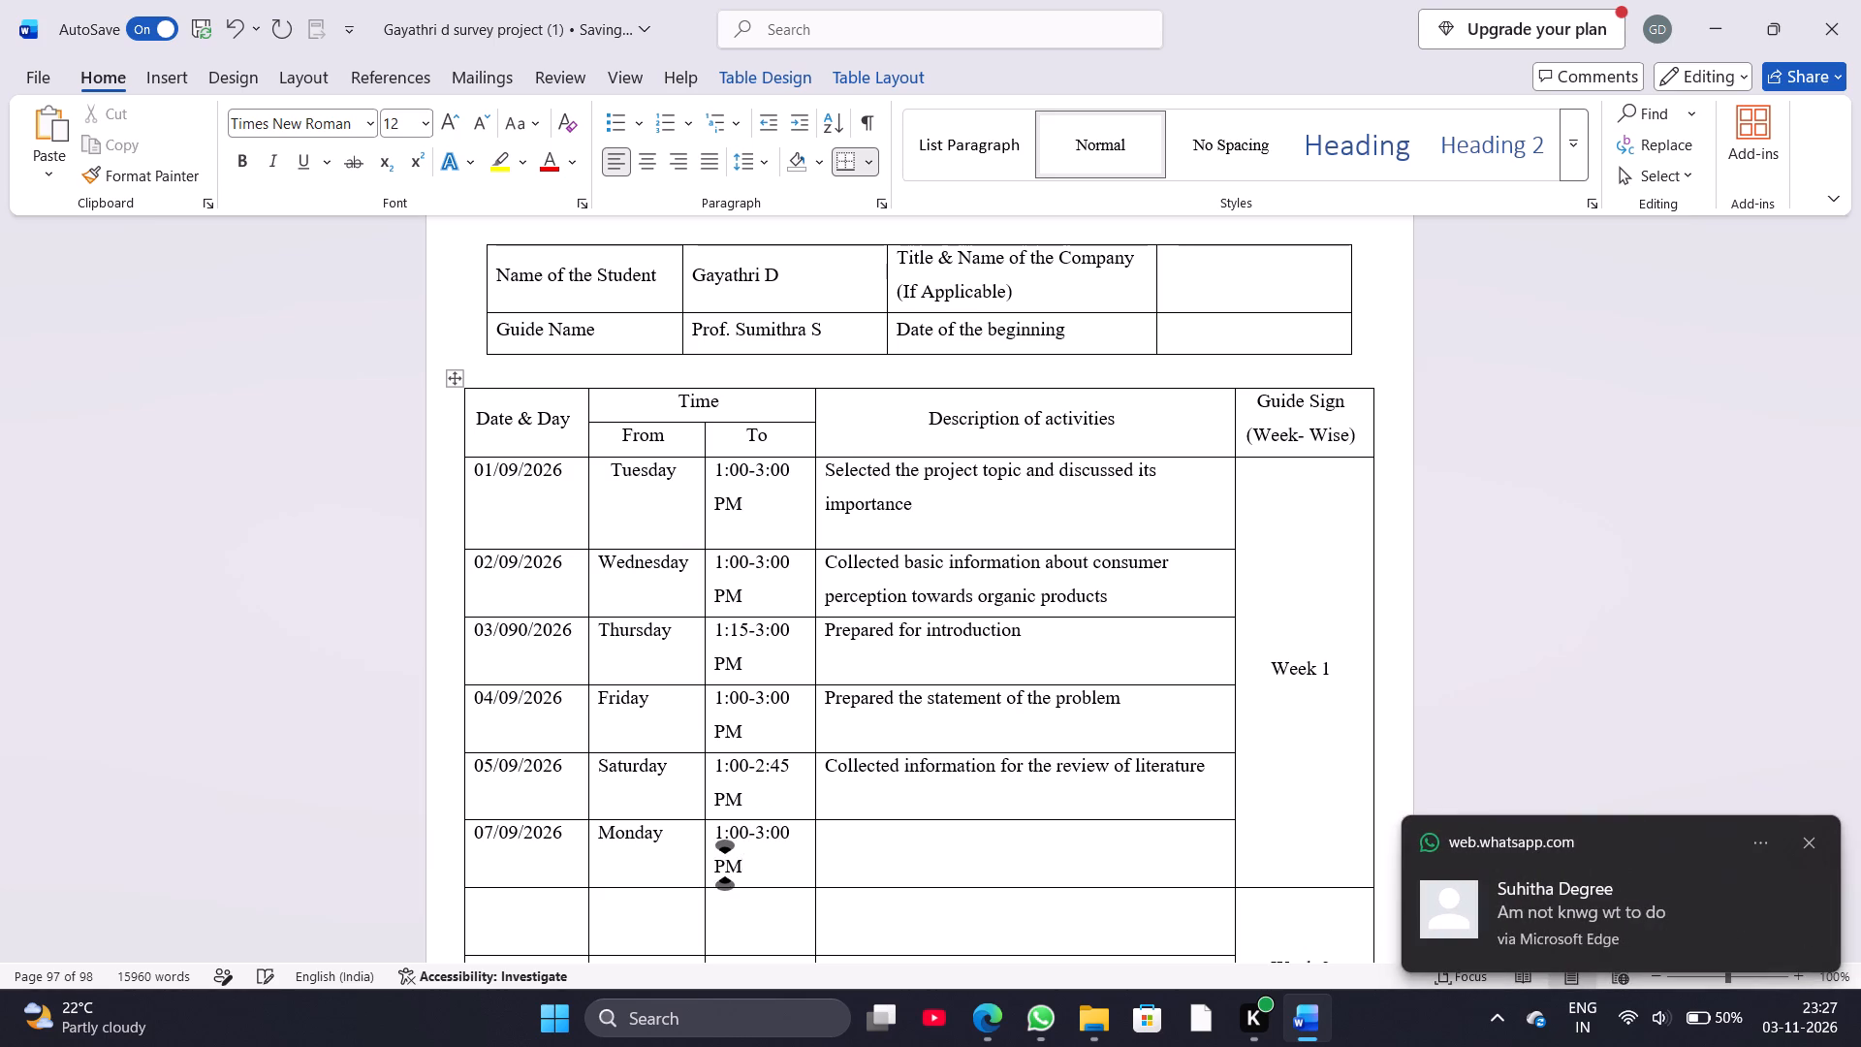
Complete the time 1:00-3:00 PM in the To column of the Monday row, with PM on a second line.
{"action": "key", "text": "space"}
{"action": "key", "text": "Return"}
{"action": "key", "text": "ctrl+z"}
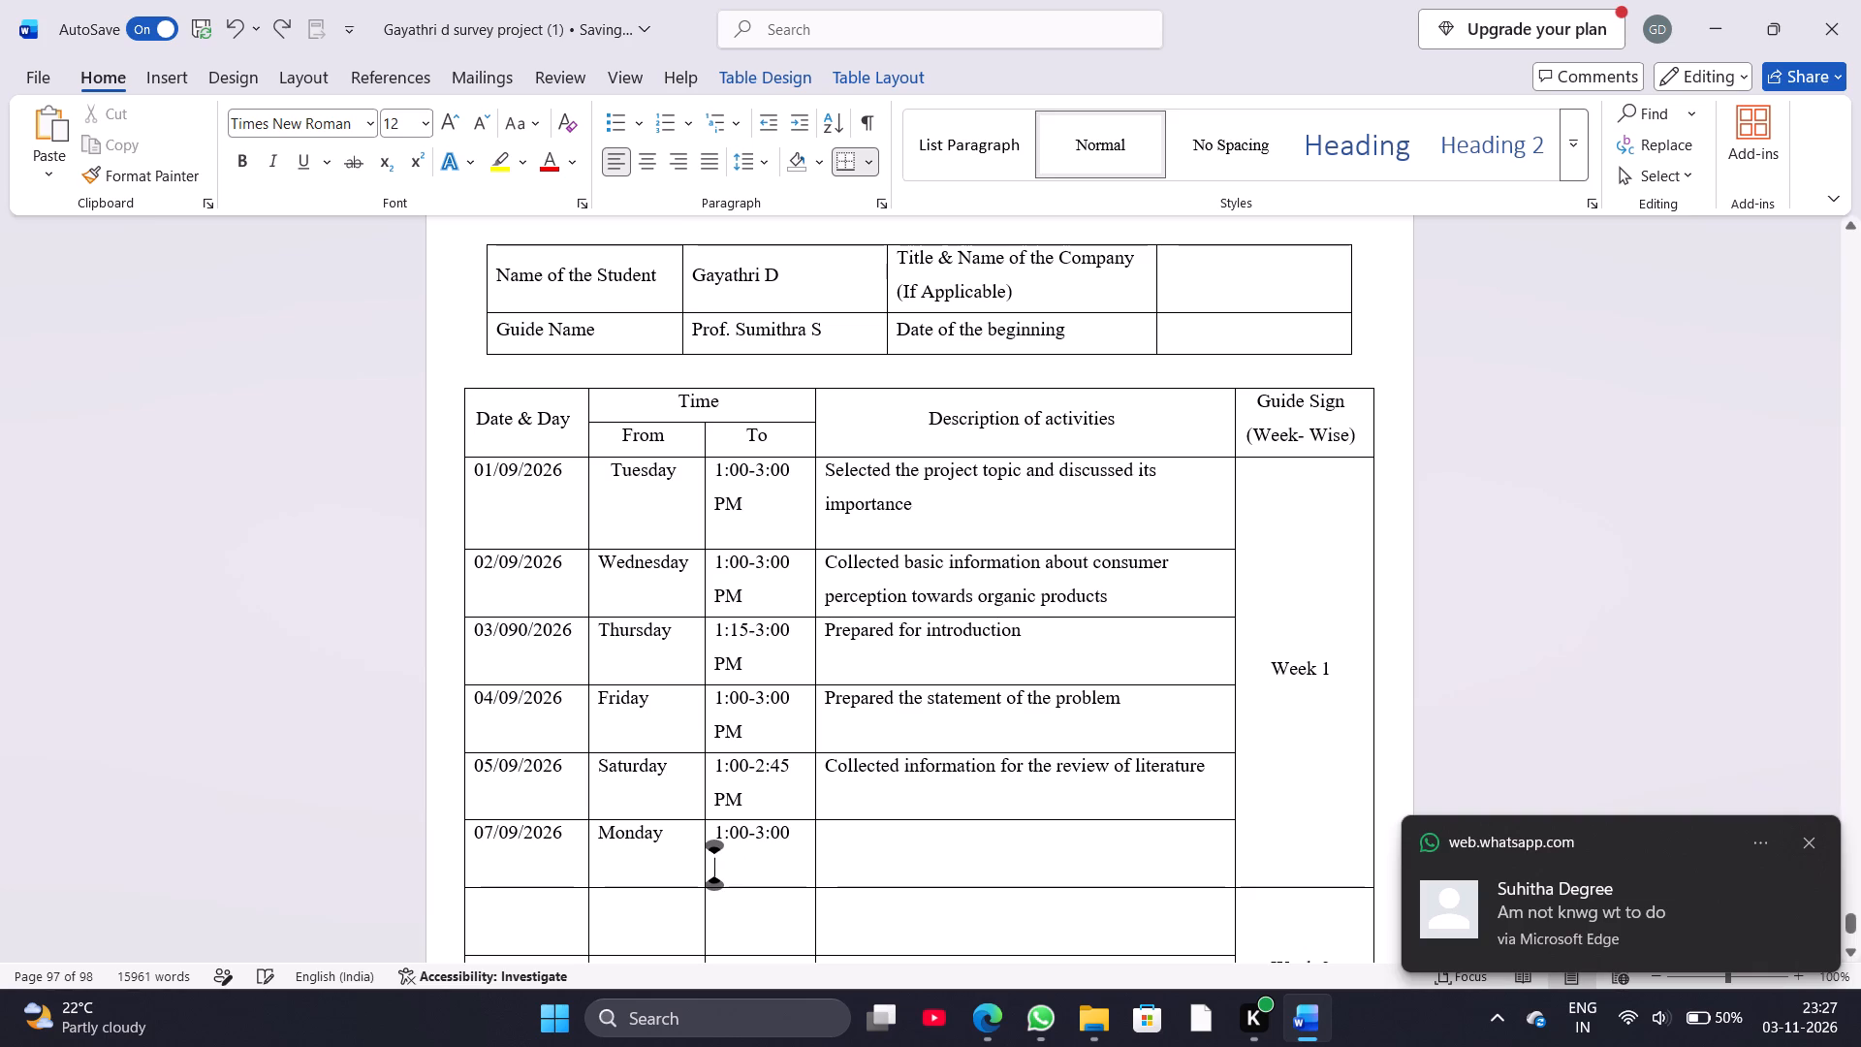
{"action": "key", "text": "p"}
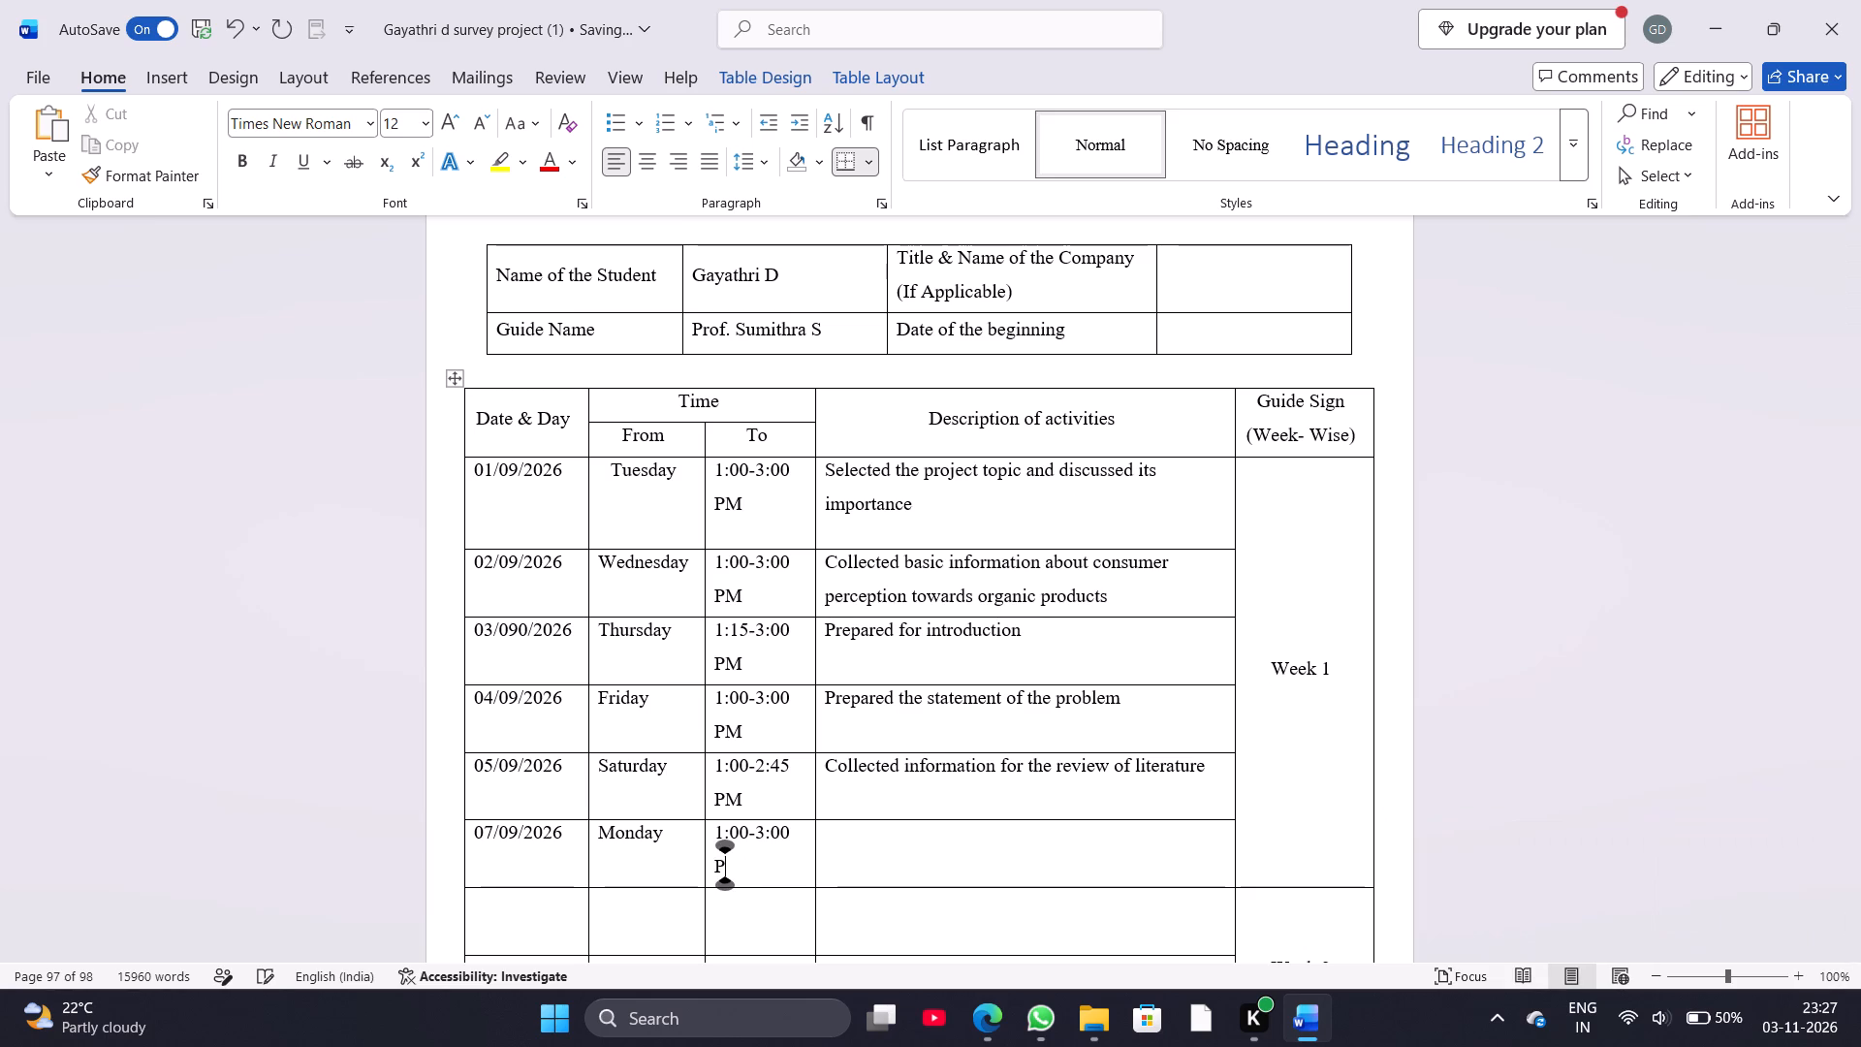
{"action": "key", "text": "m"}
Enter the activity description "Prepared the scope and limitations of the study" for the Monday row.
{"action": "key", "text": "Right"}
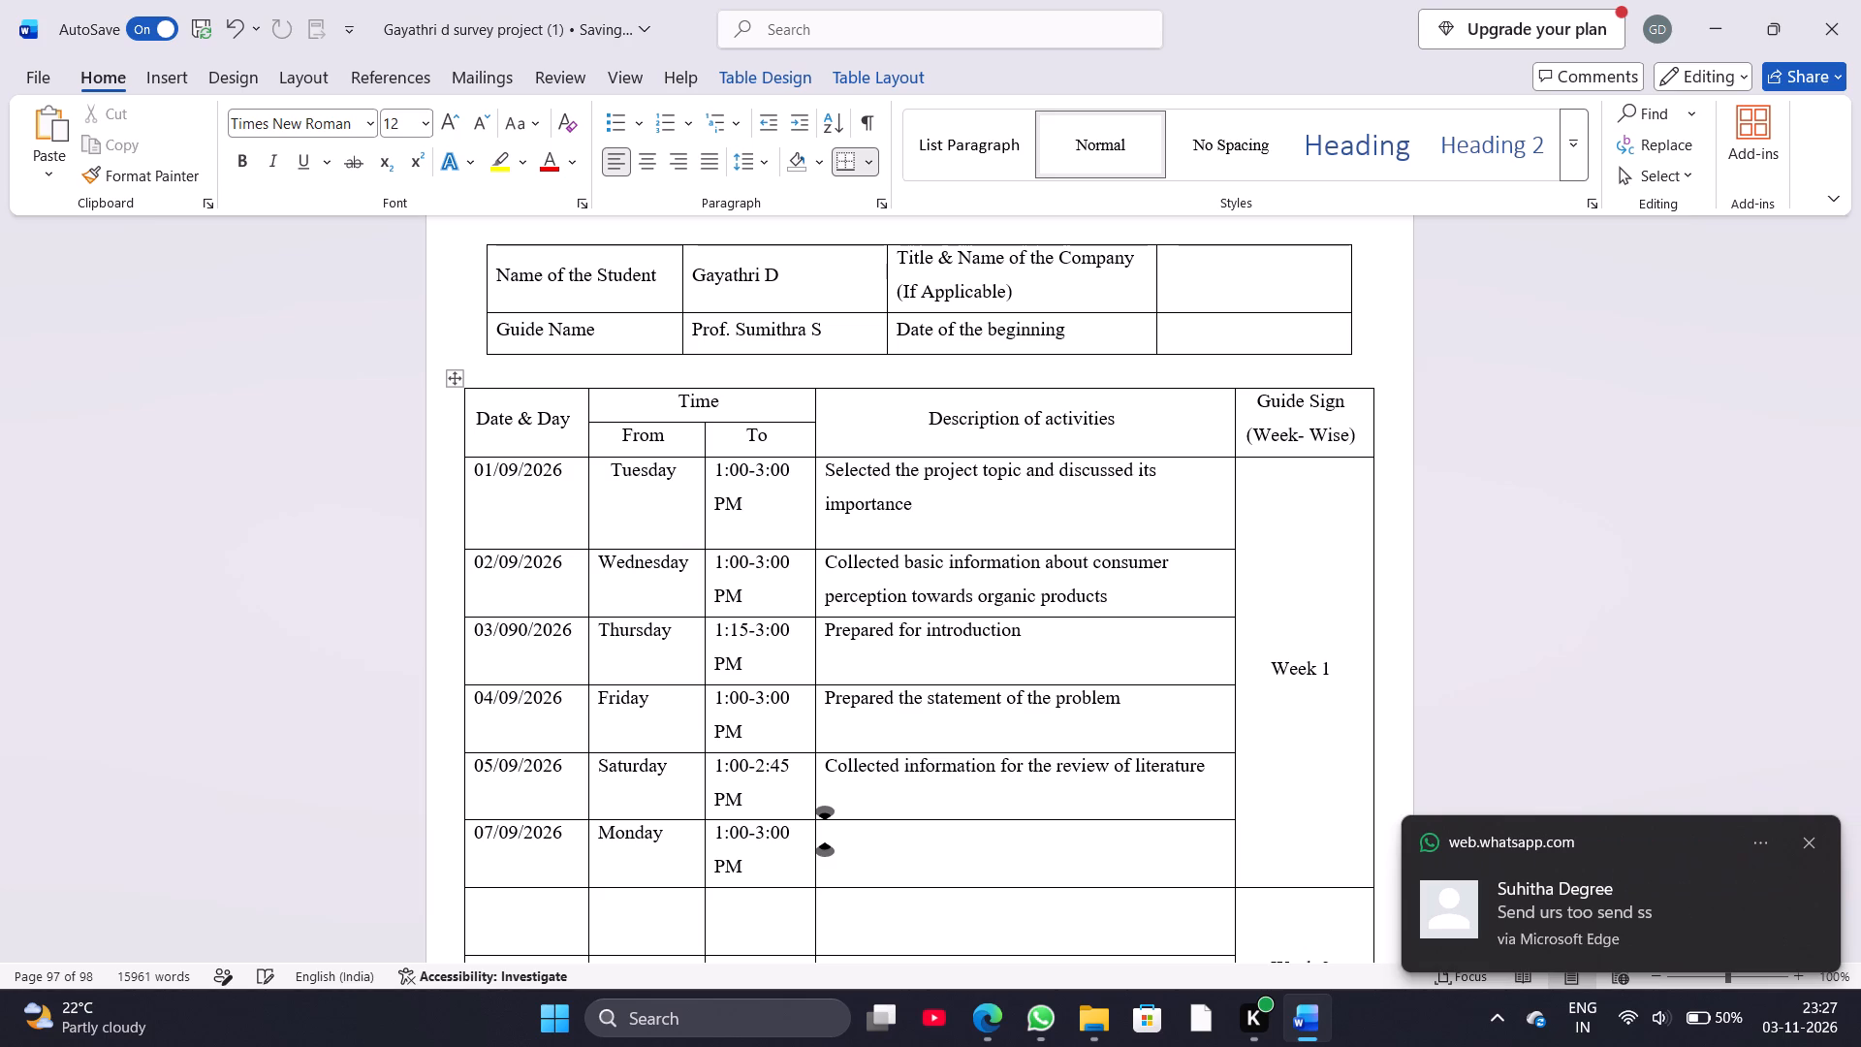
{"action": "type", "text": "PREPARED"}
{"action": "key", "text": "BackSpace"}
{"action": "key", "text": "BackSpace"}
{"action": "key", "text": "BackSpace"}
{"action": "key", "text": "BackSpace"}
{"action": "key", "text": "BackSpace"}
{"action": "key", "text": "BackSpace"}
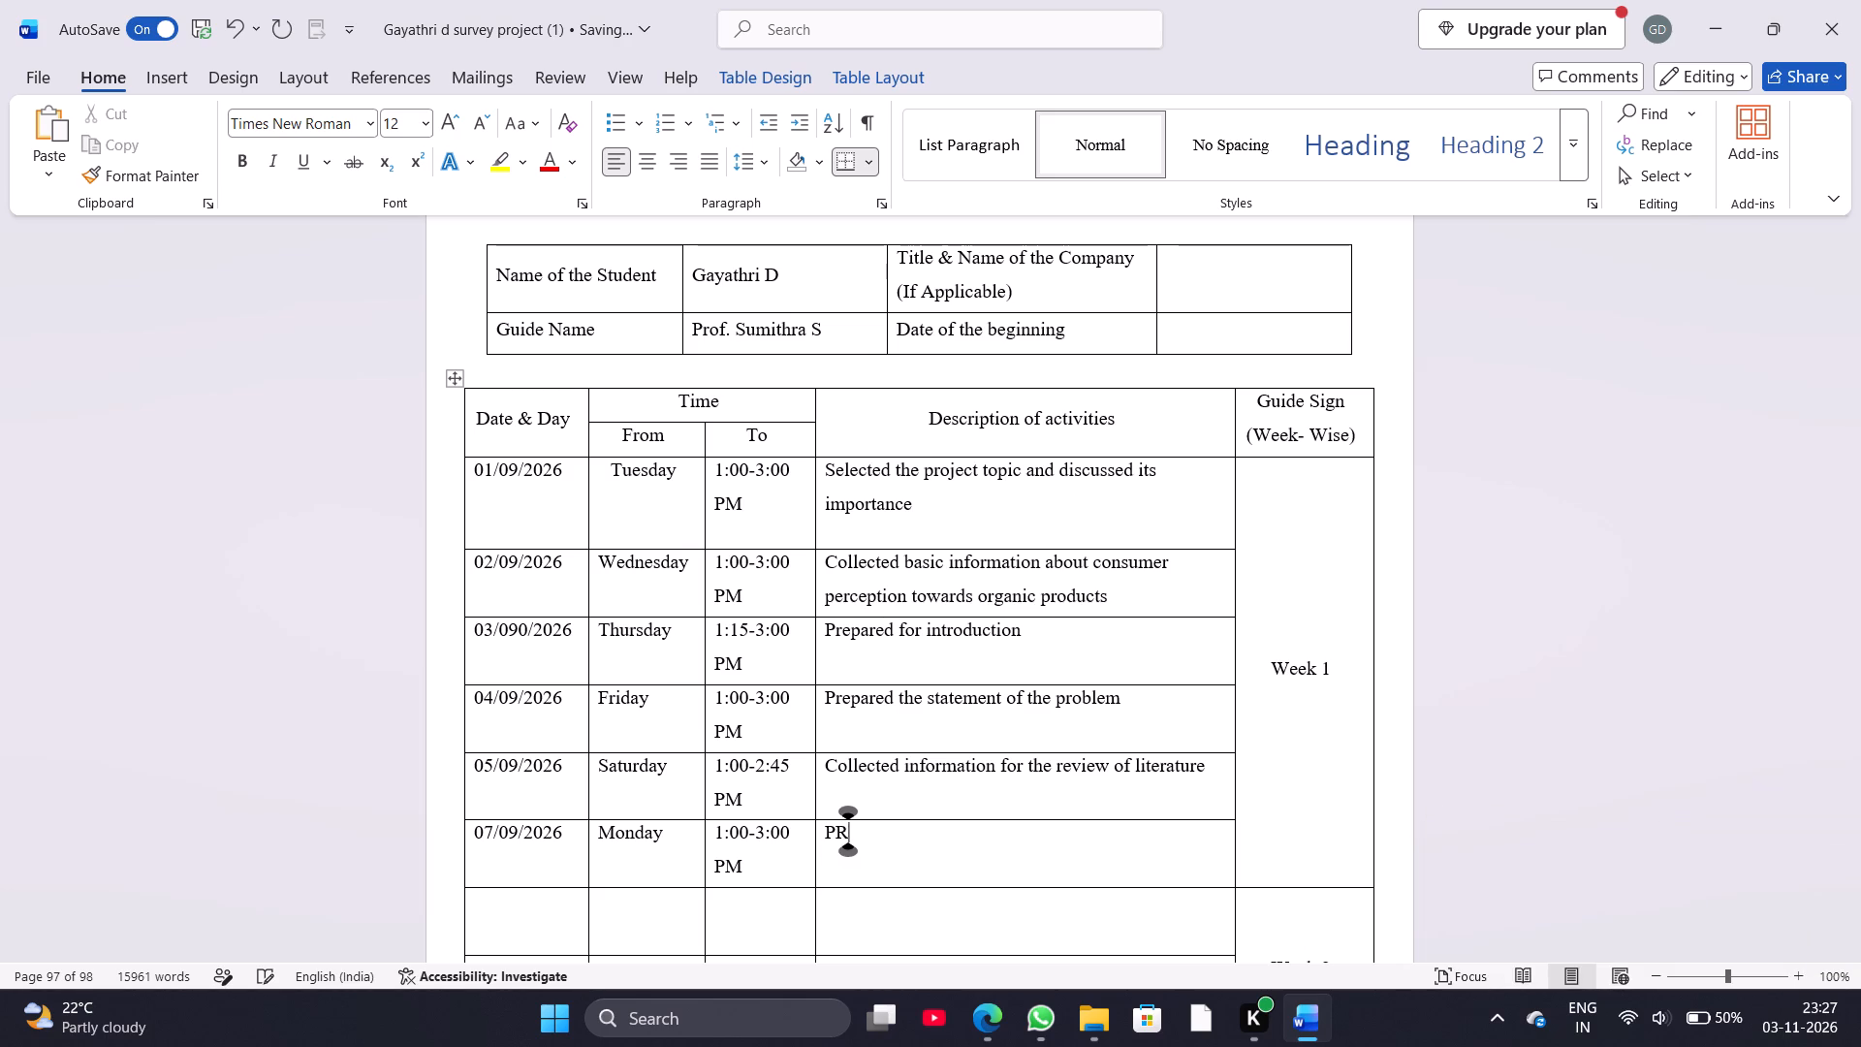
{"action": "key", "text": "BackSpace"}
{"action": "key", "text": "Tab"}
{"action": "type", "text": "RE"}
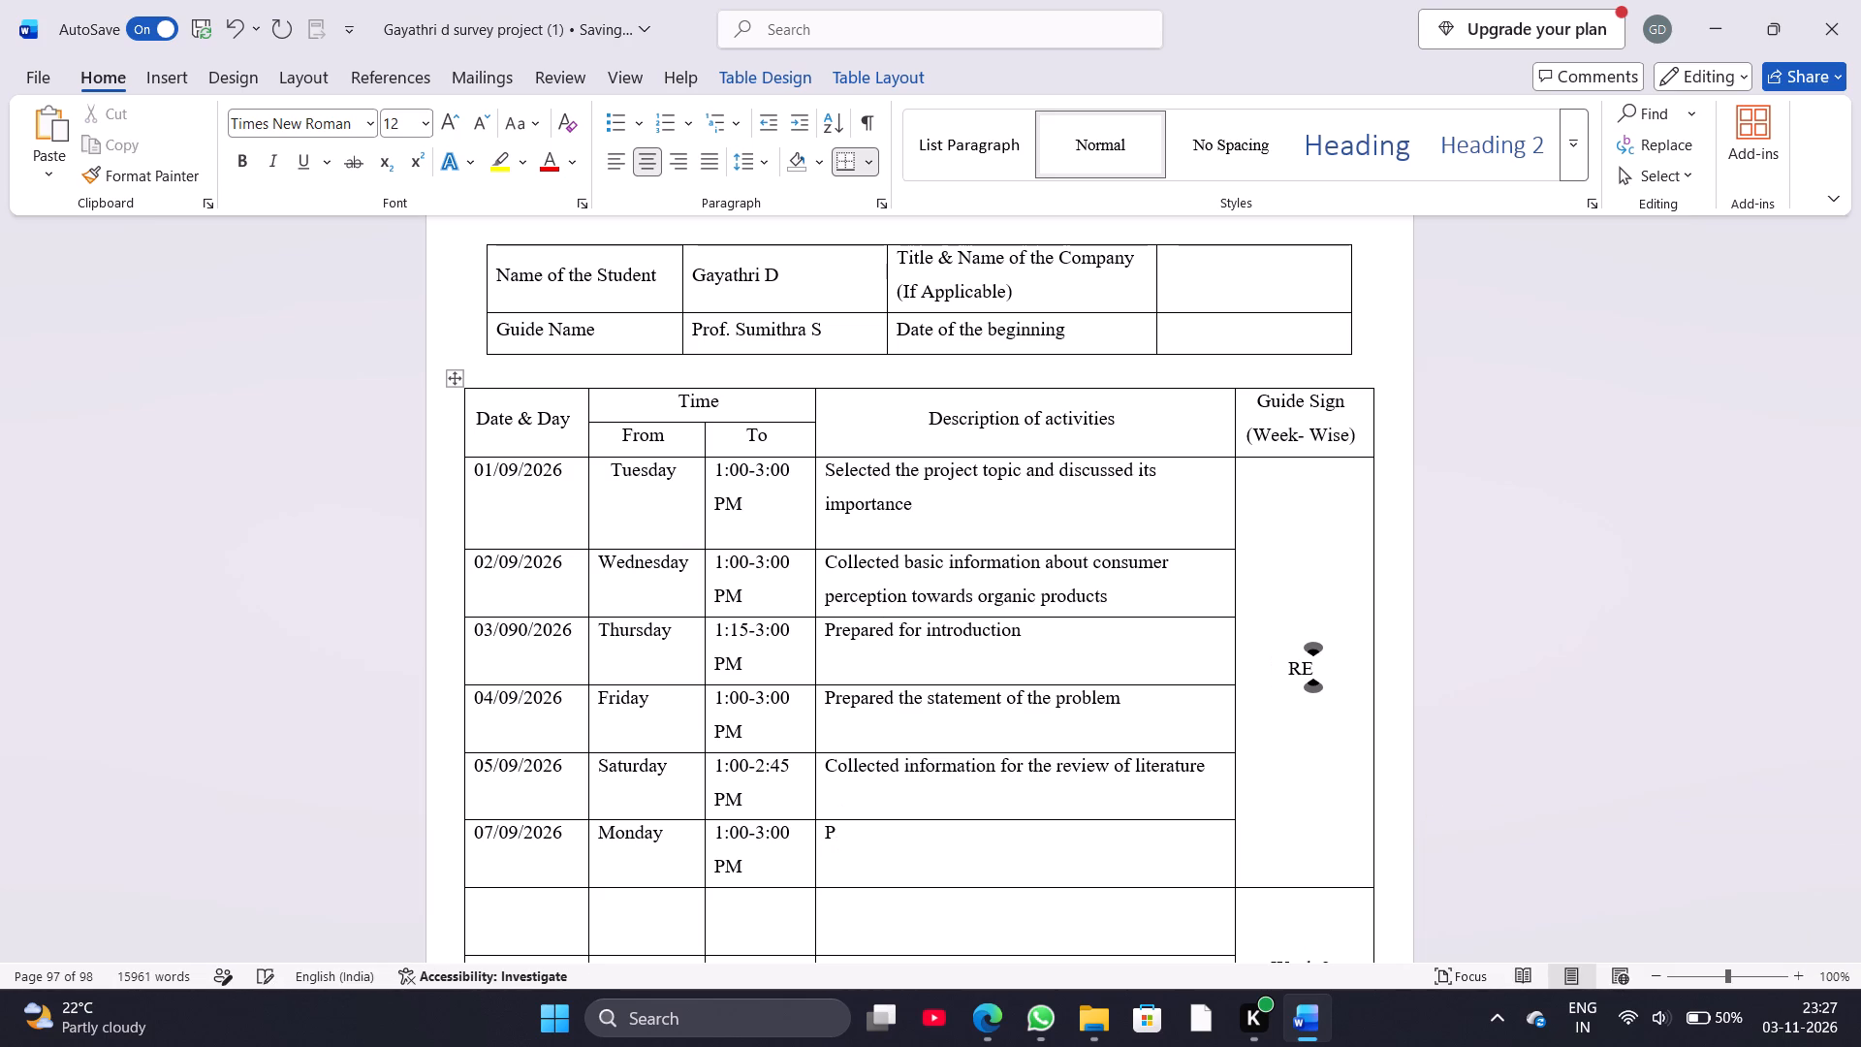
{"action": "key", "text": "ctrl+z"}
{"action": "key", "text": "ctrl+z"}
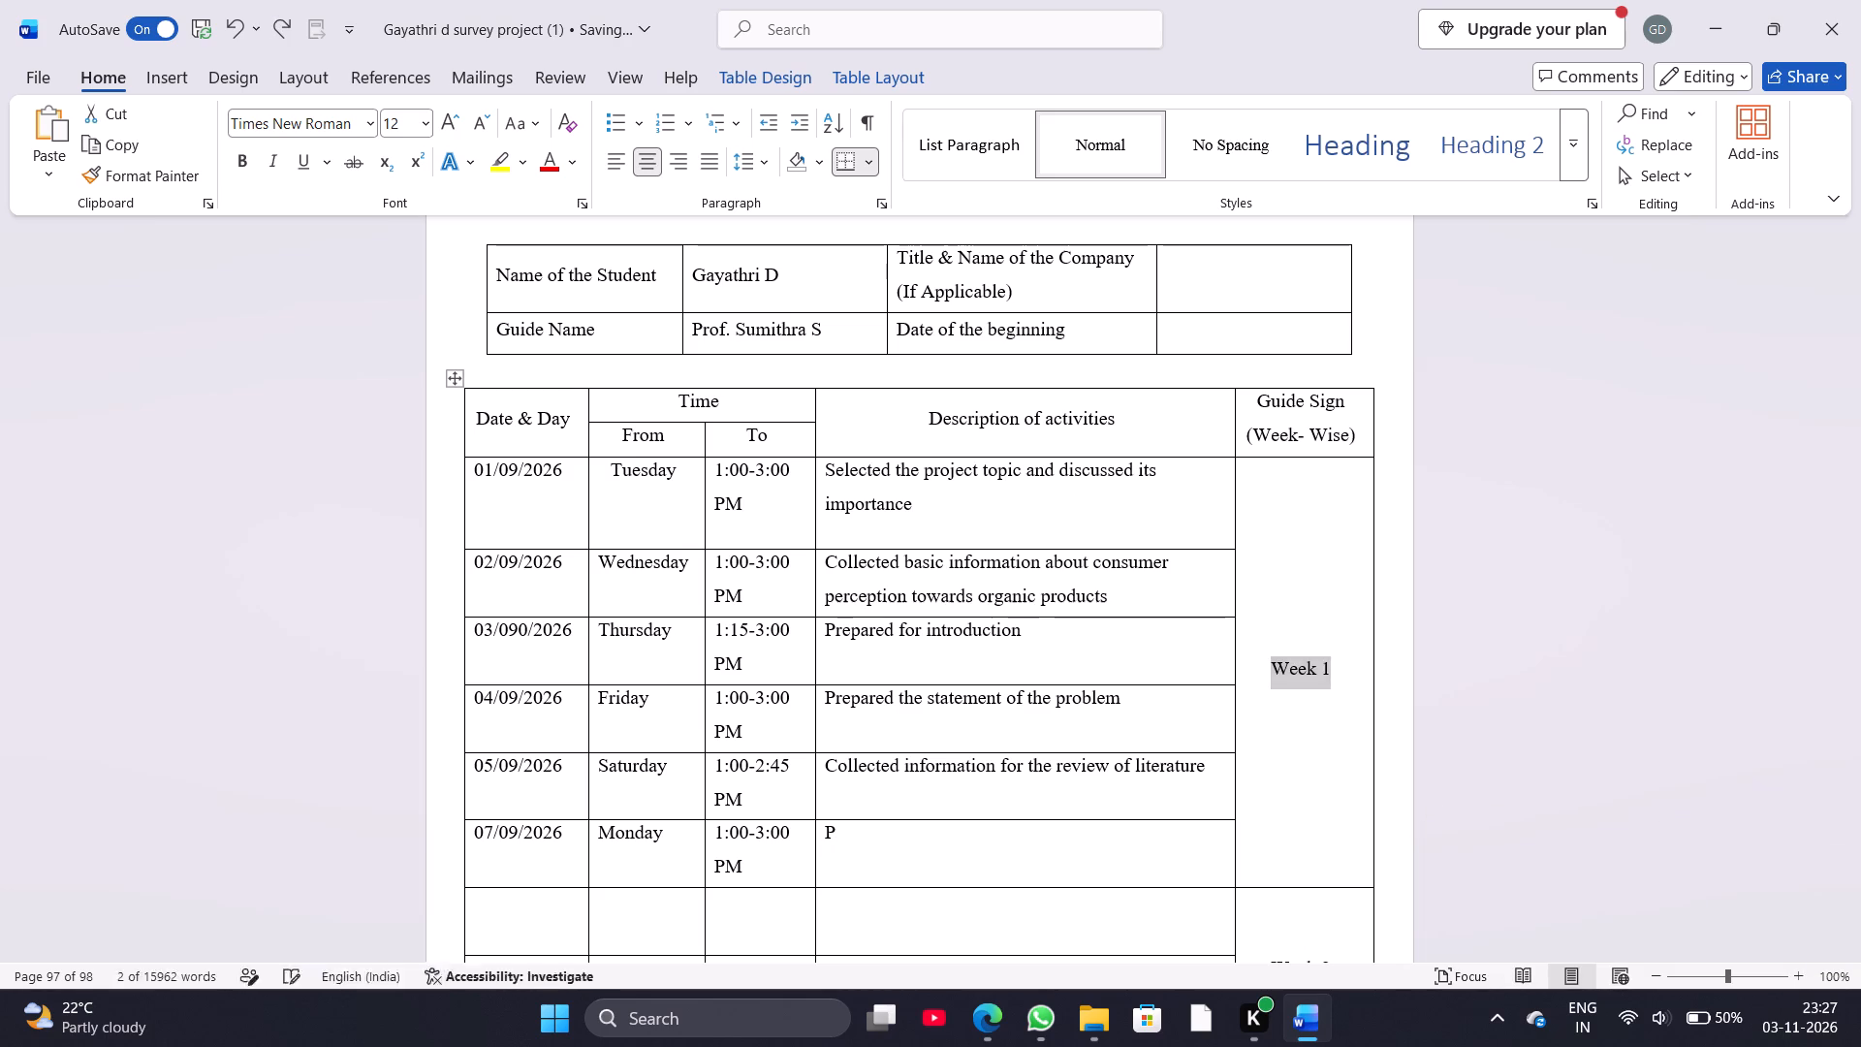
{"action": "key", "text": "BackSpace"}
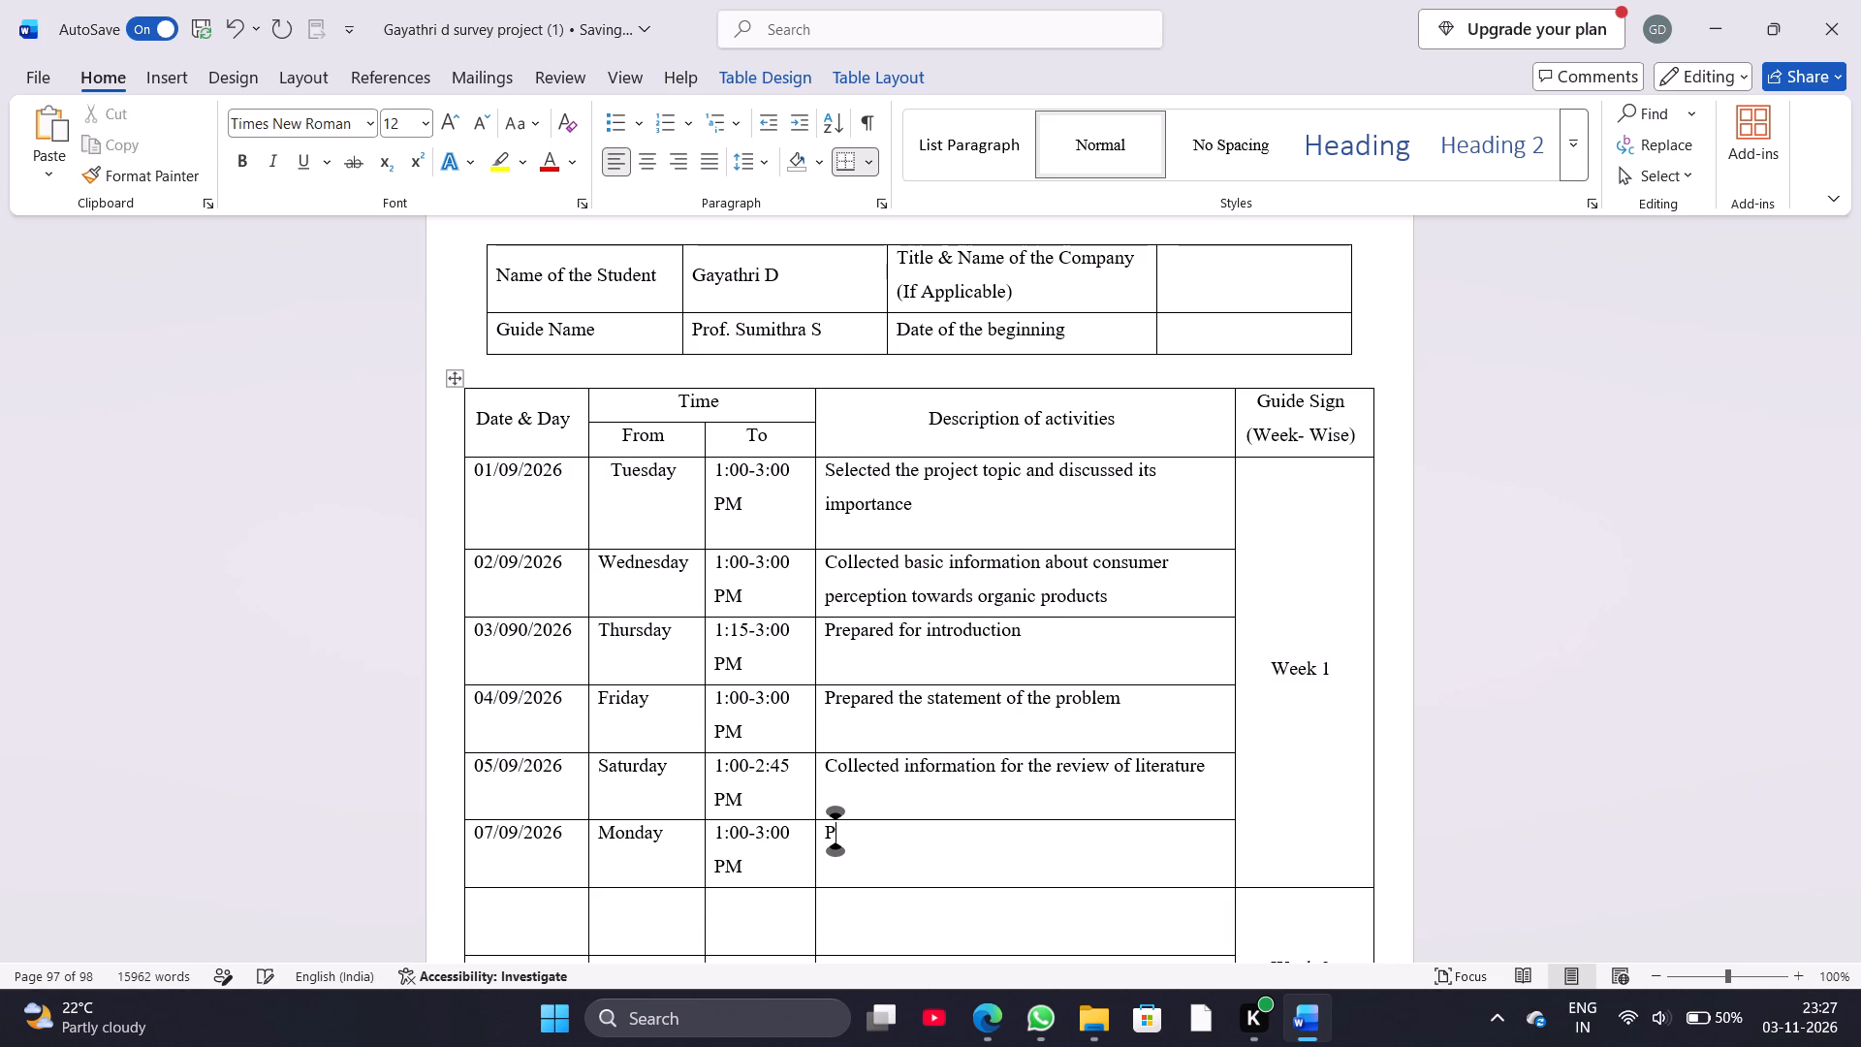
{"action": "type", "text": "repared for"}
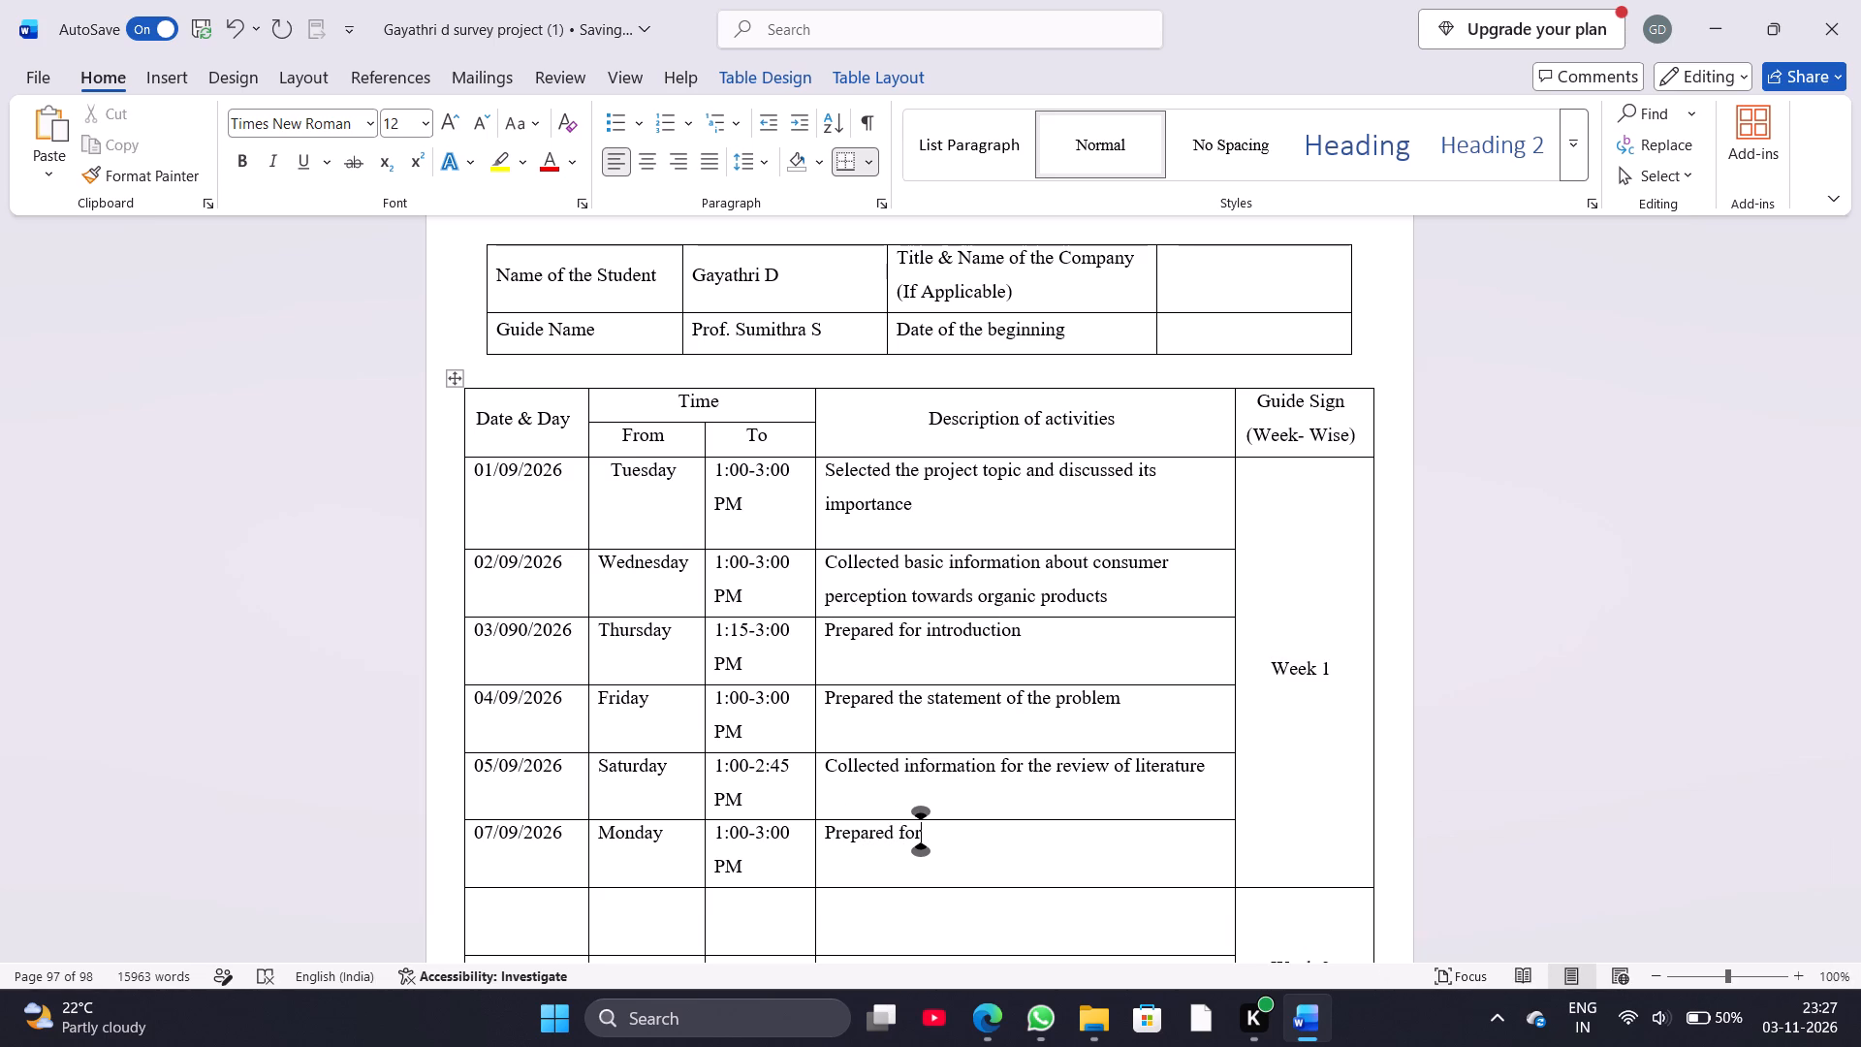
{"action": "key", "text": "BackSpace"}
{"action": "key", "text": "BackSpace"}
{"action": "key", "text": "BackSpace"}
{"action": "key", "text": "y"}
{"action": "key", "text": "BackSpace"}
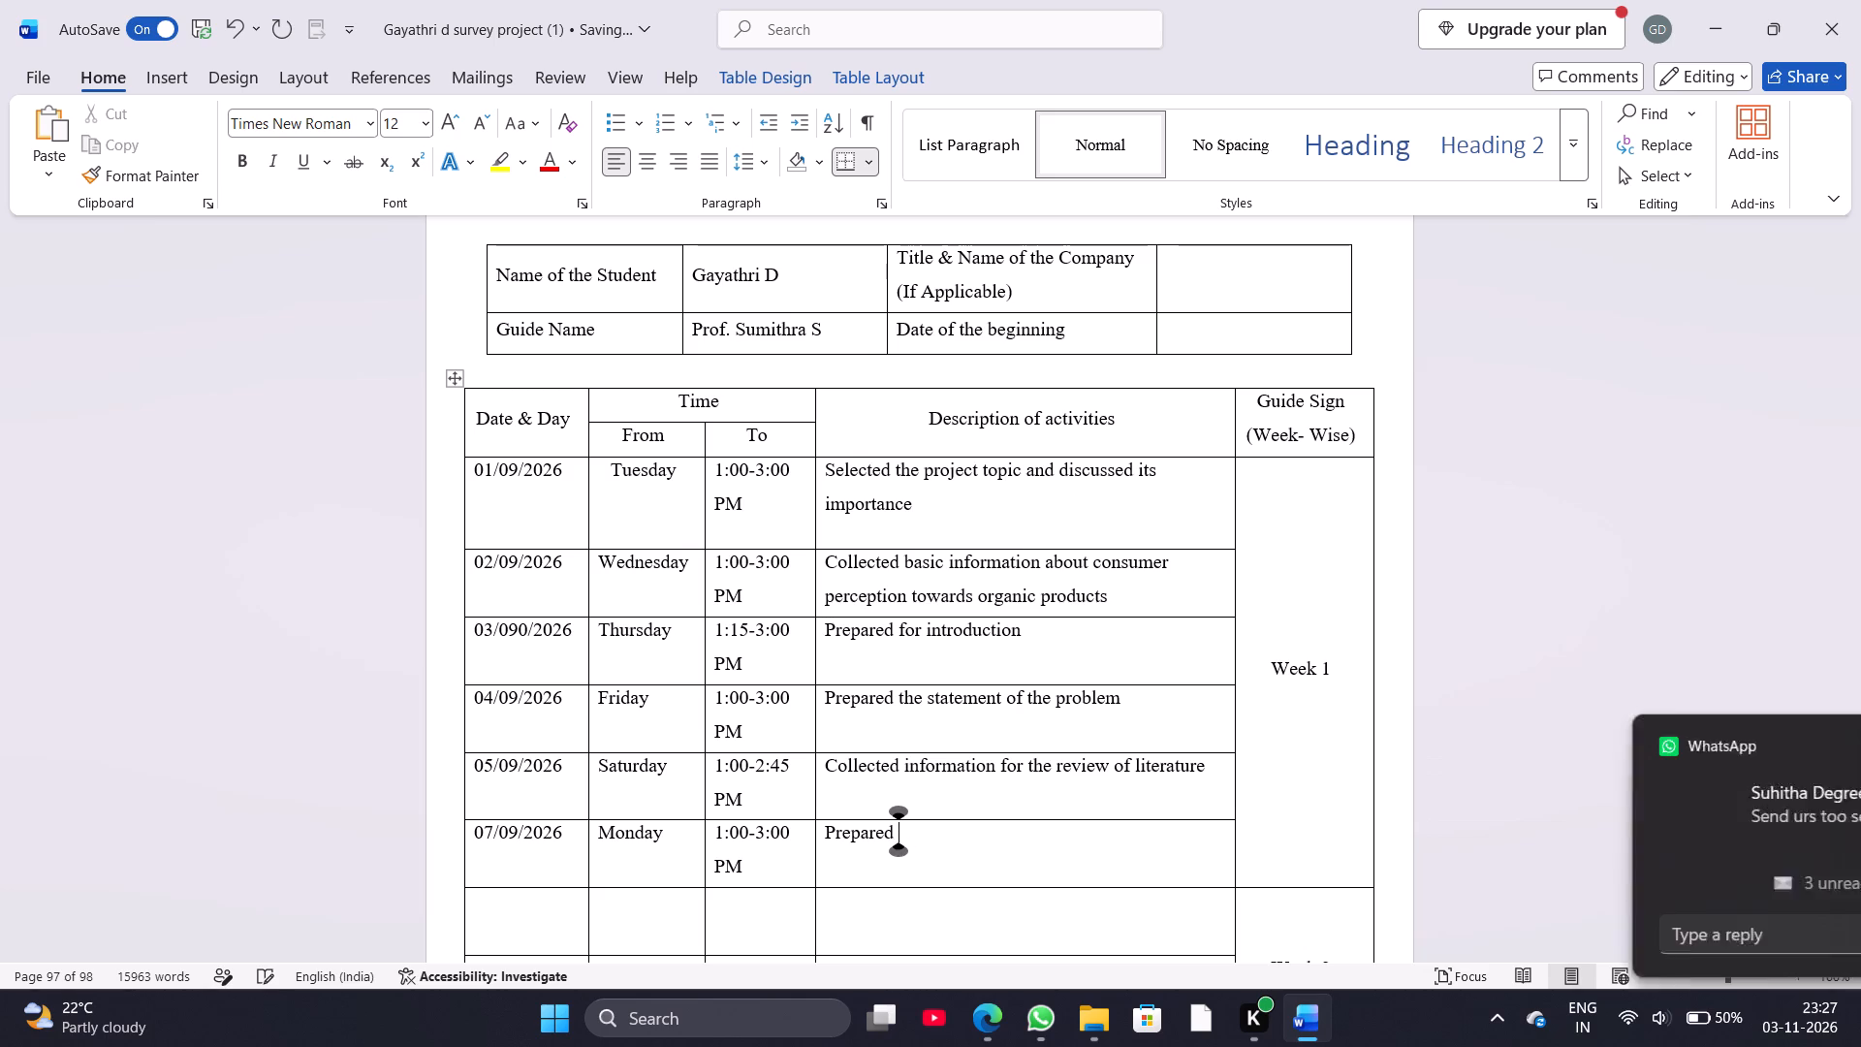
{"action": "type", "text": "the"}
{"action": "key", "text": "space"}
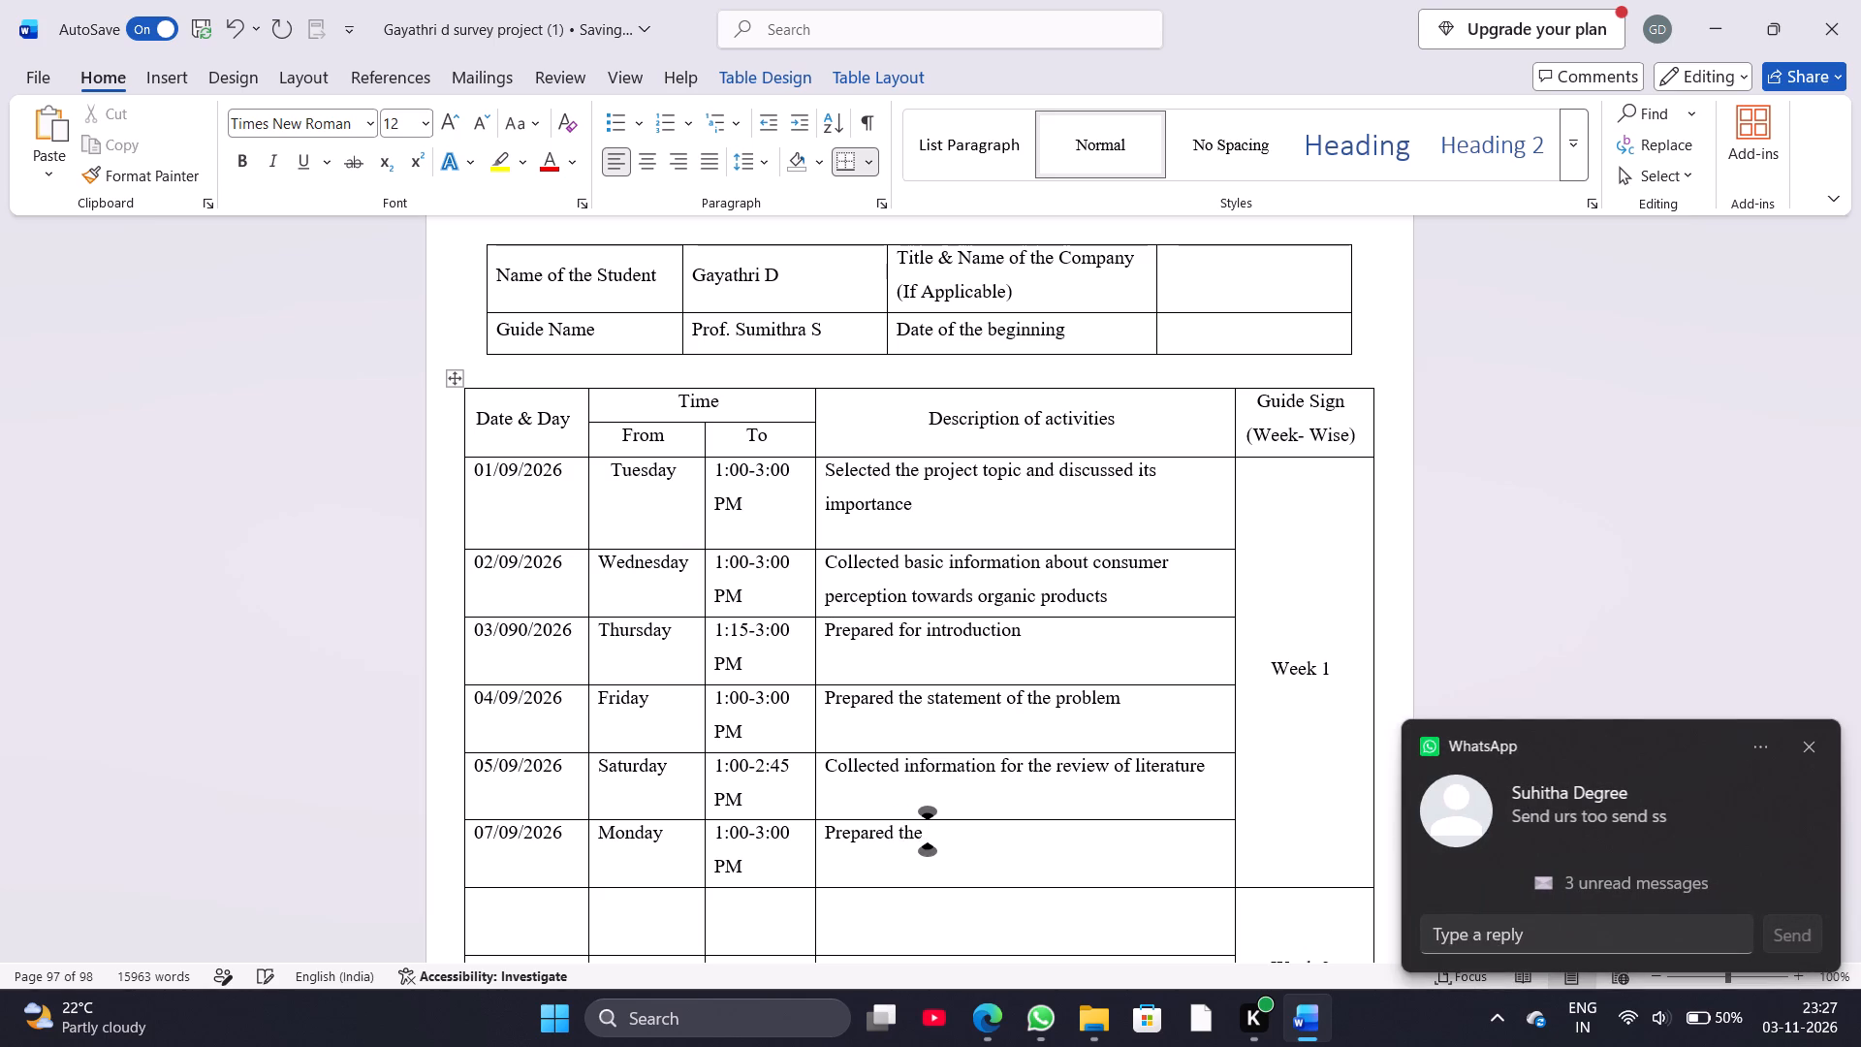
{"action": "type", "text": "scope"}
{"action": "key", "text": "space"}
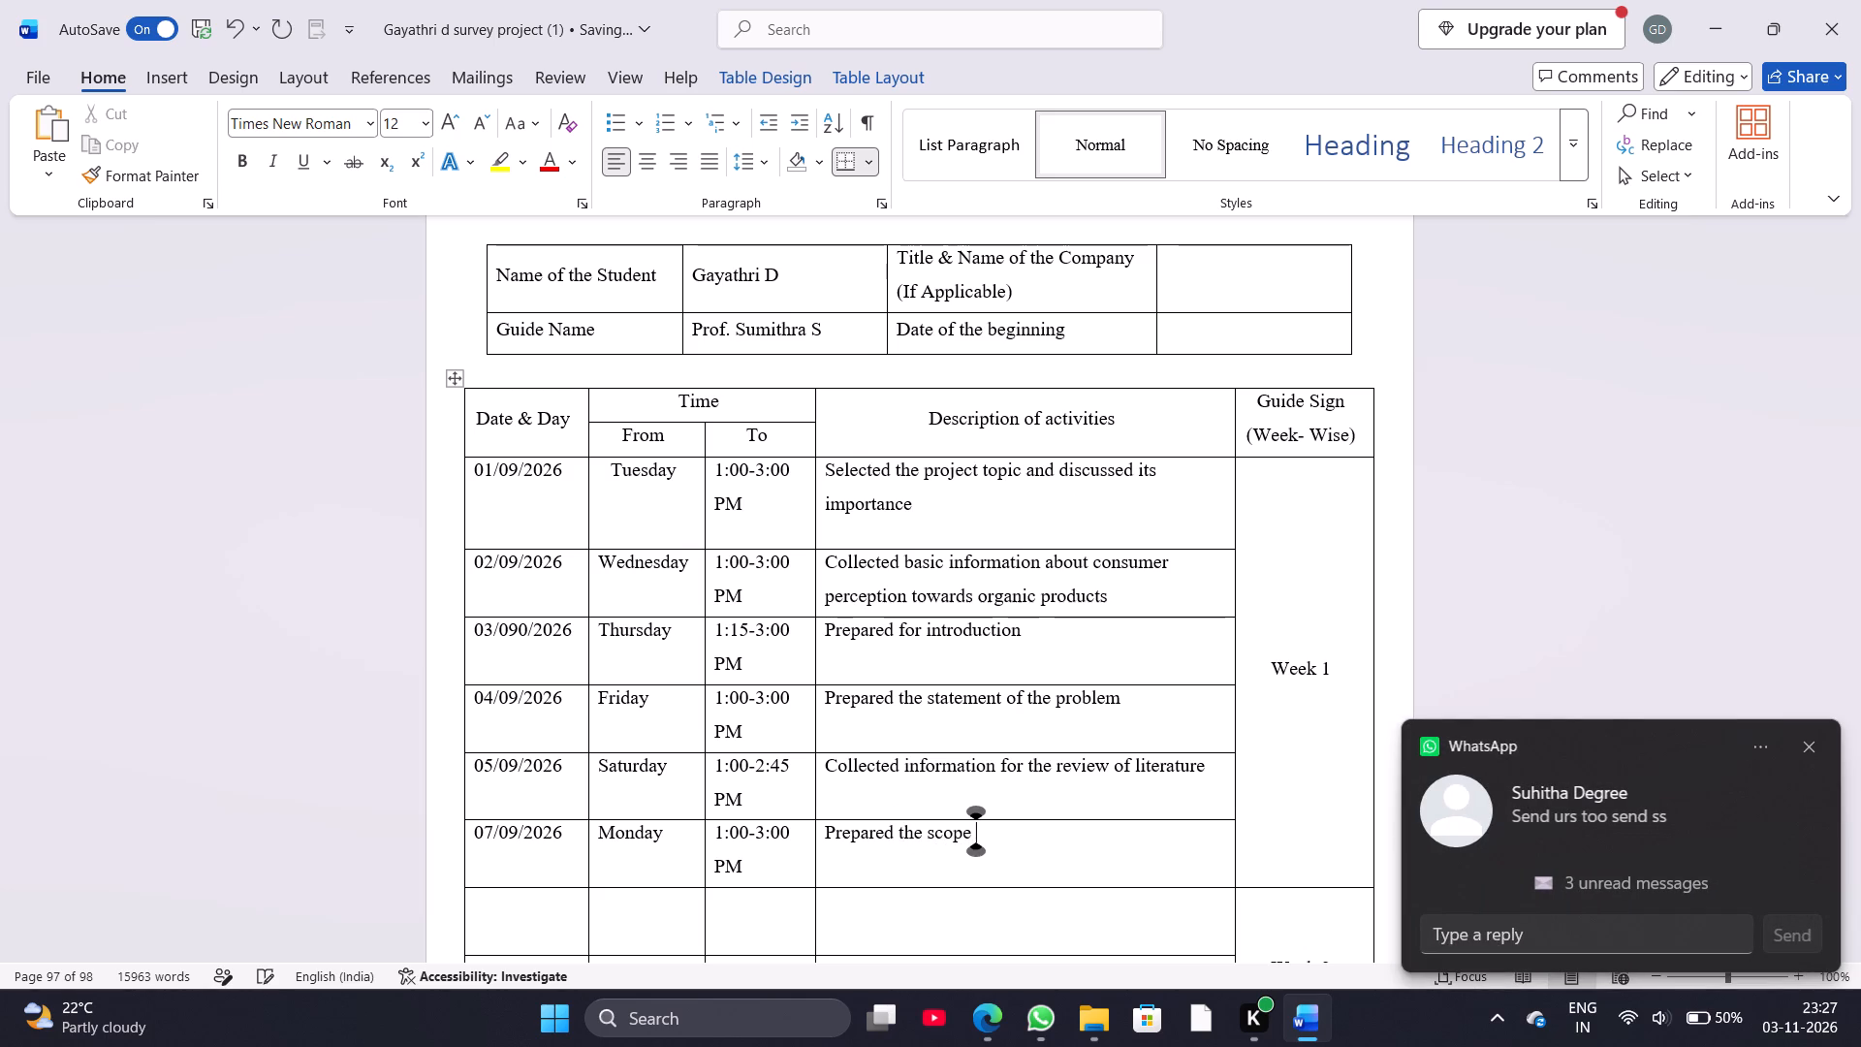
{"action": "type", "text": "and limi"}
{"action": "key", "text": "n"}
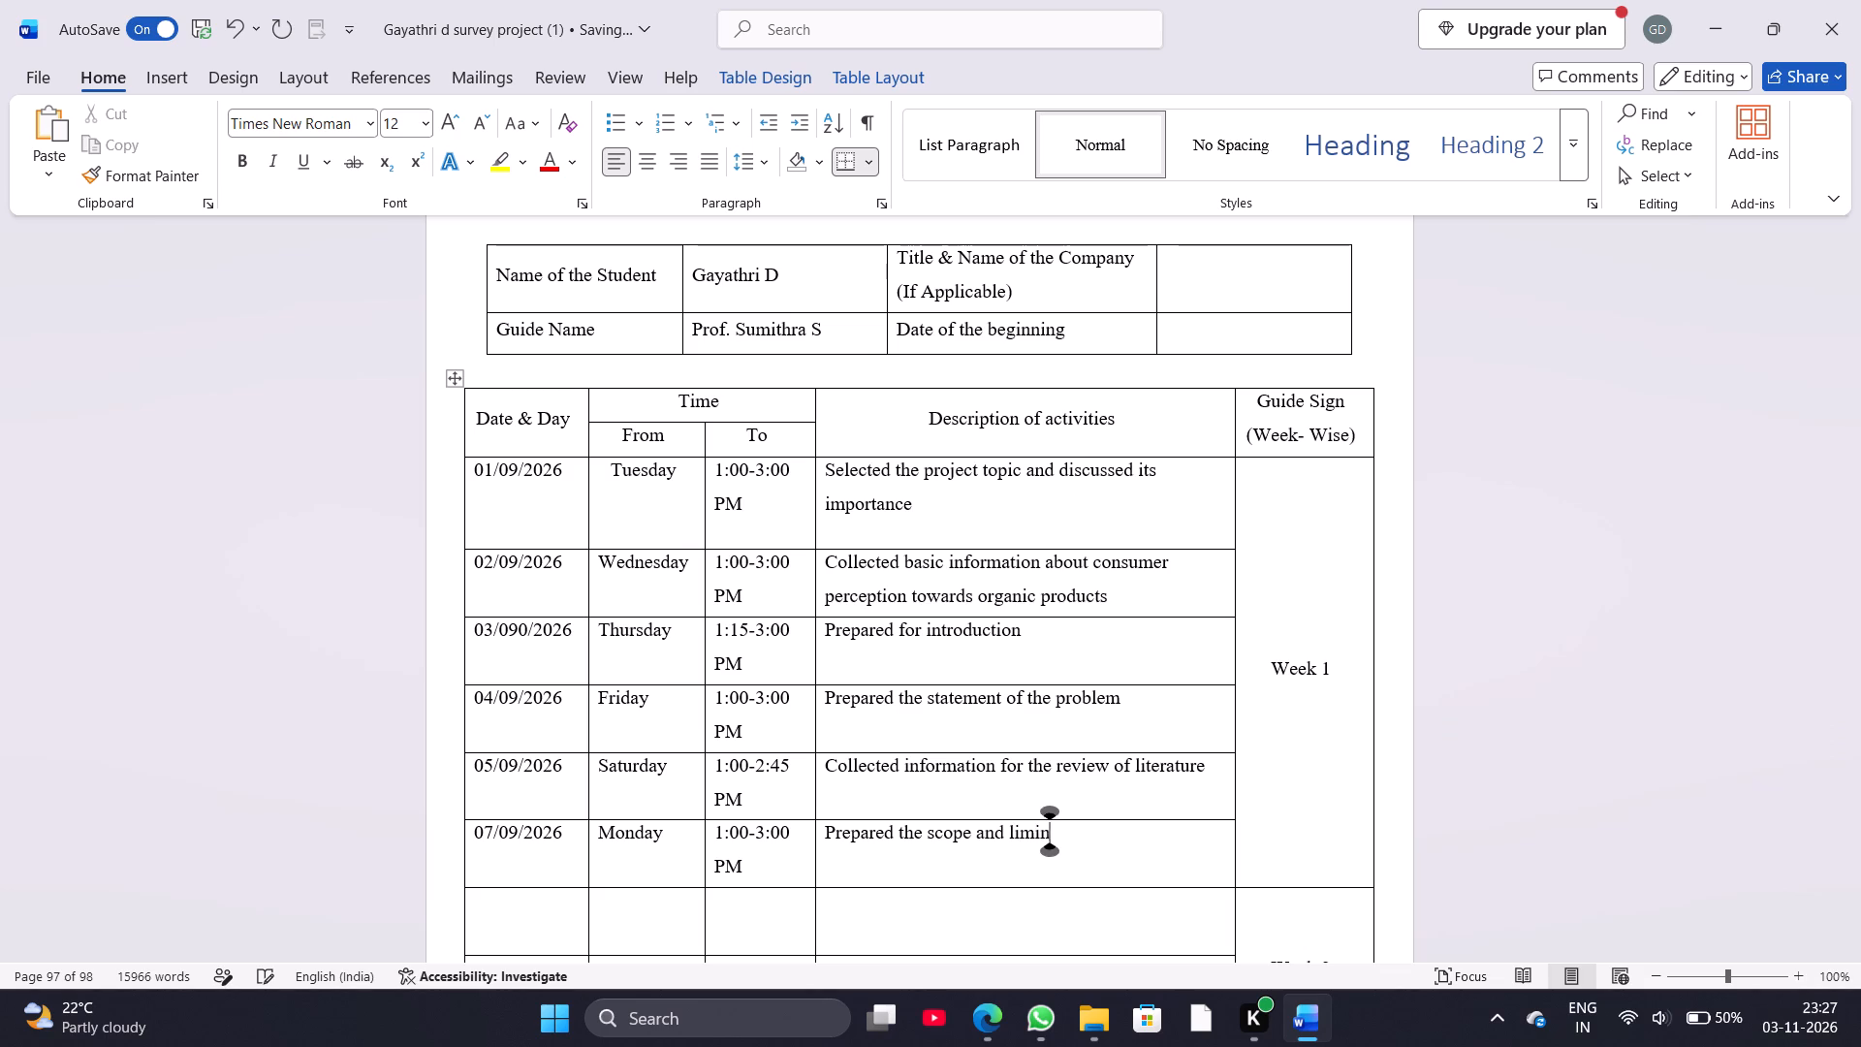
{"action": "key", "text": "BackSpace"}
{"action": "type", "text": "tato"}
{"action": "key", "text": "BackSpace"}
{"action": "type", "text": "ions"}
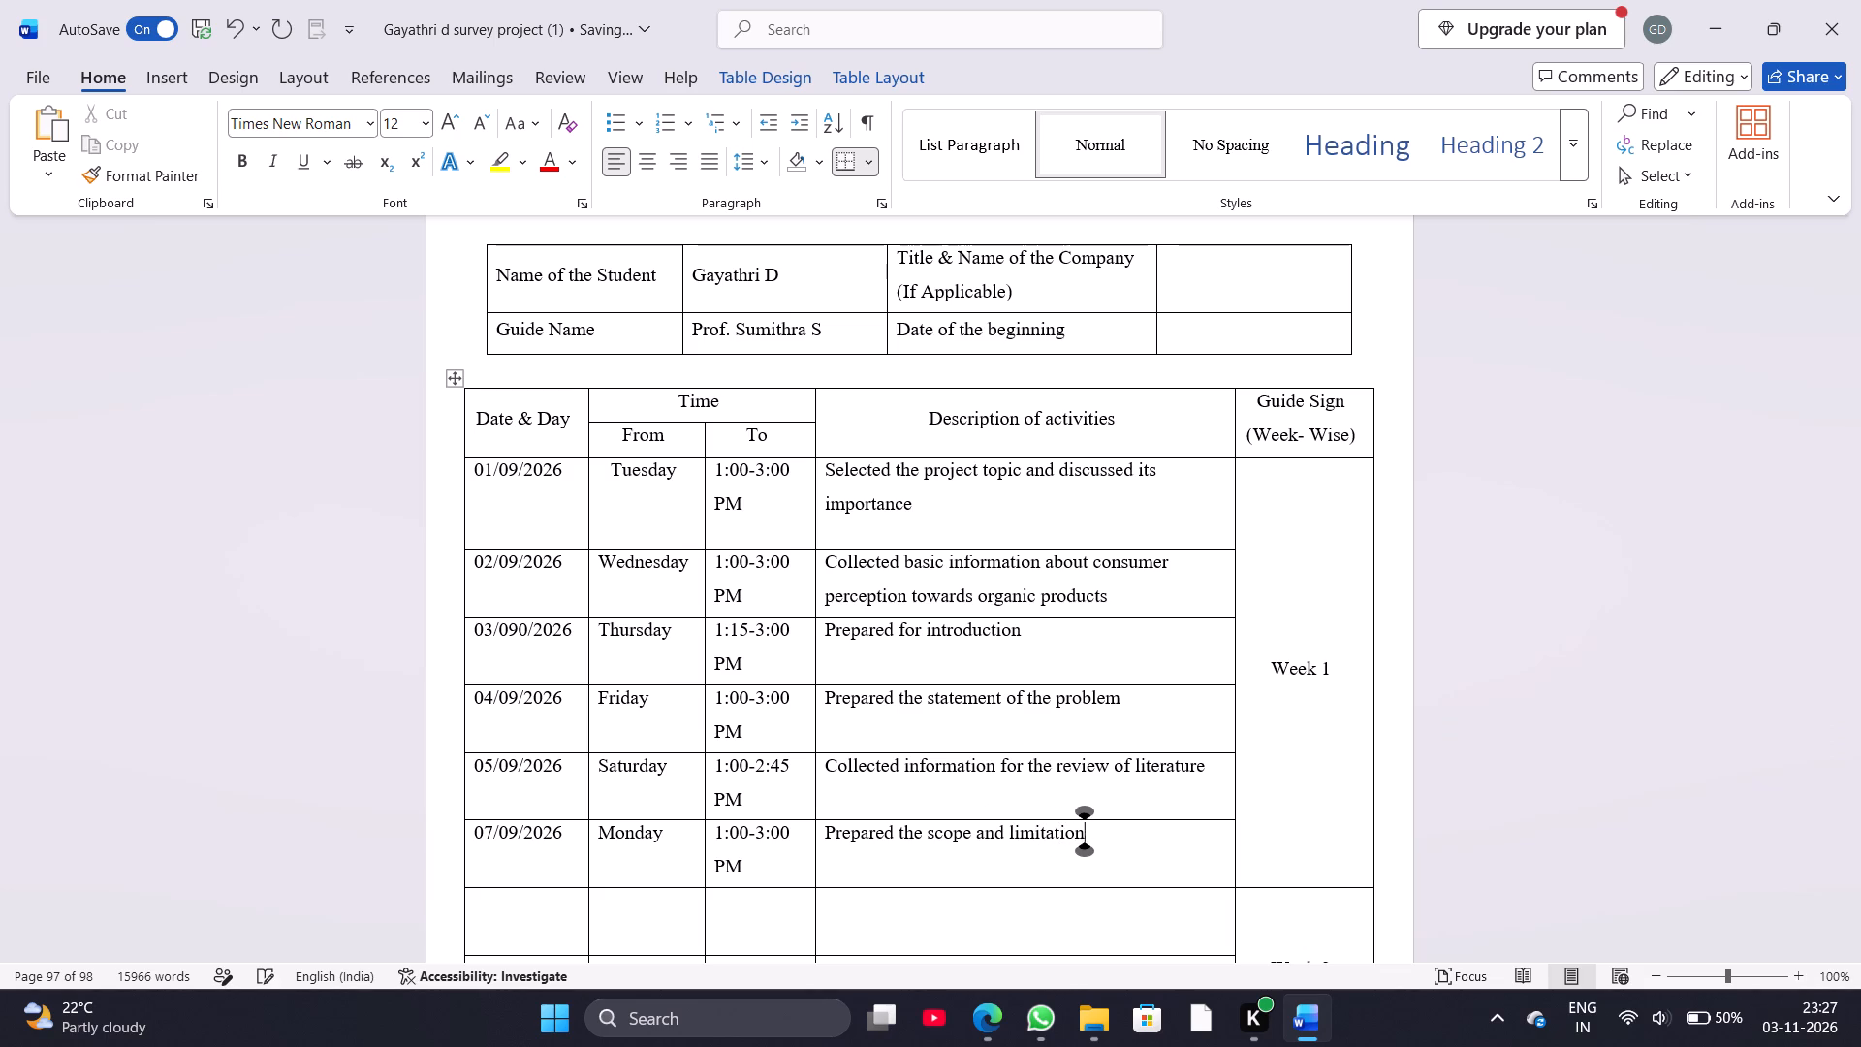
{"action": "key", "text": "space"}
{"action": "type", "text": "of the study"}
{"action": "key", "text": "space"}
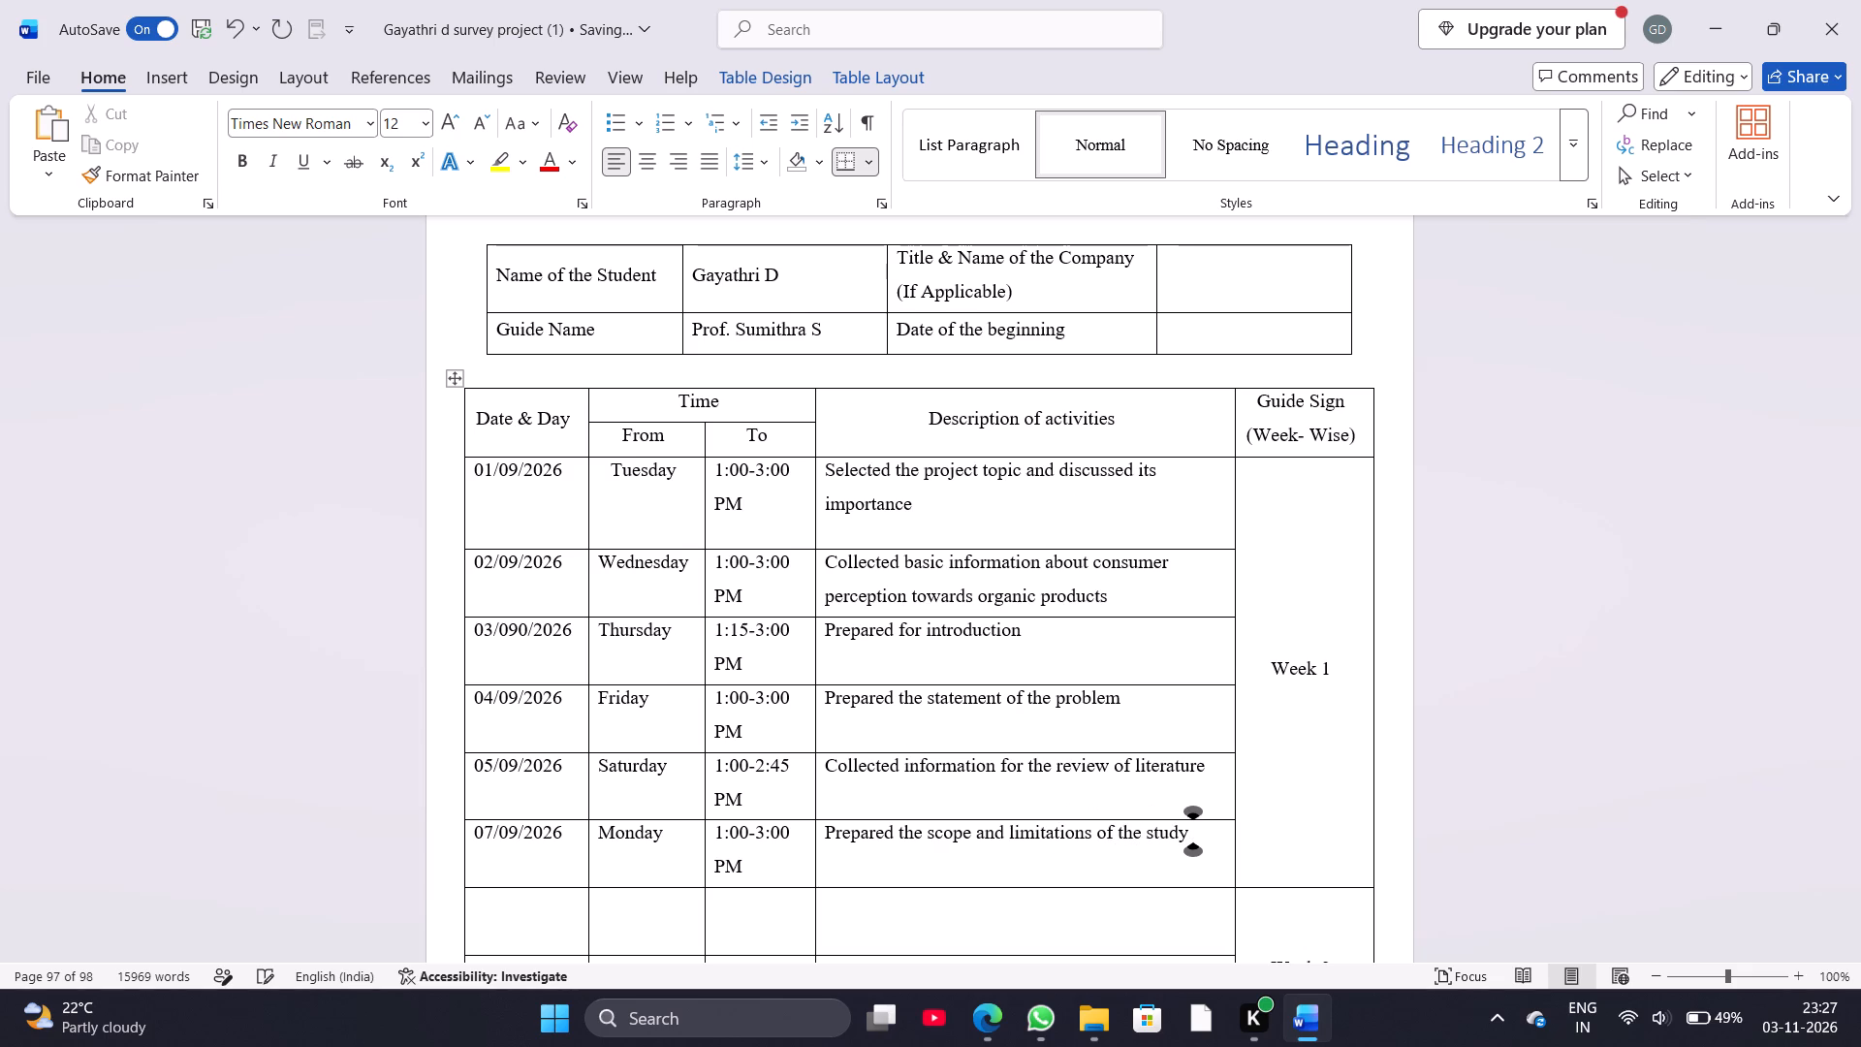
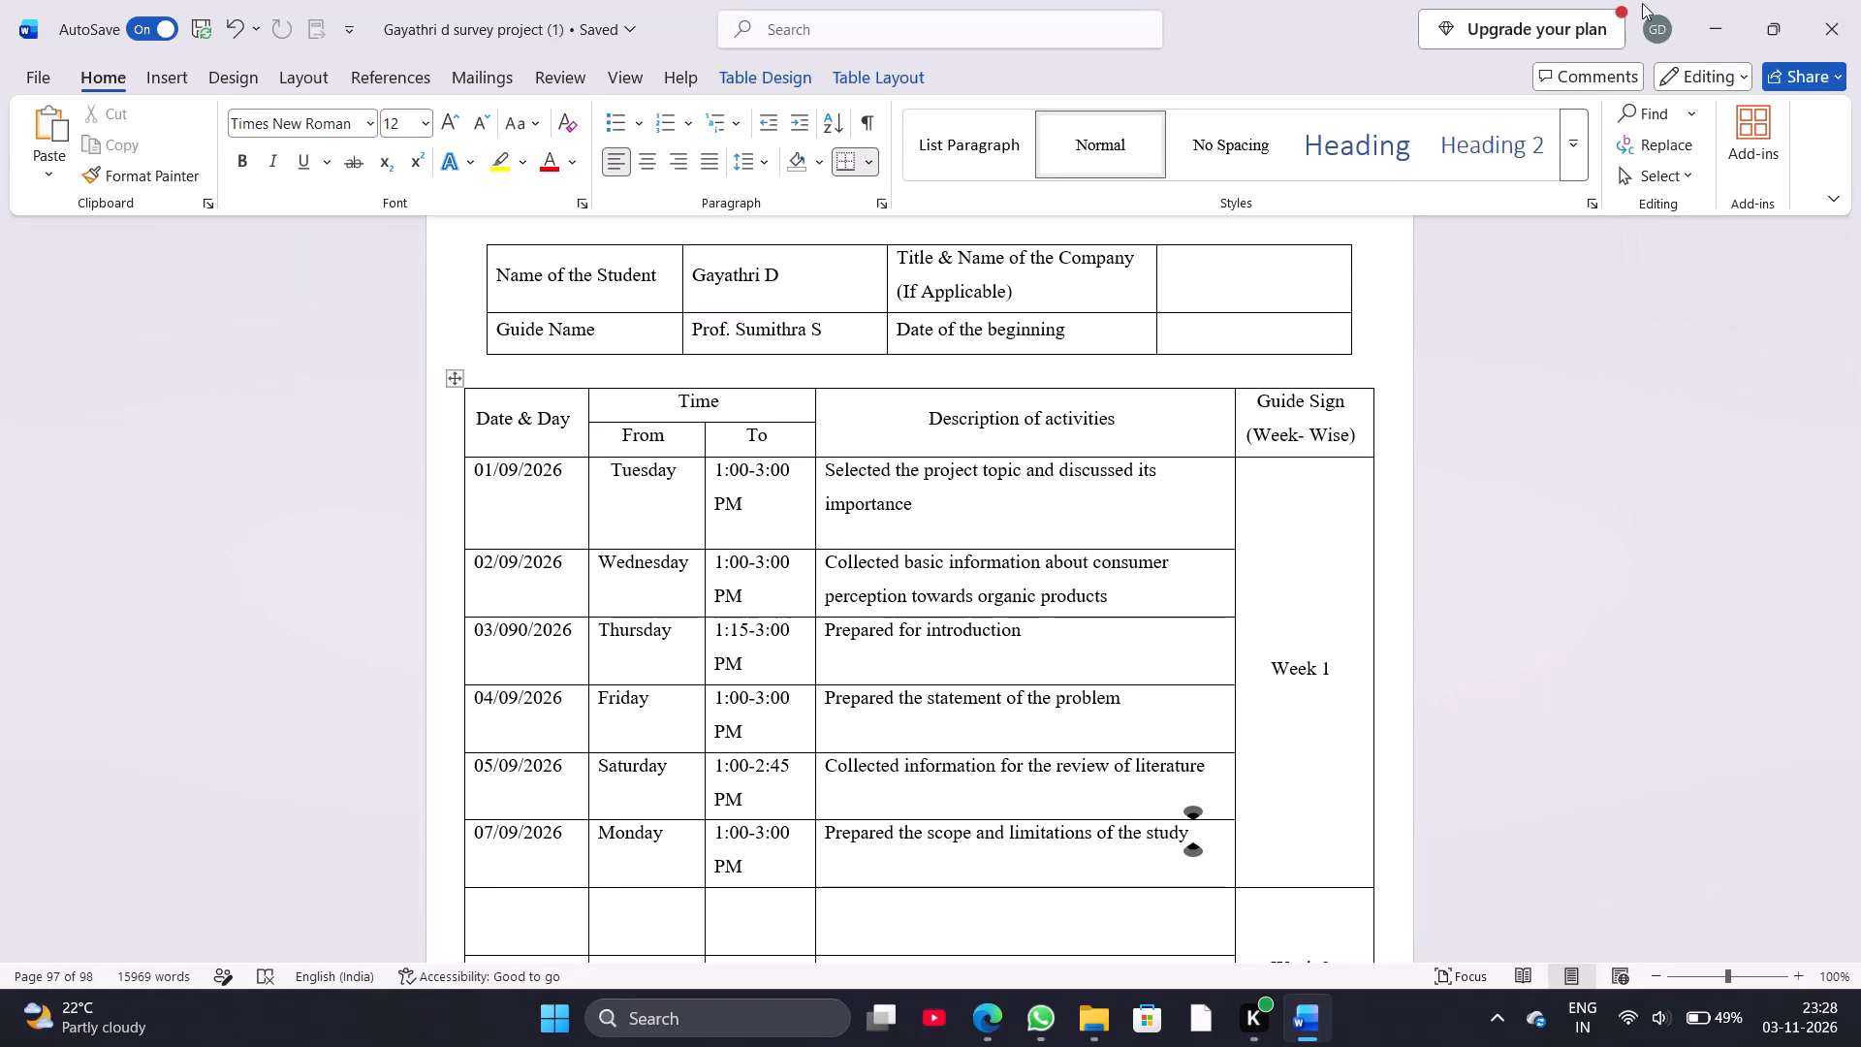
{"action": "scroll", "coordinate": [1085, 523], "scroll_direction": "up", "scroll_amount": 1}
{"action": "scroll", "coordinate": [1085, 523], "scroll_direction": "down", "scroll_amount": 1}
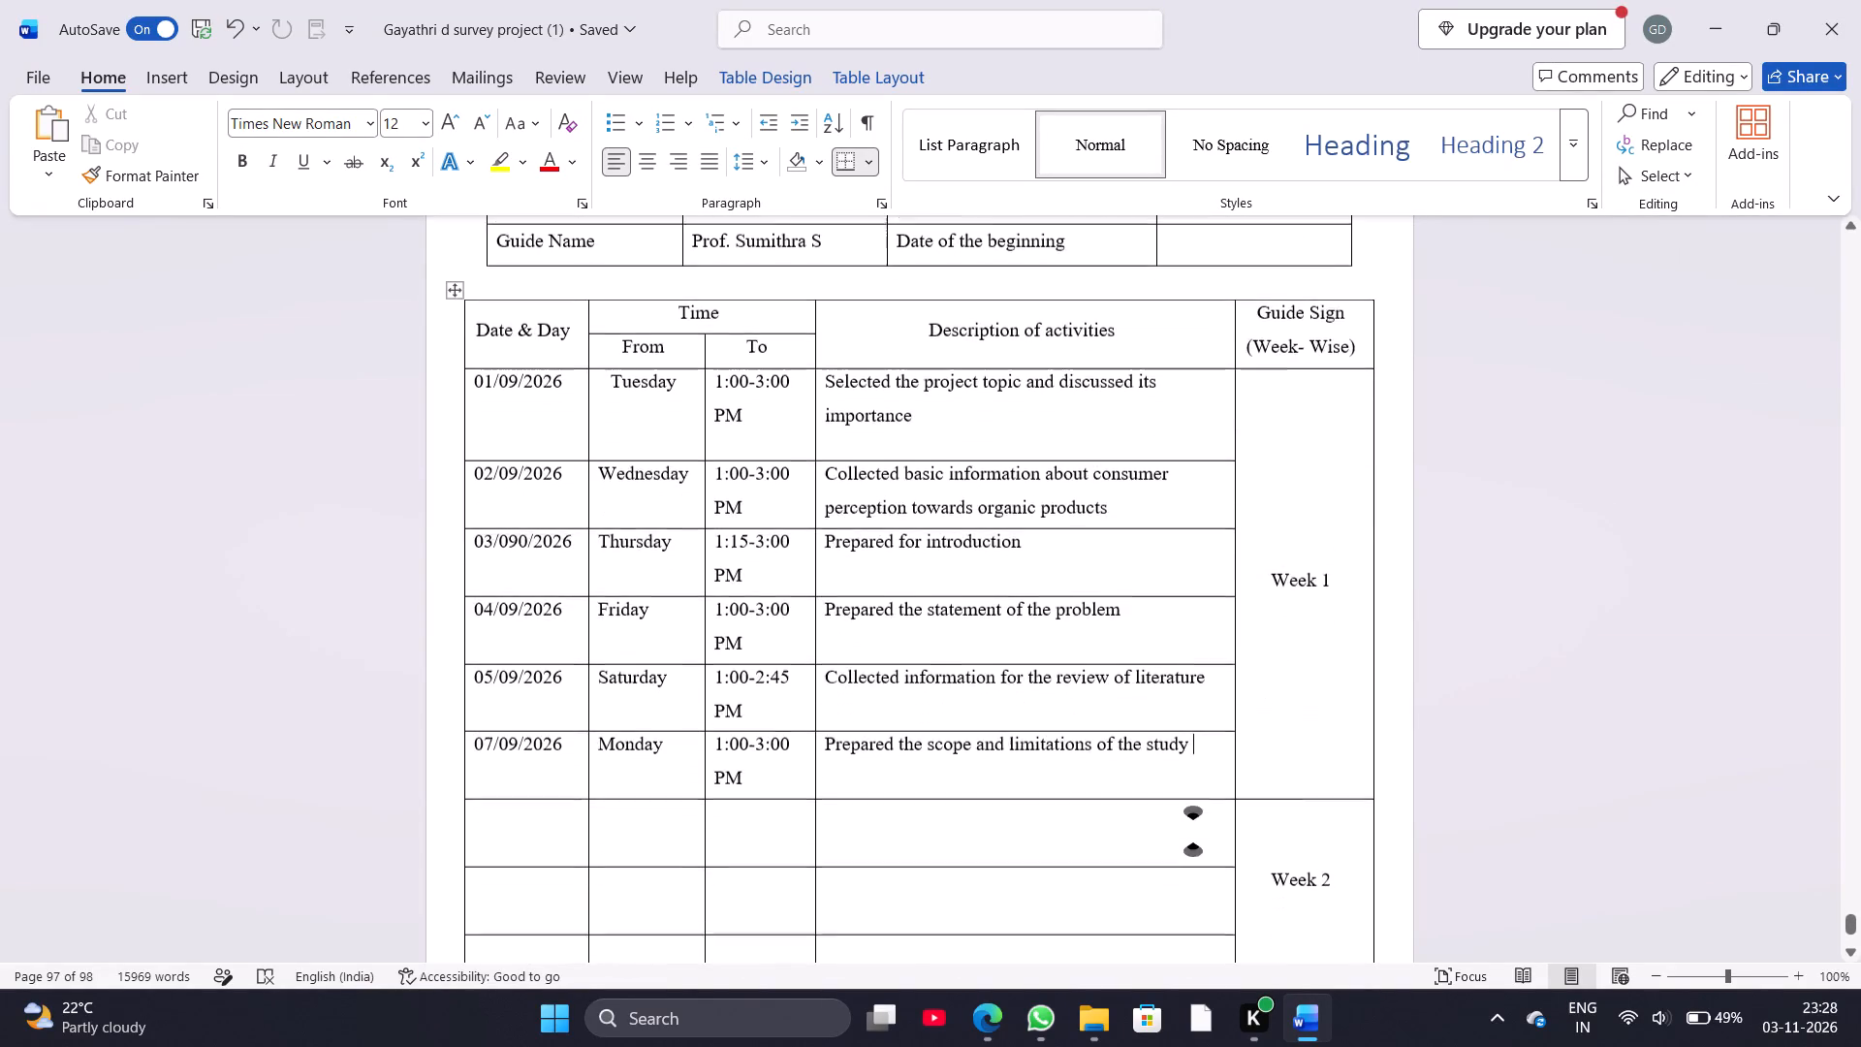
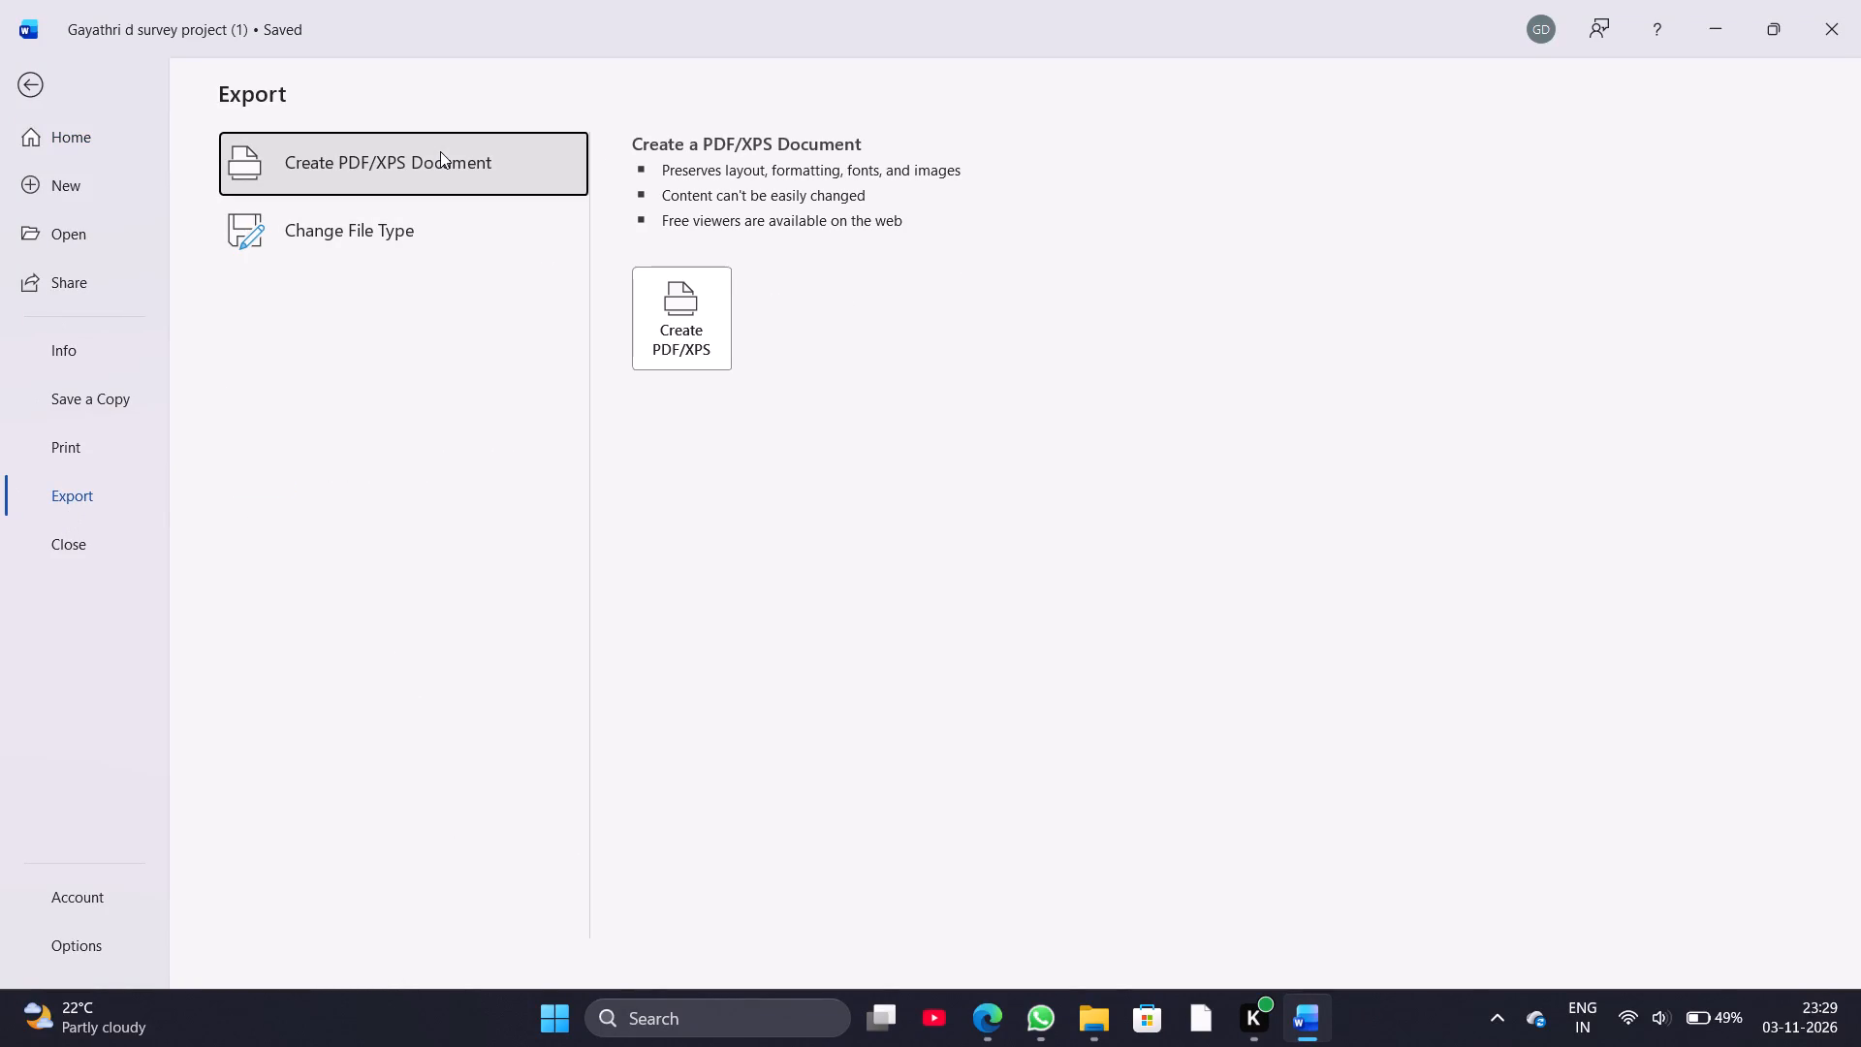
Publish the survey report as a minimum-size PDF in the Documents folder, keeping the suggested file name.
{"action": "left_click", "coordinate": [440, 151]}
{"action": "left_click", "coordinate": [340, 158]}
{"action": "double_click", "coordinate": [383, 156]}
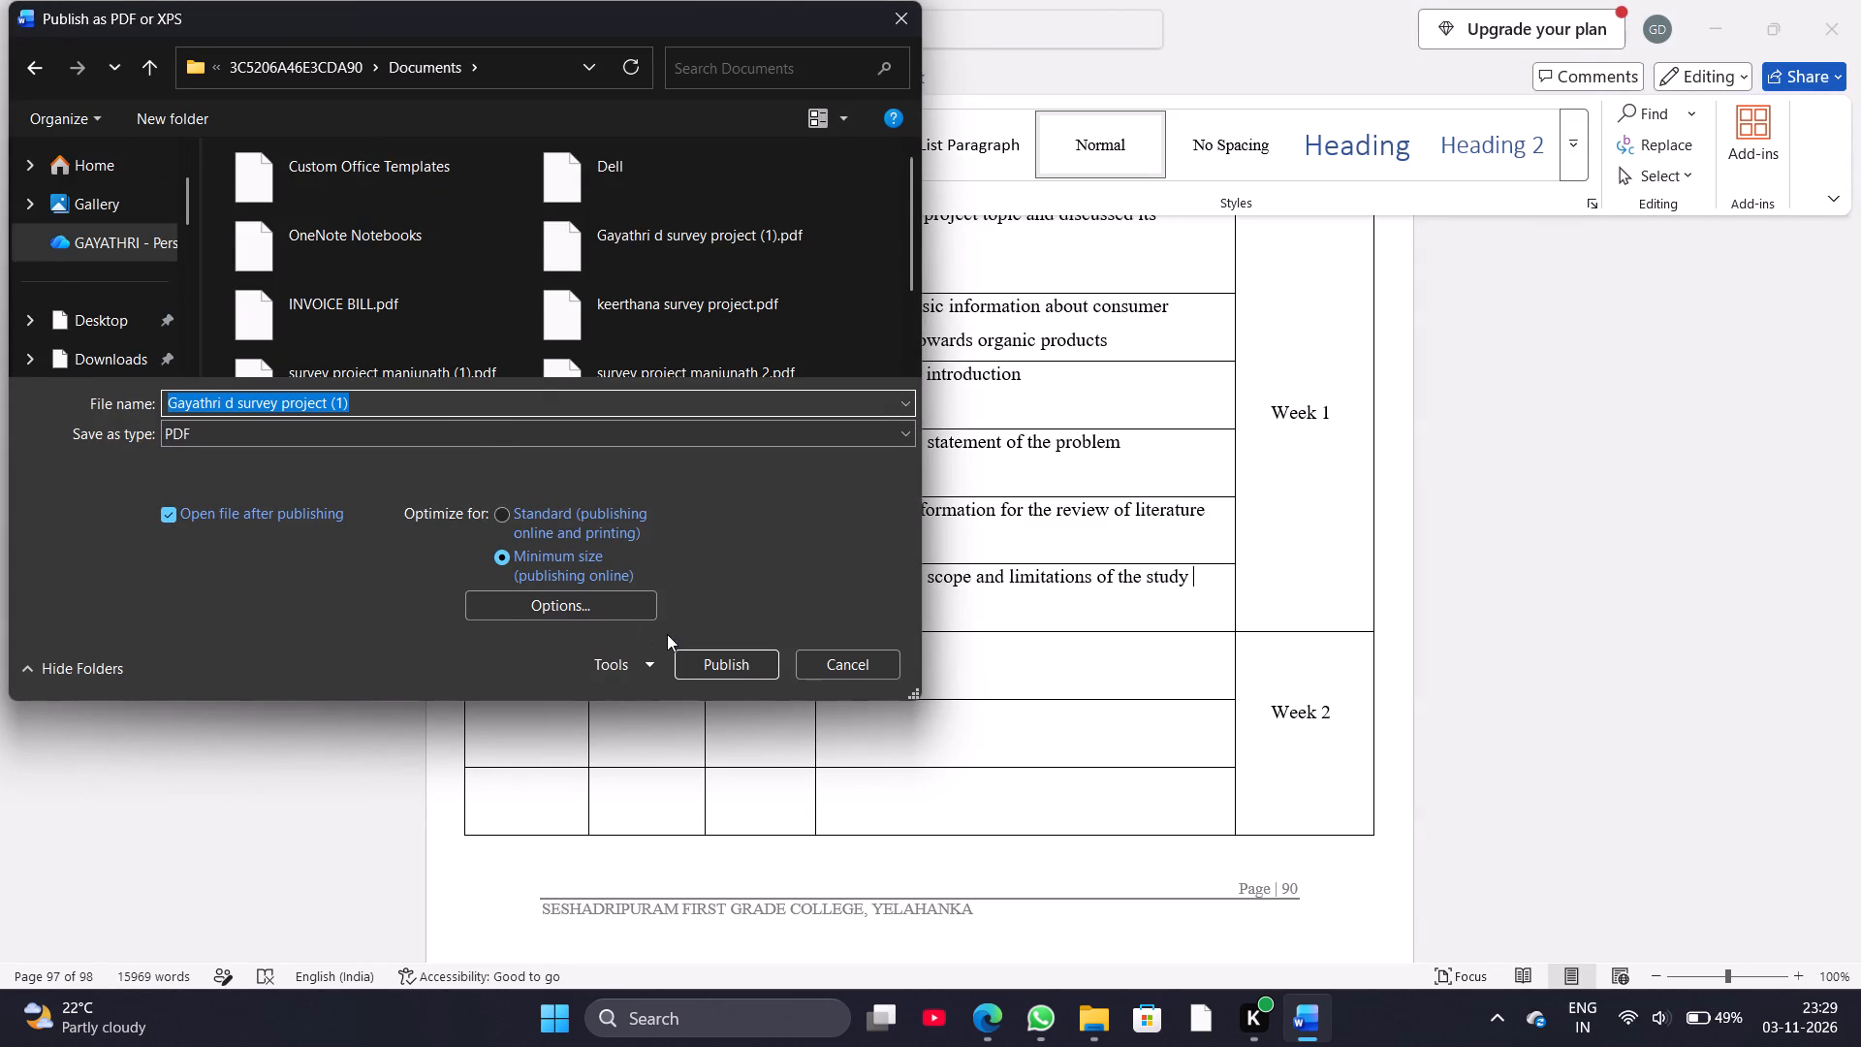
{"action": "left_click", "coordinate": [713, 674]}
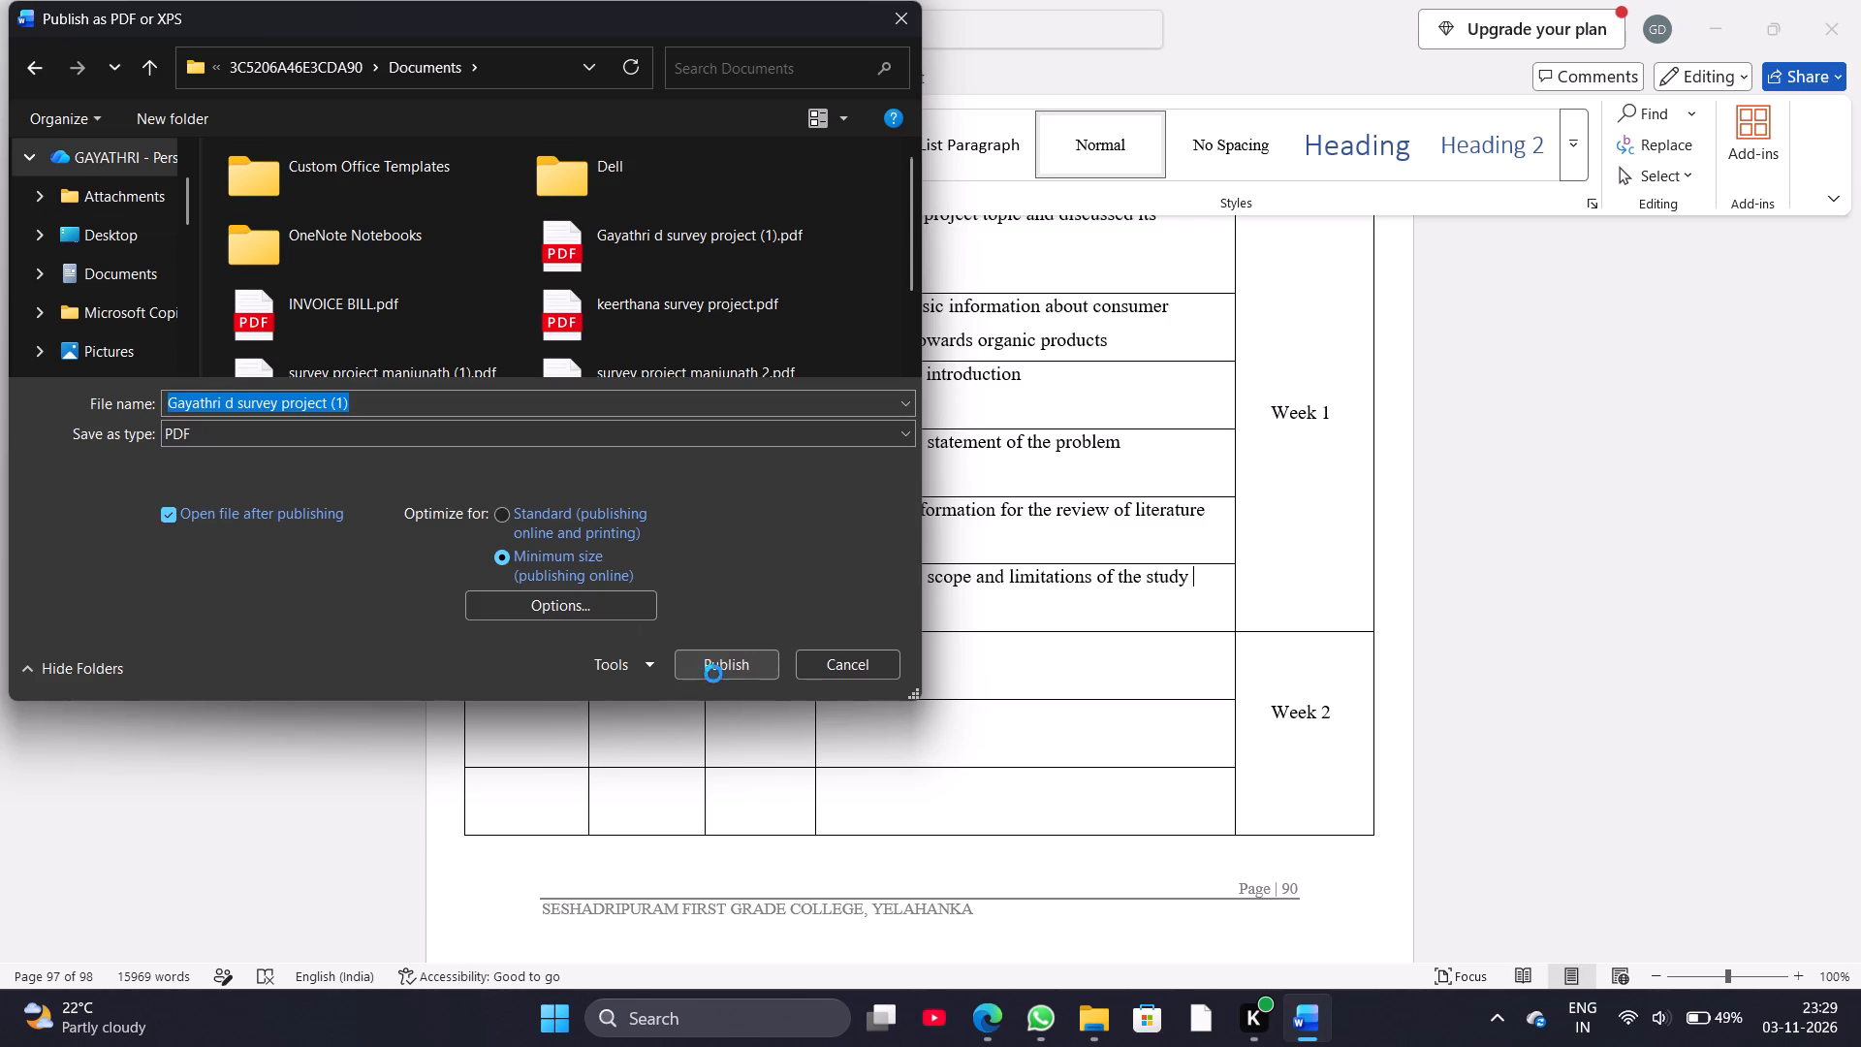
Replace the existing survey project PDF of the same name in the Documents folder with the newly published version.
{"action": "left_click", "coordinate": [991, 500]}
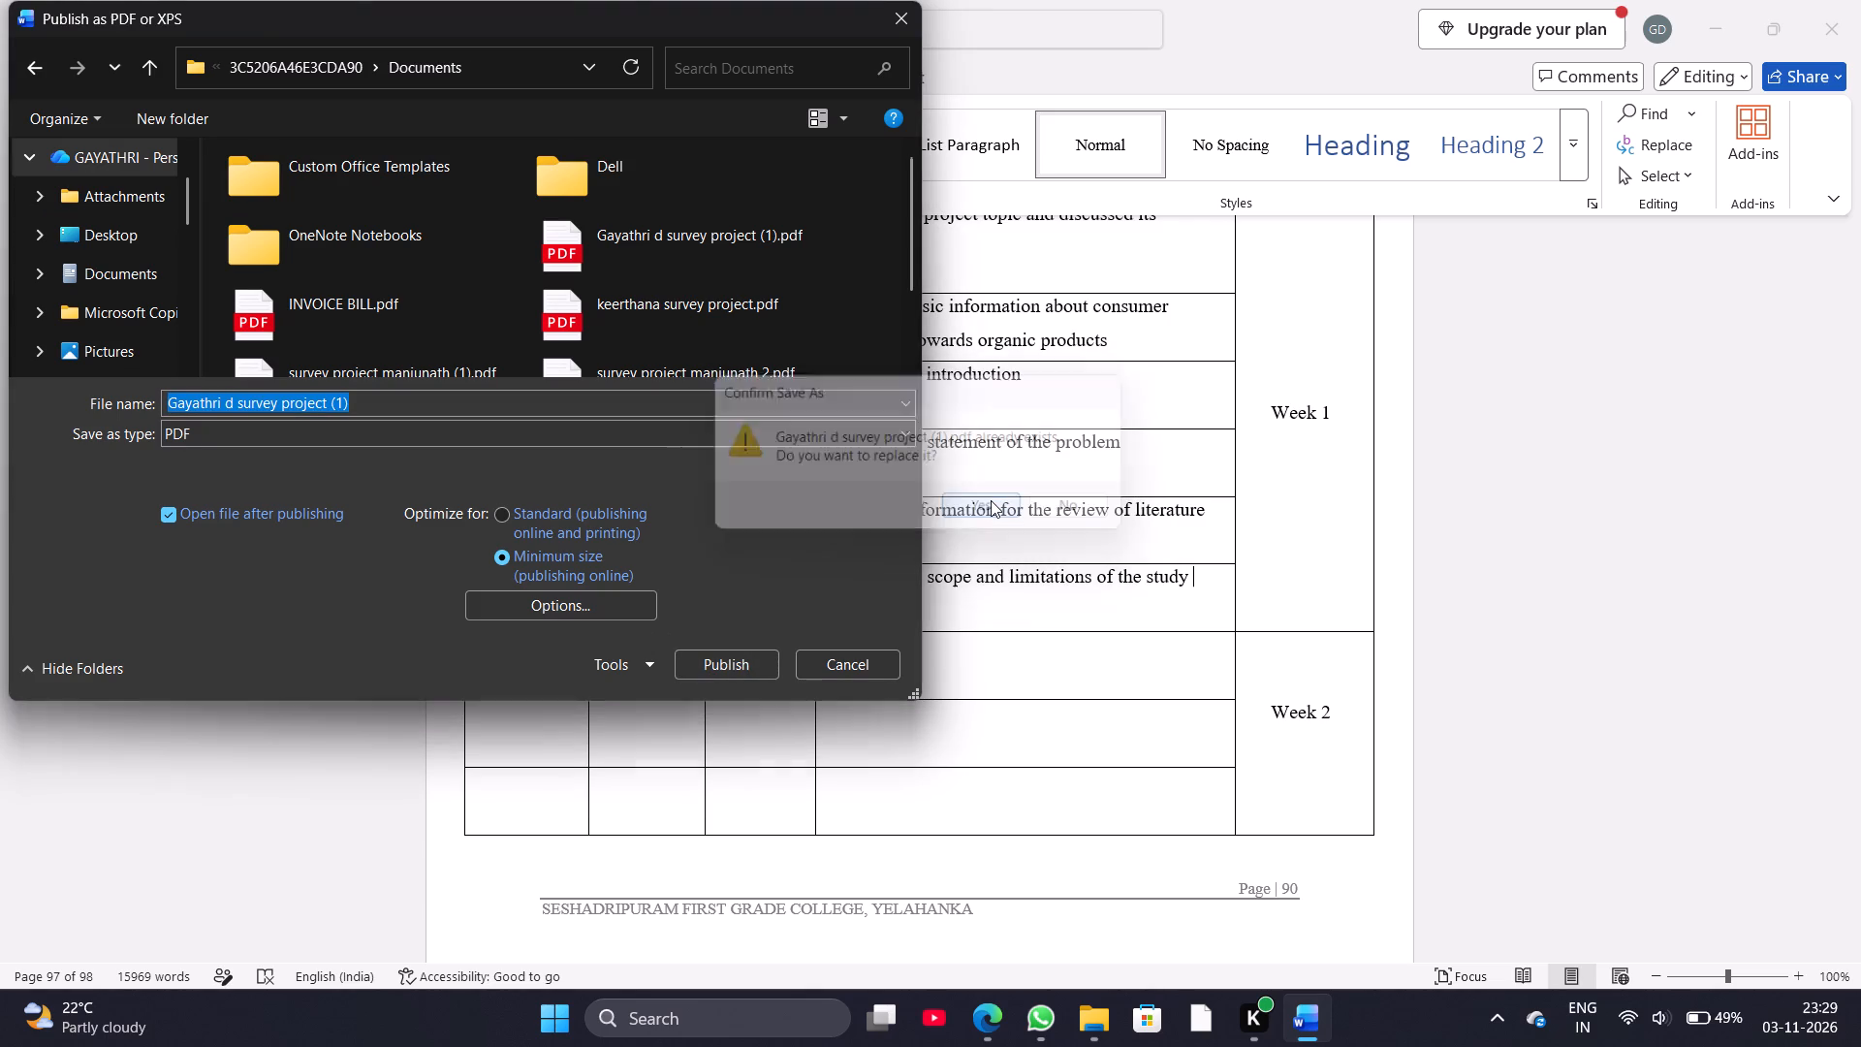
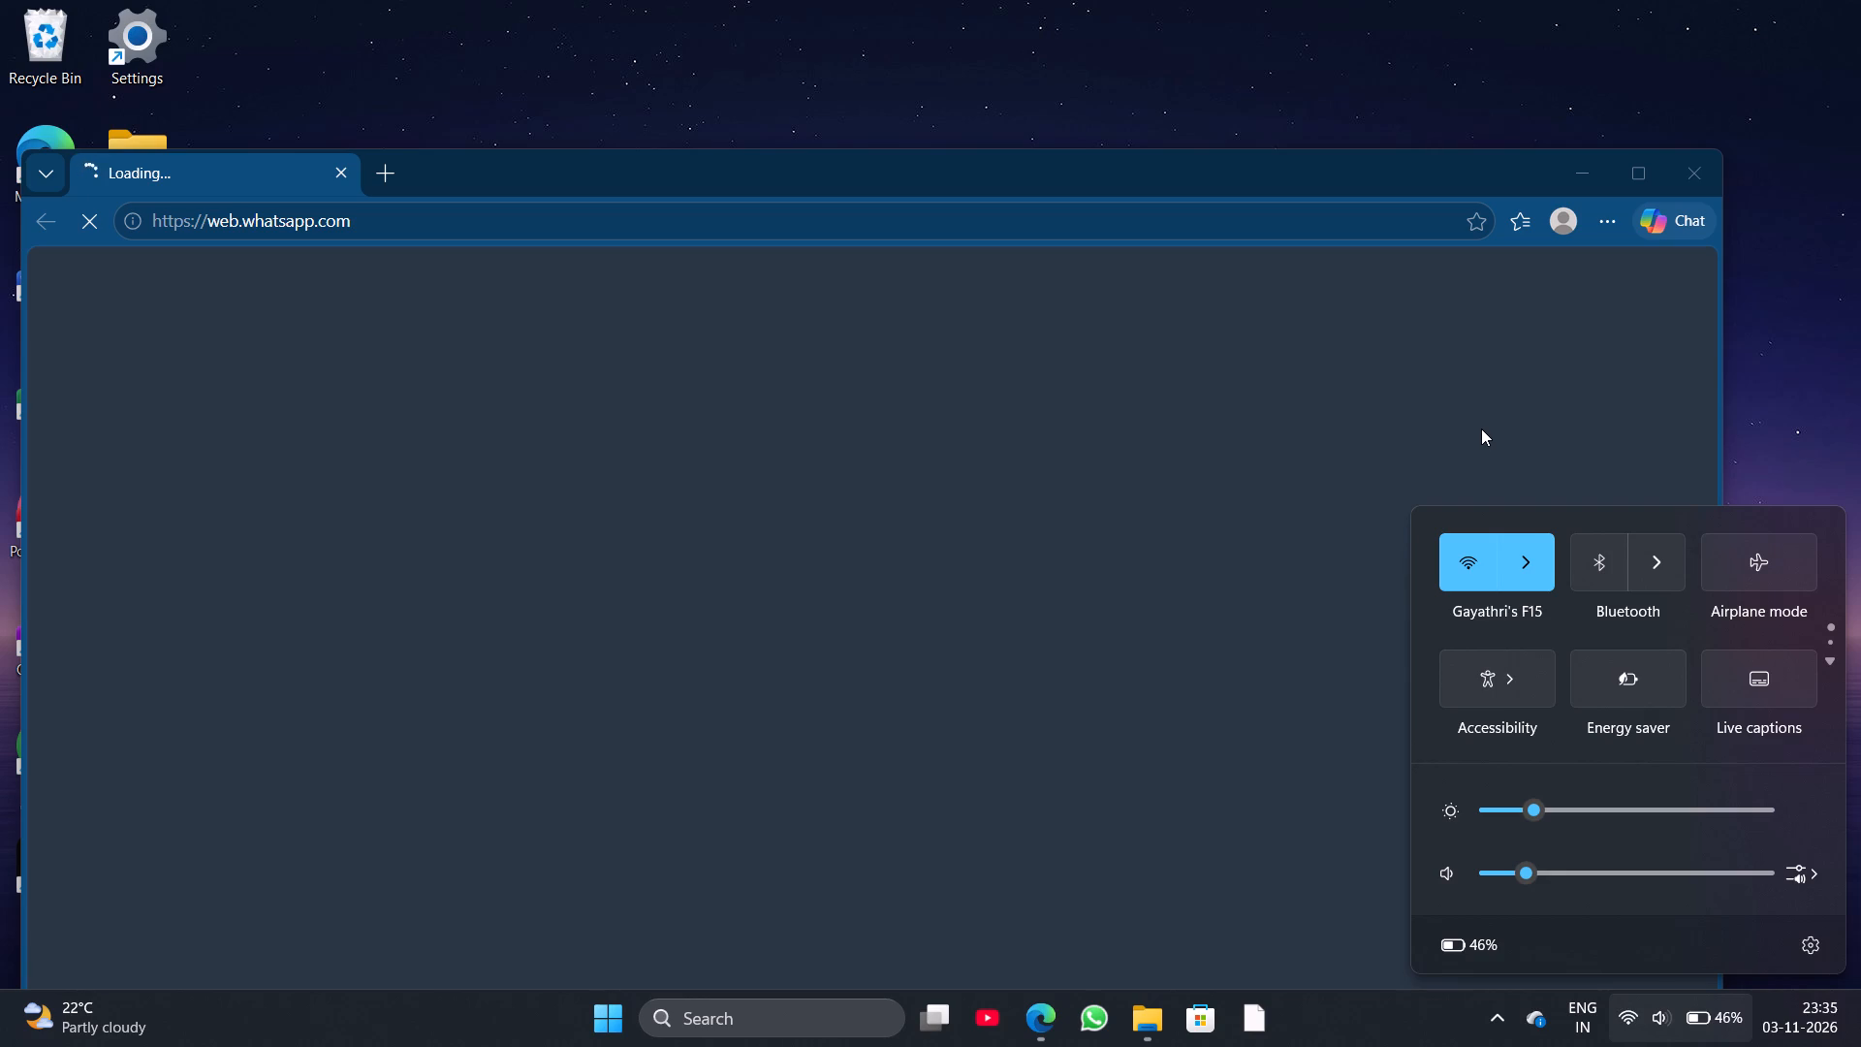
Close the loading WhatsApp Web page in Edge and launch WhatsApp again.
{"action": "left_click", "coordinate": [1645, 178]}
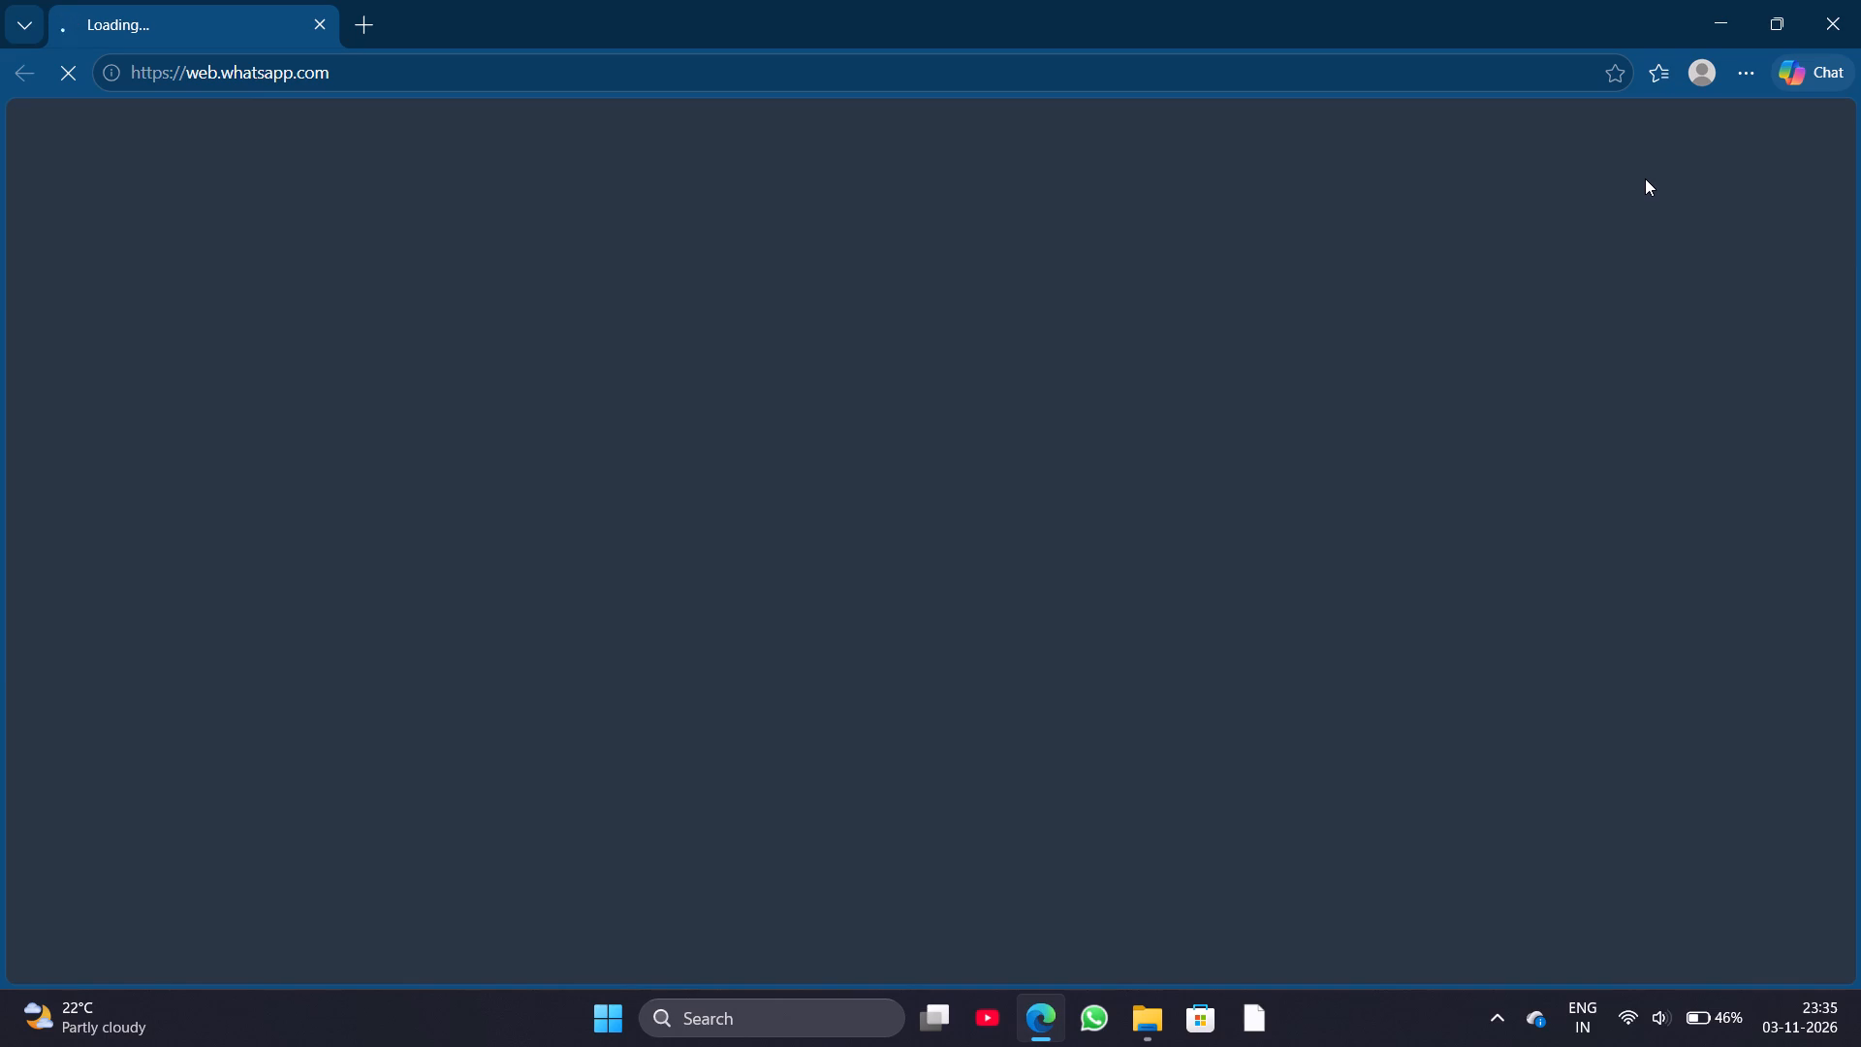
{"action": "left_click", "coordinate": [331, 18]}
{"action": "left_click", "coordinate": [318, 19]}
{"action": "left_click", "coordinate": [1094, 1023]}
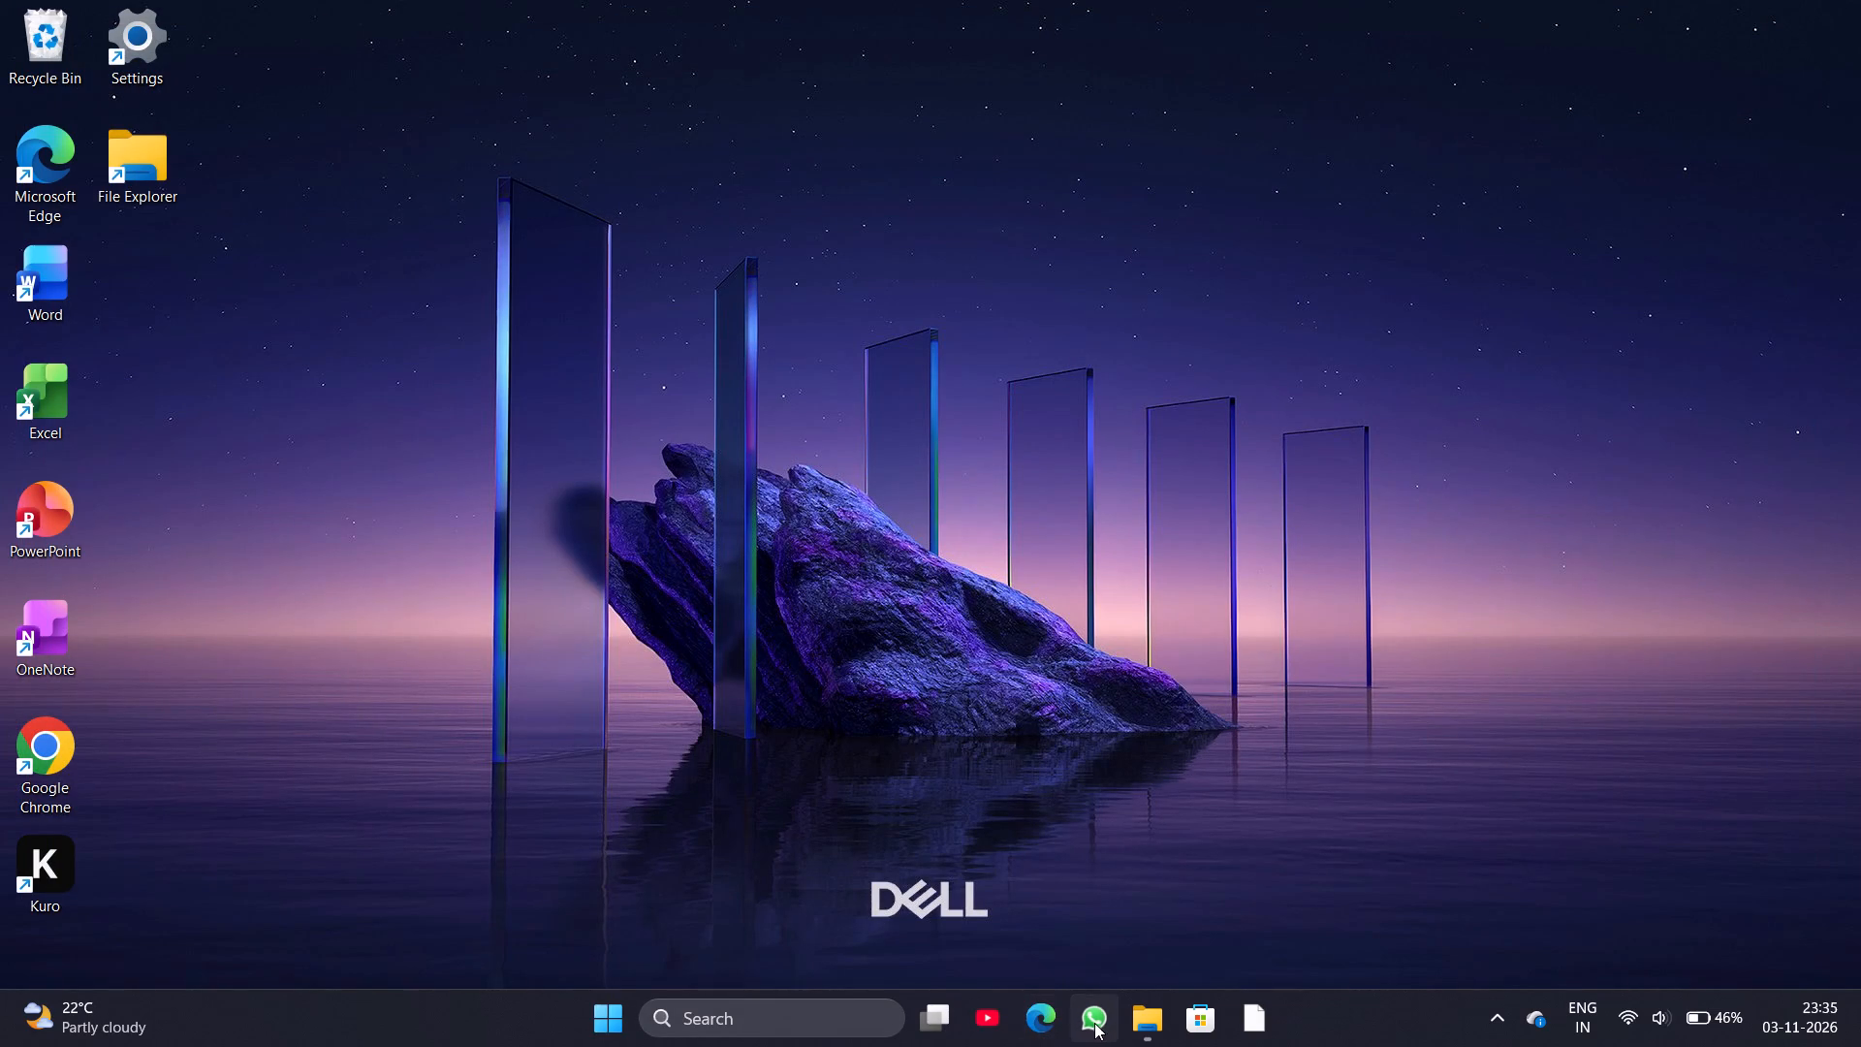